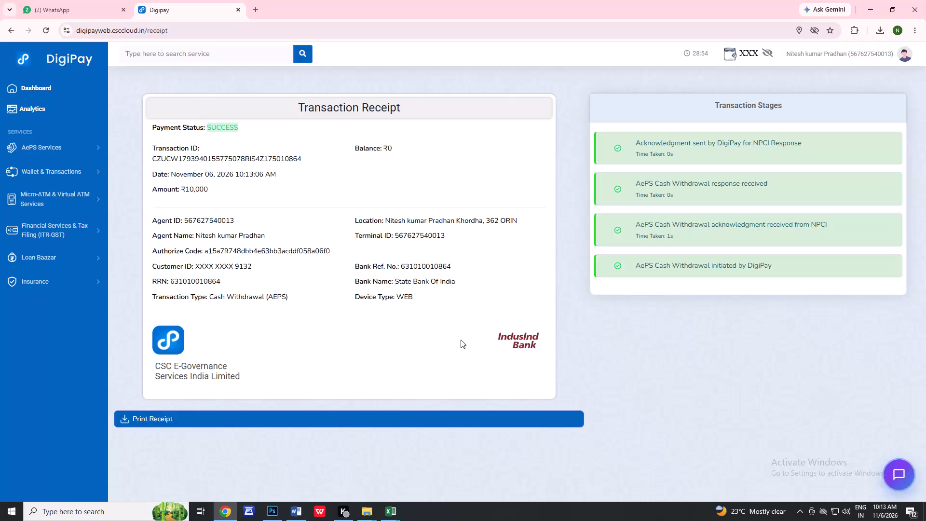
Reveal the hidden DigiPay wallet balance.
{"action": "left_click", "coordinate": [386, 512]}
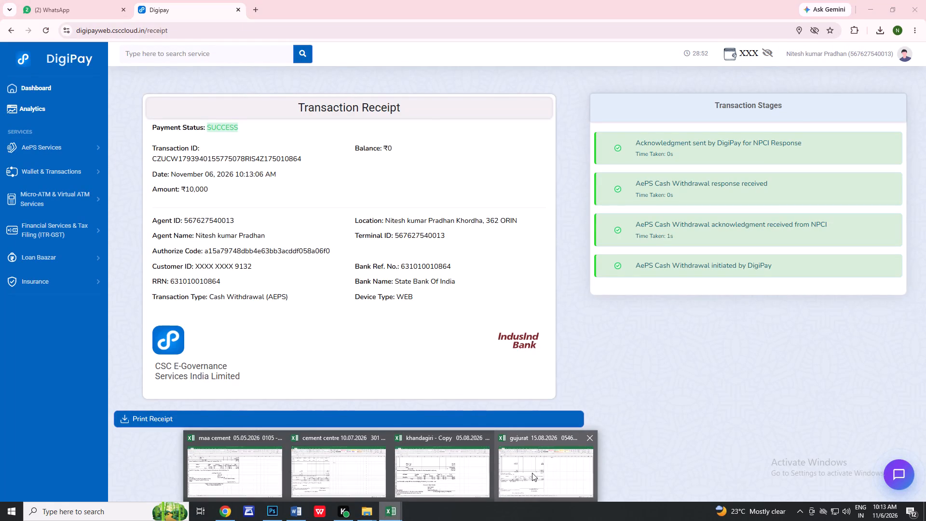
{"action": "left_click", "coordinate": [760, 45]}
{"action": "left_click", "coordinate": [767, 51]}
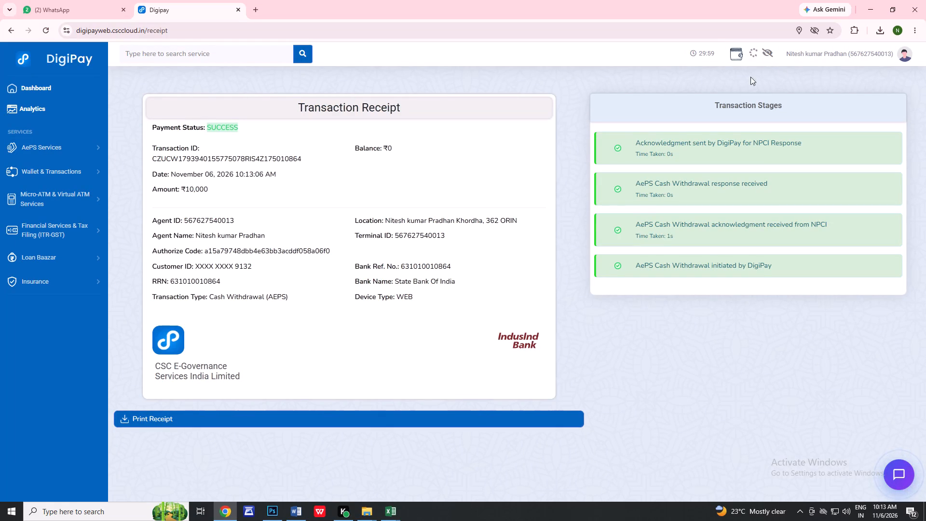
Switch to the Excel workbook "gujurat 15.08.2026 0546" and view the invoice from its header.
{"action": "left_click", "coordinate": [386, 517]}
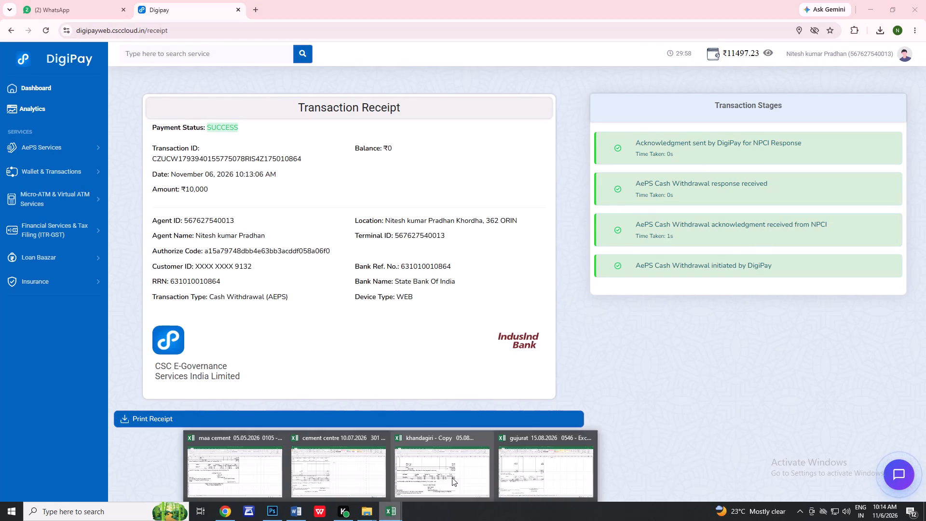
{"action": "left_click", "coordinate": [512, 456]}
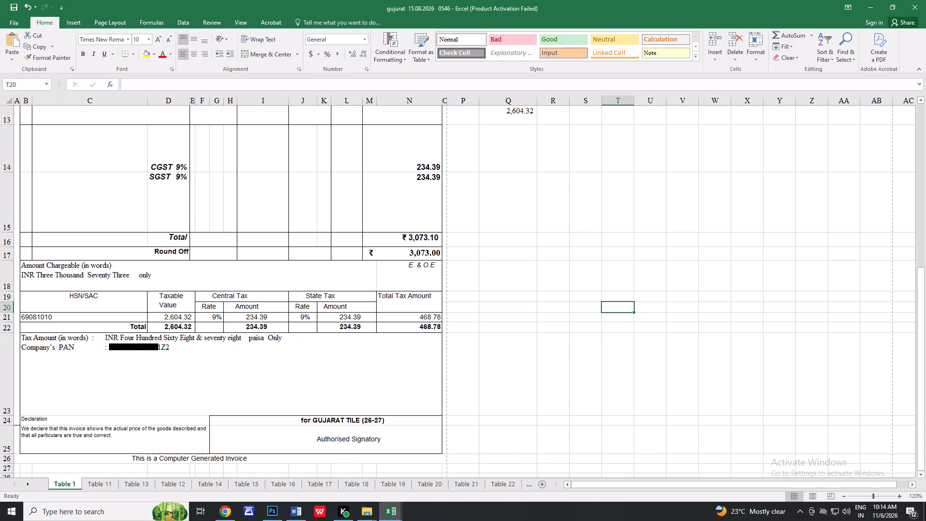
{"action": "scroll", "coordinate": [341, 271], "scroll_direction": "up", "scroll_amount": 6}
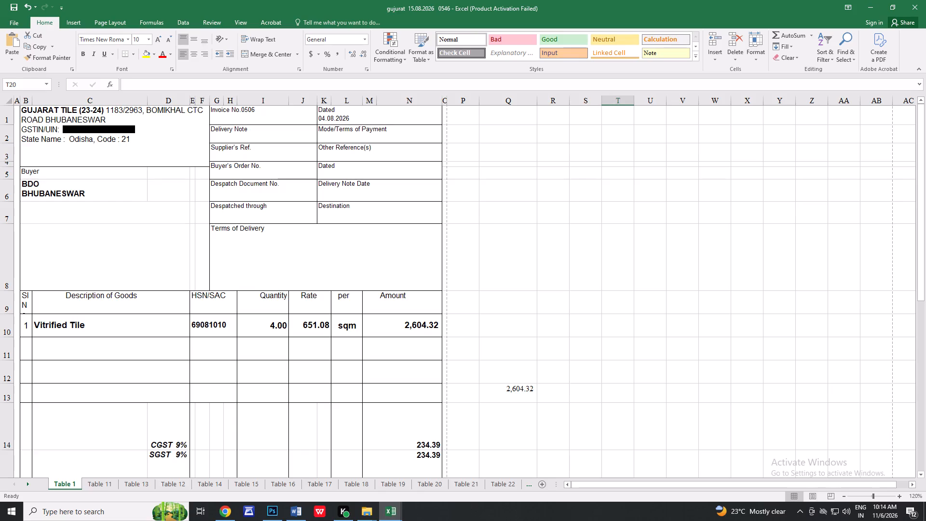
Switch to the Bulu Bhaina folder in File Explorer and look through its invoice workbooks for the bill needed.
{"action": "left_click", "coordinate": [370, 518]}
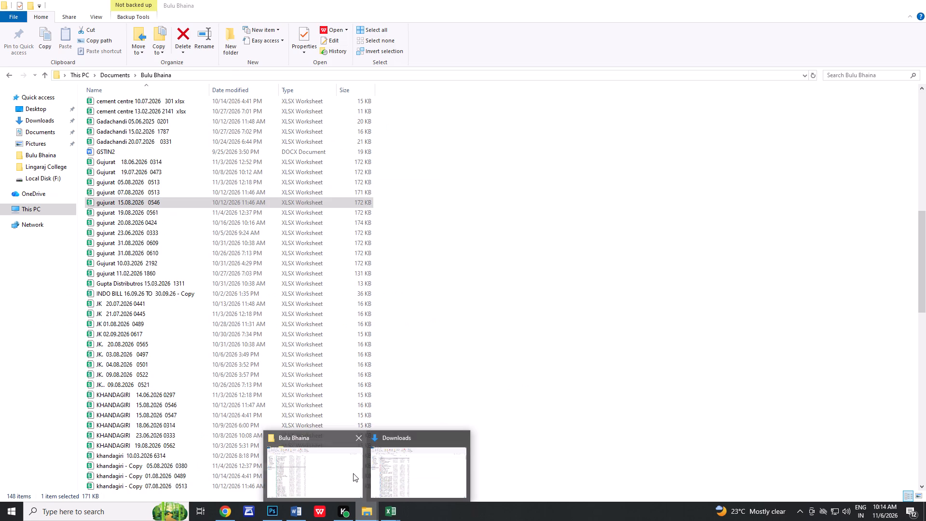
{"action": "left_click", "coordinate": [353, 473]}
{"action": "scroll", "coordinate": [260, 295], "scroll_direction": "down", "scroll_amount": 5}
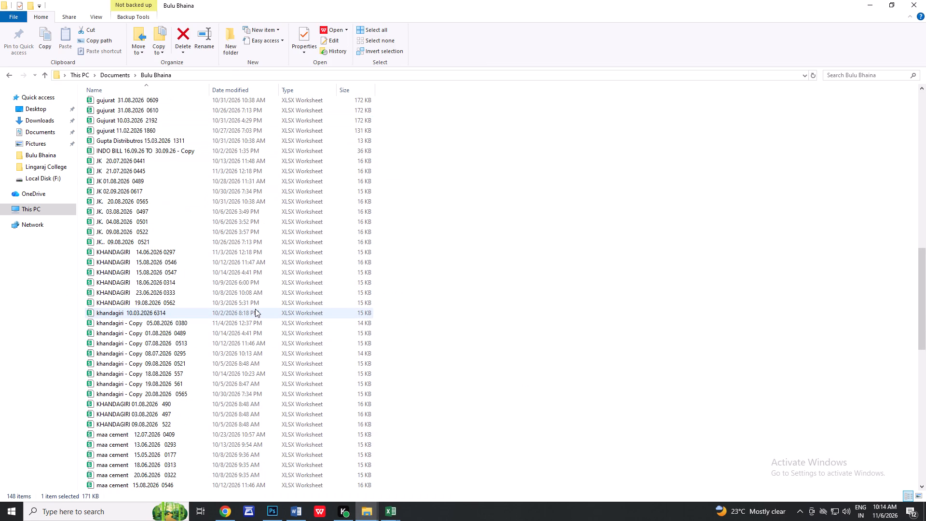
{"action": "scroll", "coordinate": [254, 309], "scroll_direction": "down", "scroll_amount": 1}
{"action": "scroll", "coordinate": [250, 382], "scroll_direction": "down", "scroll_amount": 3}
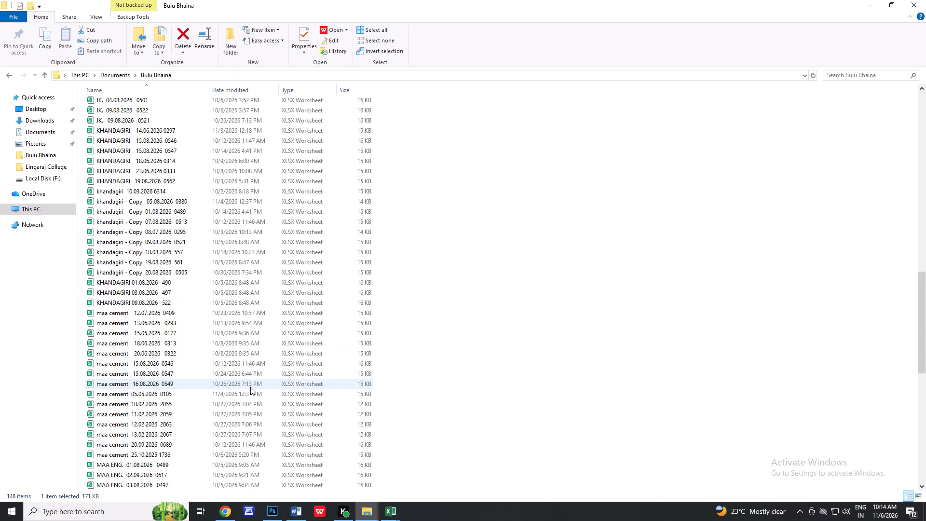
{"action": "scroll", "coordinate": [250, 387], "scroll_direction": "down", "scroll_amount": 3}
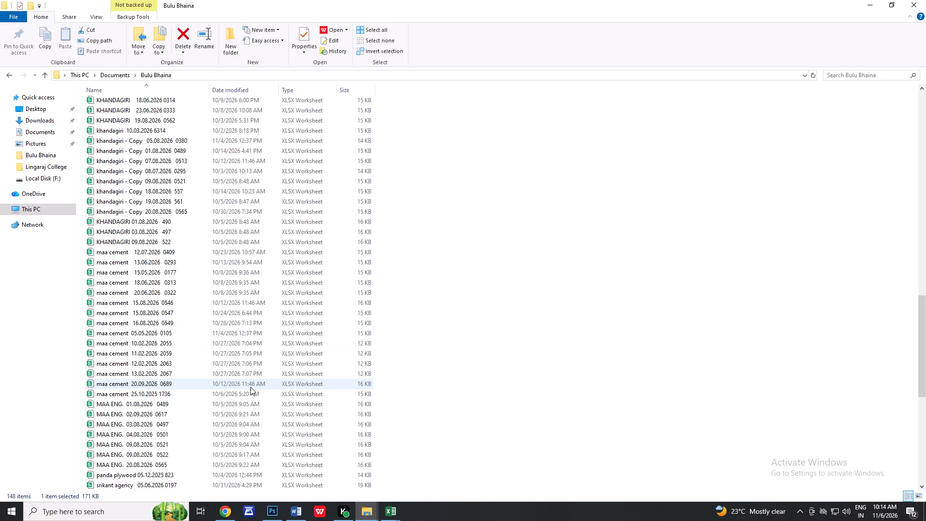
{"action": "scroll", "coordinate": [250, 387], "scroll_direction": "down", "scroll_amount": 8}
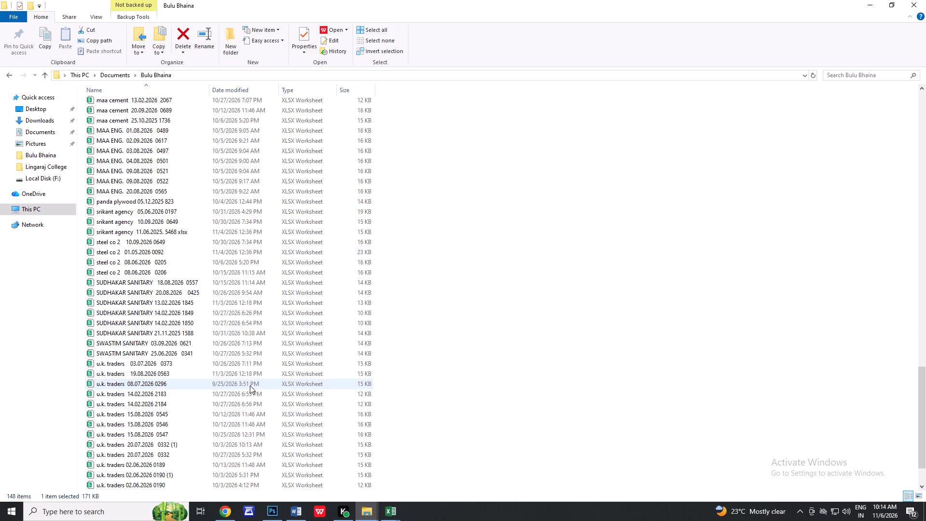
{"action": "scroll", "coordinate": [250, 385], "scroll_direction": "down", "scroll_amount": 1}
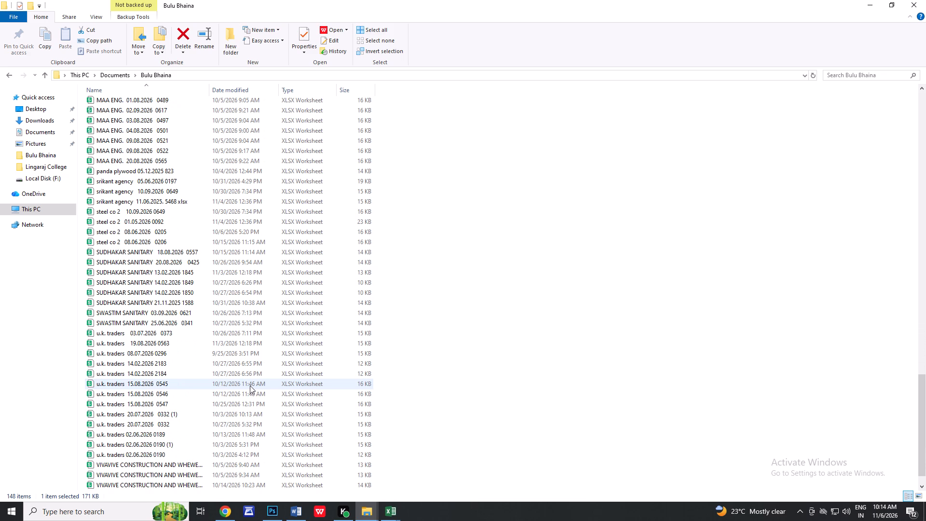
{"action": "scroll", "coordinate": [250, 385], "scroll_direction": "down", "scroll_amount": 7}
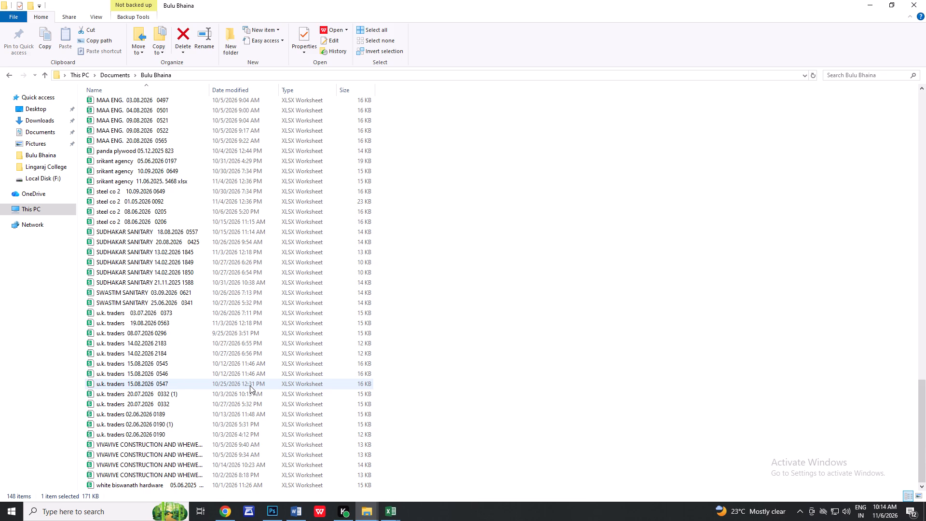
{"action": "scroll", "coordinate": [250, 385], "scroll_direction": "up", "scroll_amount": 9}
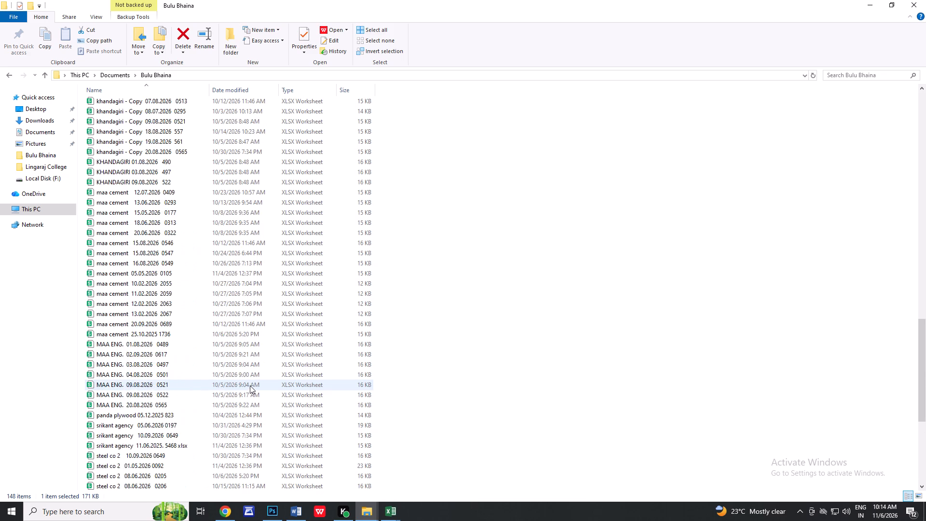
{"action": "scroll", "coordinate": [250, 385], "scroll_direction": "up", "scroll_amount": 8}
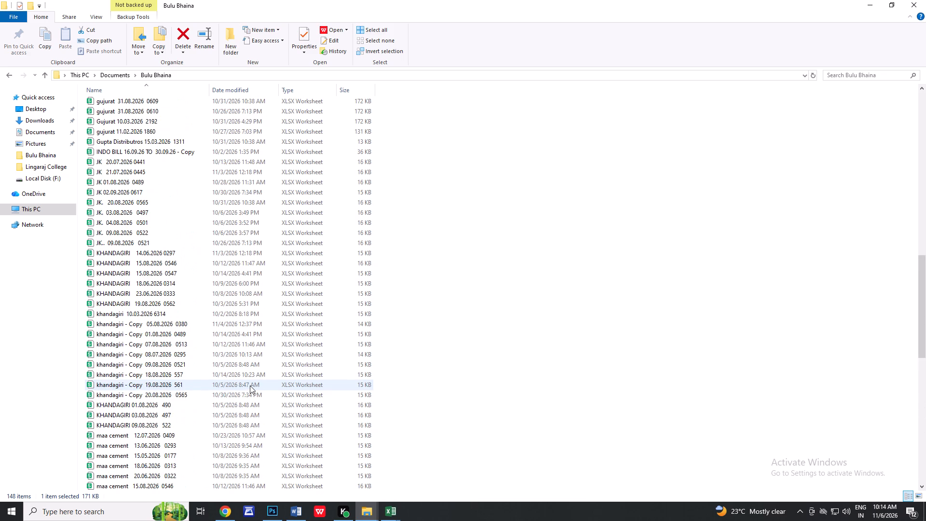
{"action": "scroll", "coordinate": [250, 385], "scroll_direction": "up", "scroll_amount": 3}
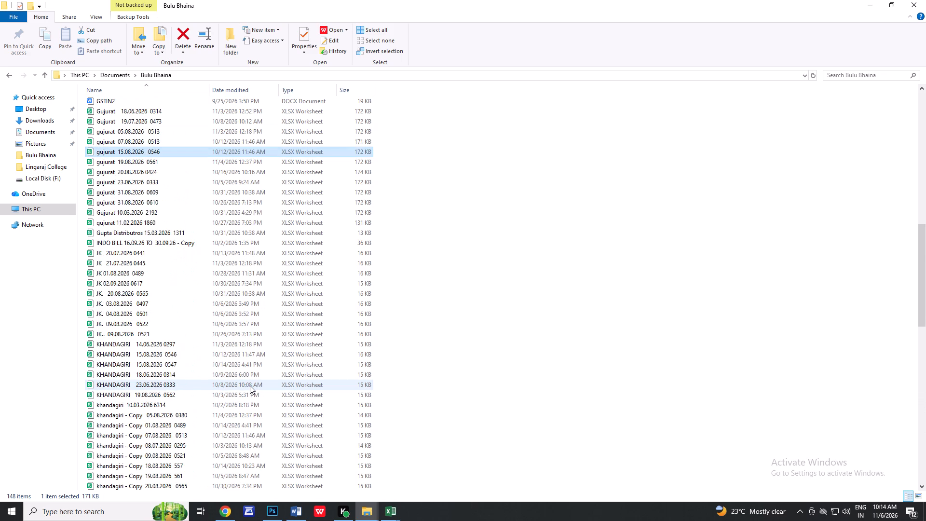
{"action": "scroll", "coordinate": [250, 385], "scroll_direction": "up", "scroll_amount": 7}
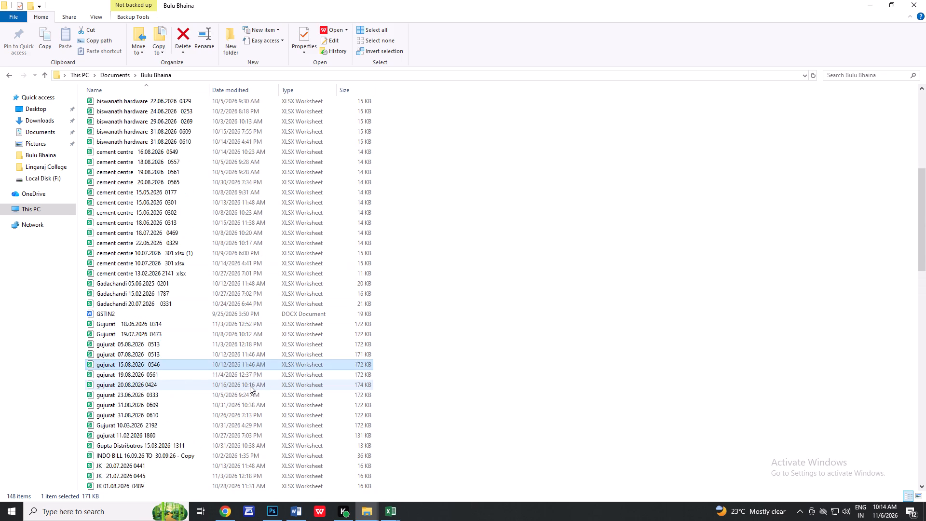
{"action": "scroll", "coordinate": [250, 385], "scroll_direction": "up", "scroll_amount": 5}
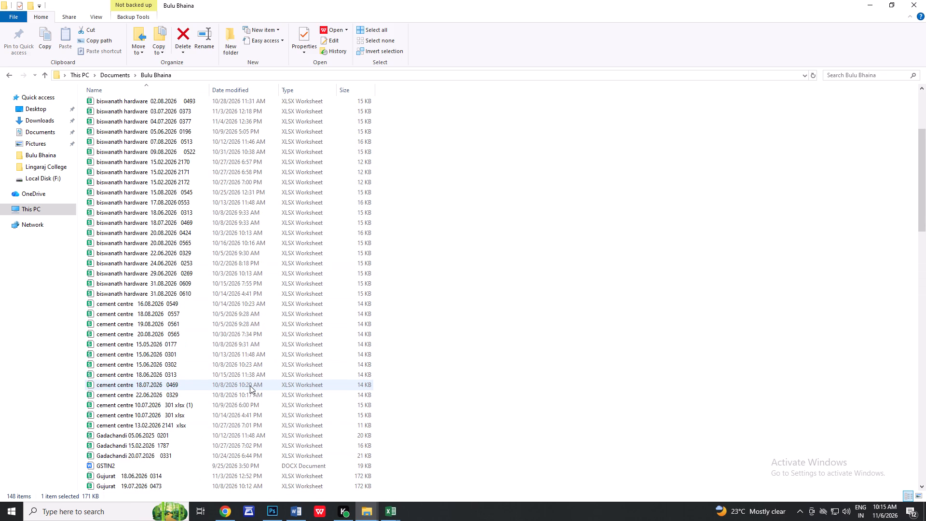
{"action": "scroll", "coordinate": [250, 385], "scroll_direction": "up", "scroll_amount": 3}
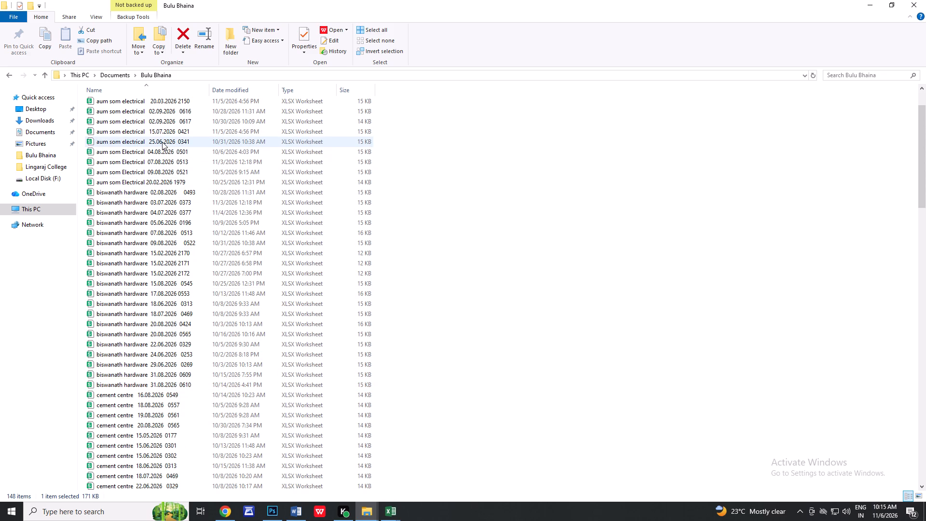
Open the workbook "aum som electrical 15.07.2026 0421" with Excel 2016 and bring the invoice header into view.
{"action": "right_click", "coordinate": [151, 129]}
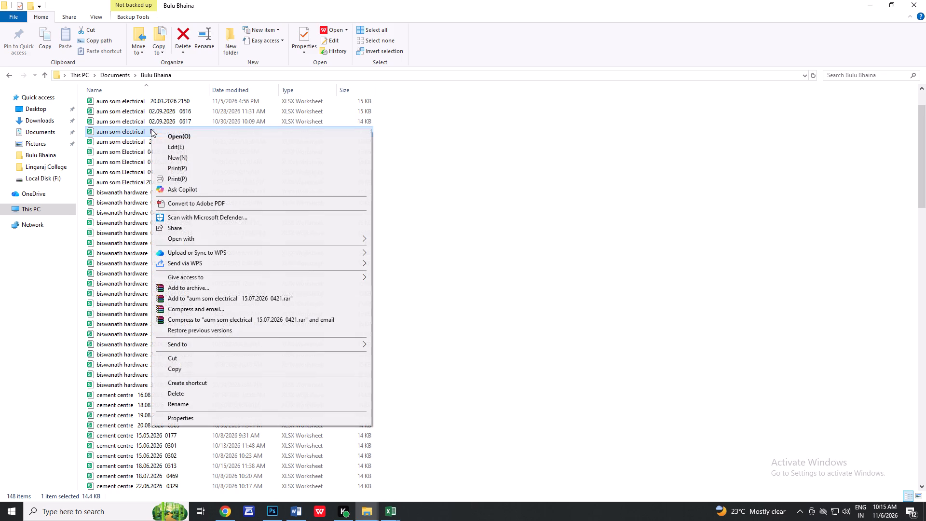
{"action": "left_click", "coordinate": [191, 238]}
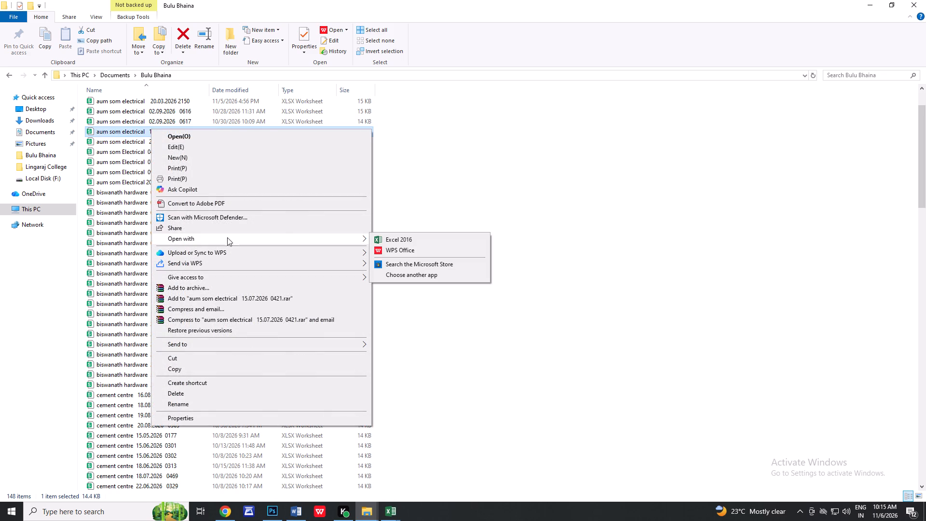
{"action": "left_click", "coordinate": [392, 241]}
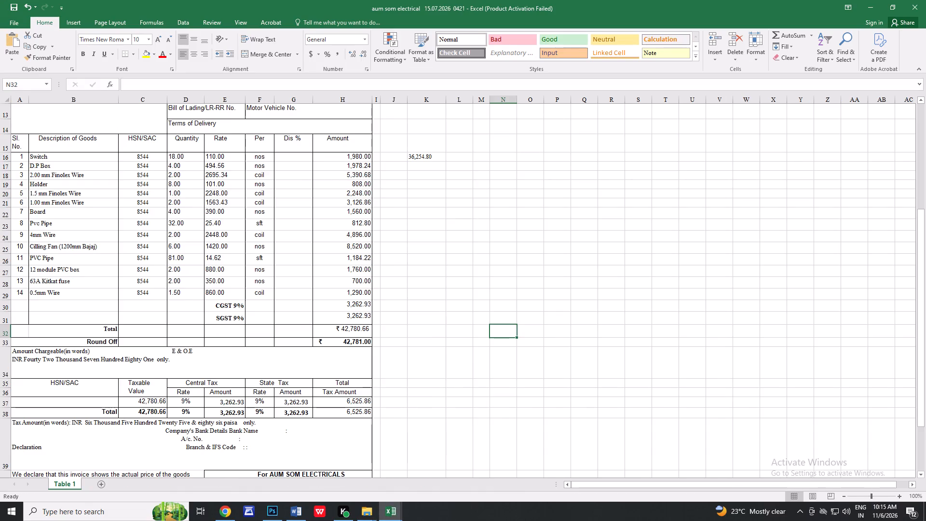
{"action": "scroll", "coordinate": [450, 284], "scroll_direction": "up", "scroll_amount": 4}
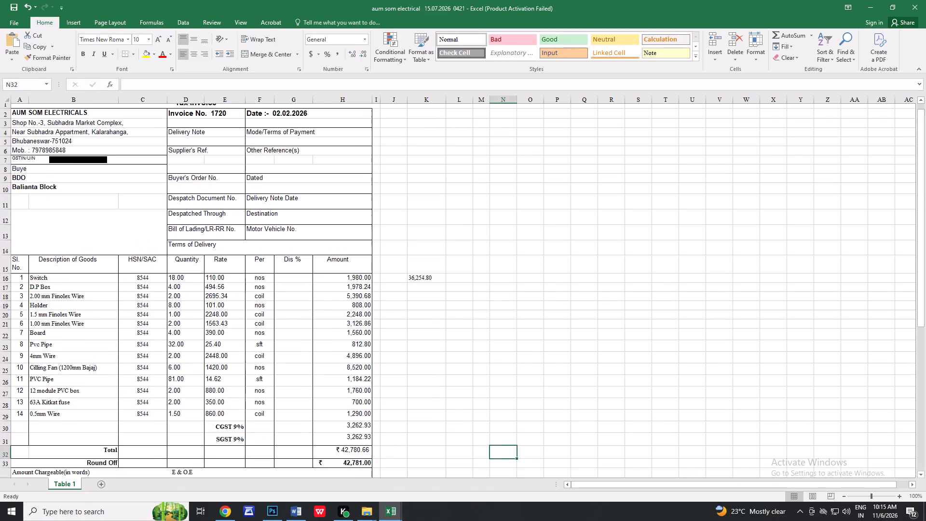
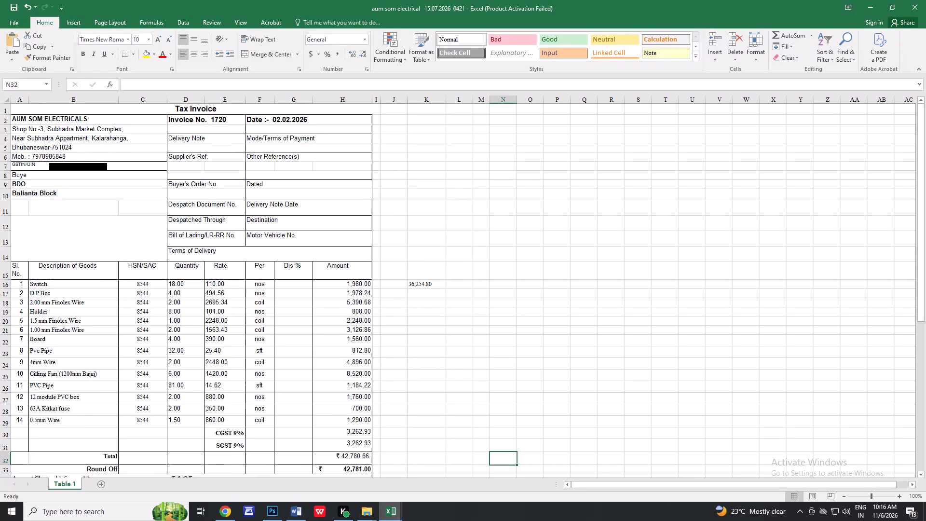
Set the quantity of the Cilling Fan (1200mm Bajaj) line to 2.
{"action": "left_click", "coordinate": [71, 377]}
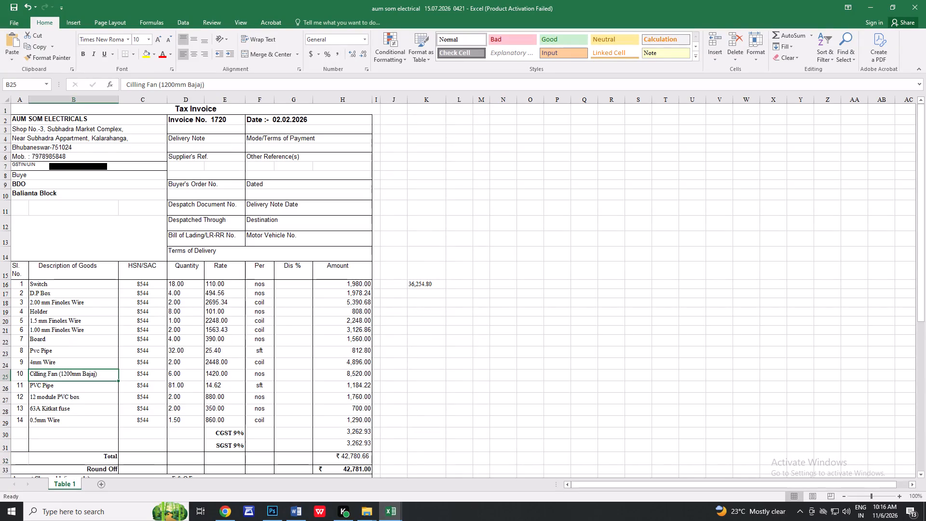
{"action": "left_click", "coordinate": [185, 373]}
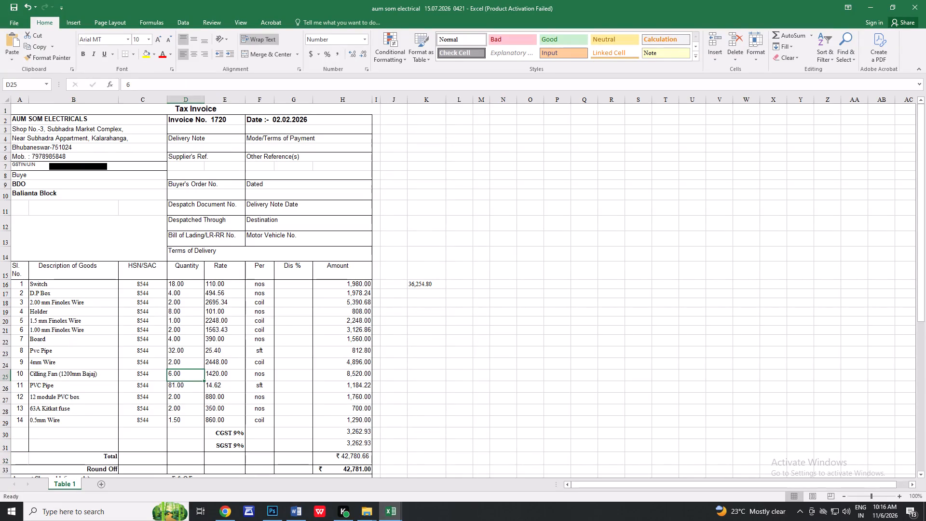
{"action": "key", "text": "2"}
{"action": "left_click", "coordinate": [219, 375]}
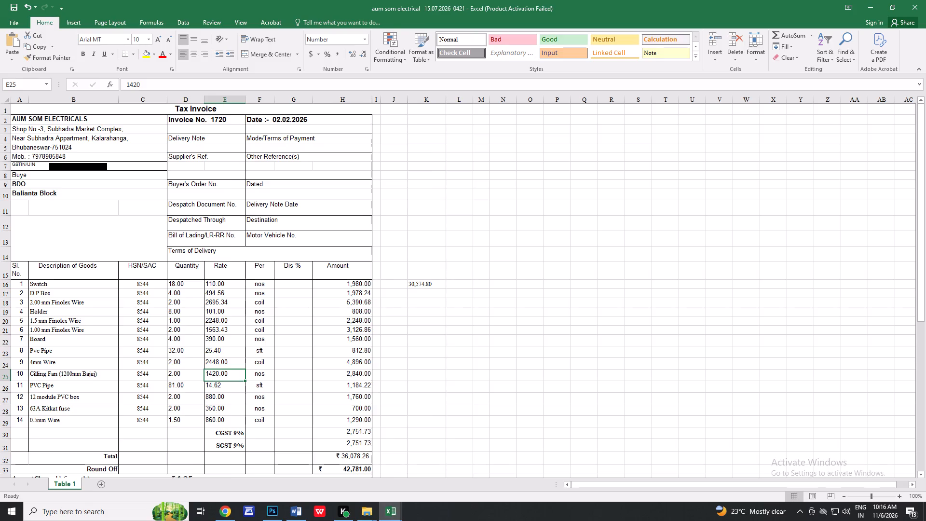
Set the quantity of the 0.5mm Wire line to 3.
{"action": "scroll", "coordinate": [519, 367], "scroll_direction": "down", "scroll_amount": 1}
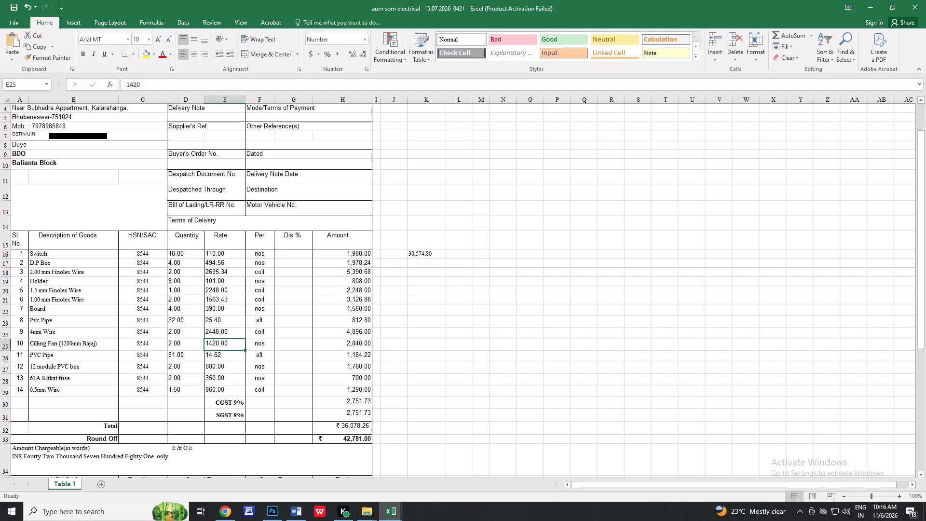
{"action": "left_click", "coordinate": [176, 392]}
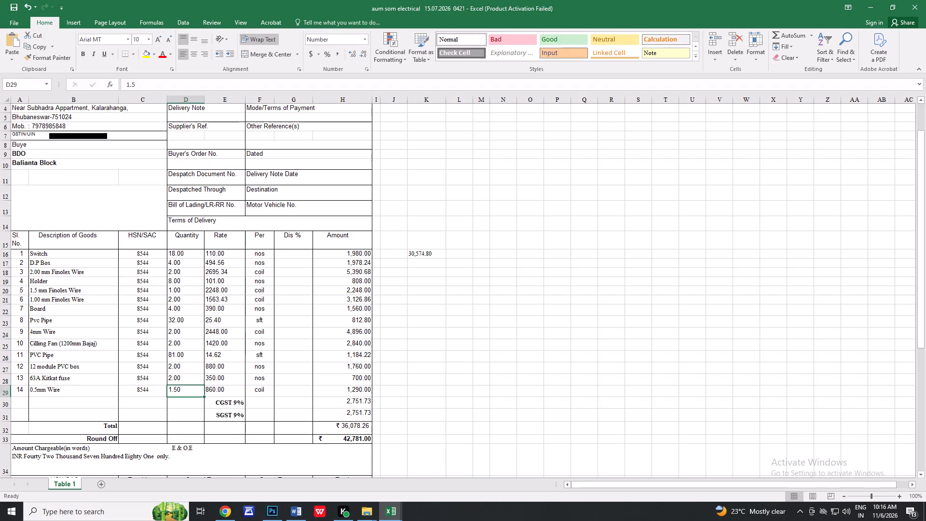
{"action": "key", "text": "3"}
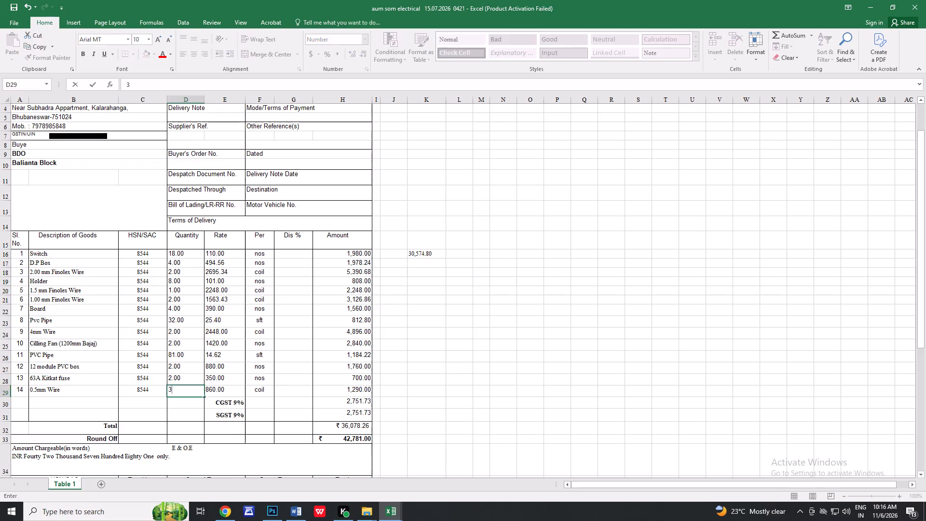
{"action": "left_click", "coordinate": [543, 377]}
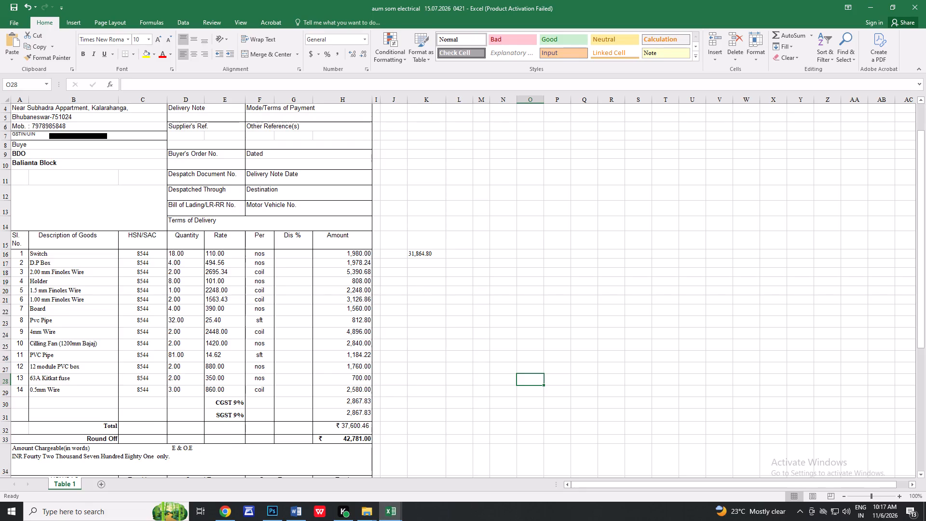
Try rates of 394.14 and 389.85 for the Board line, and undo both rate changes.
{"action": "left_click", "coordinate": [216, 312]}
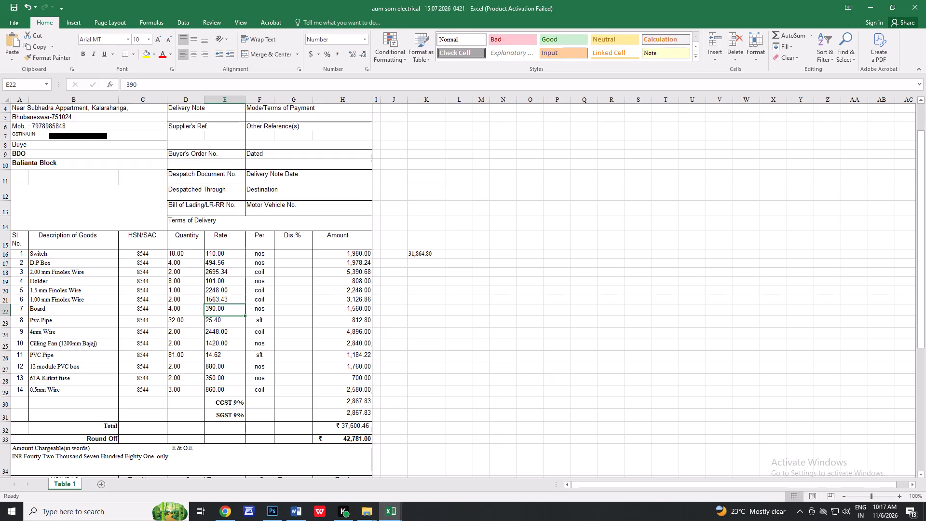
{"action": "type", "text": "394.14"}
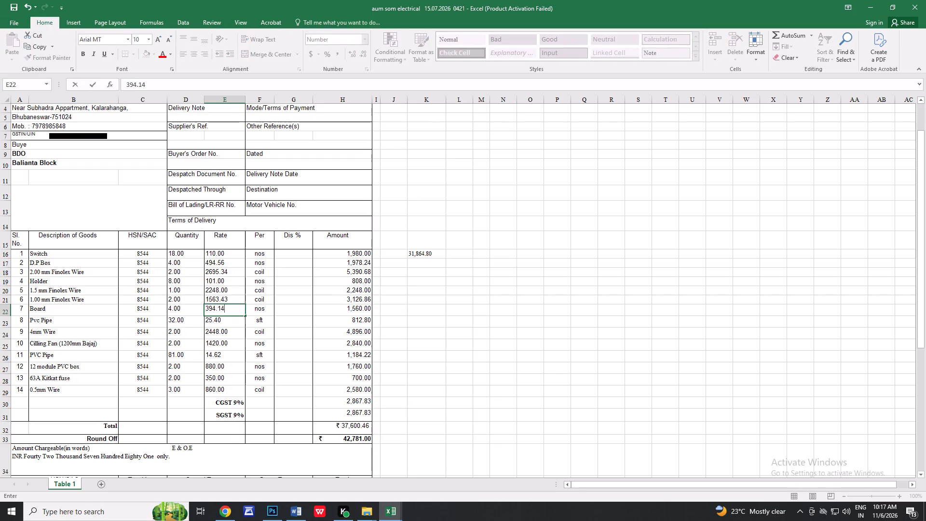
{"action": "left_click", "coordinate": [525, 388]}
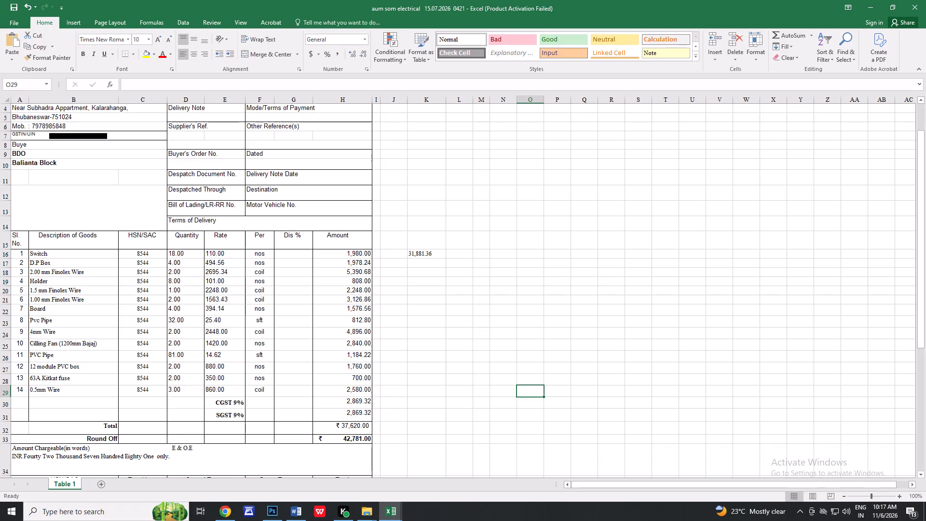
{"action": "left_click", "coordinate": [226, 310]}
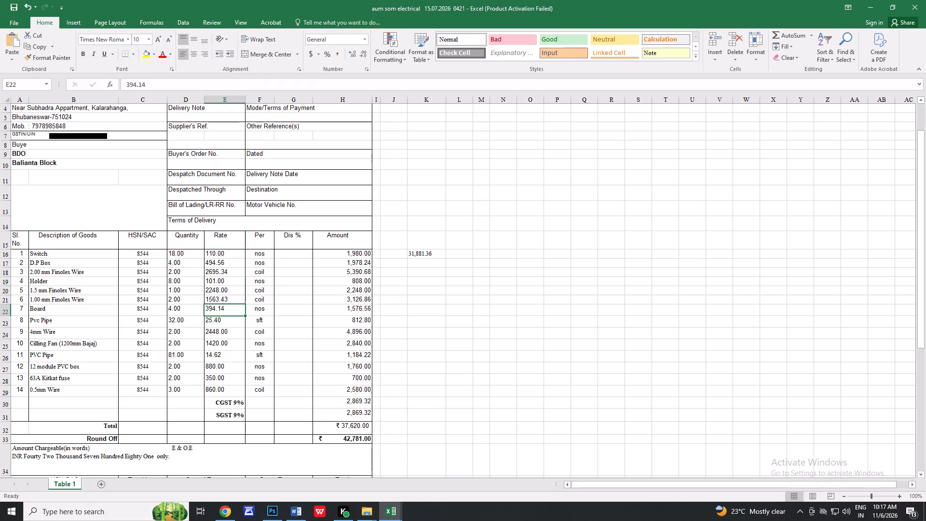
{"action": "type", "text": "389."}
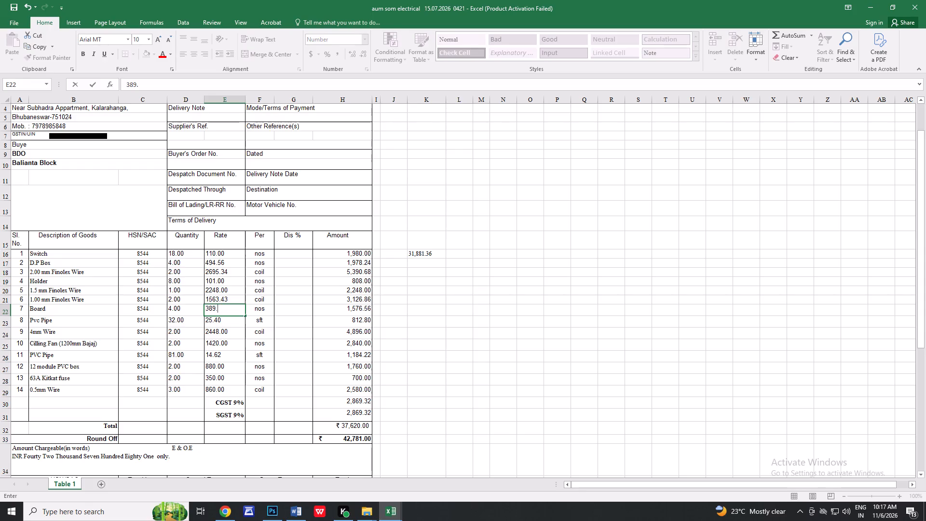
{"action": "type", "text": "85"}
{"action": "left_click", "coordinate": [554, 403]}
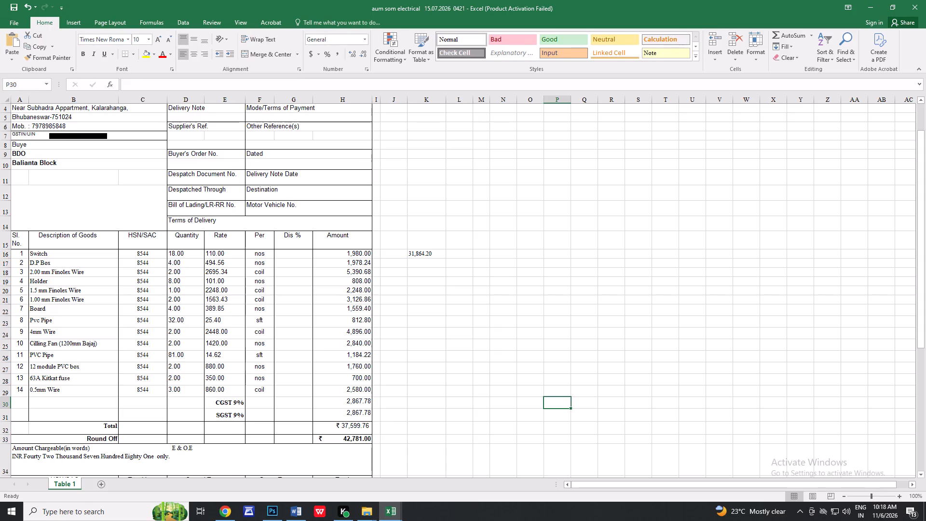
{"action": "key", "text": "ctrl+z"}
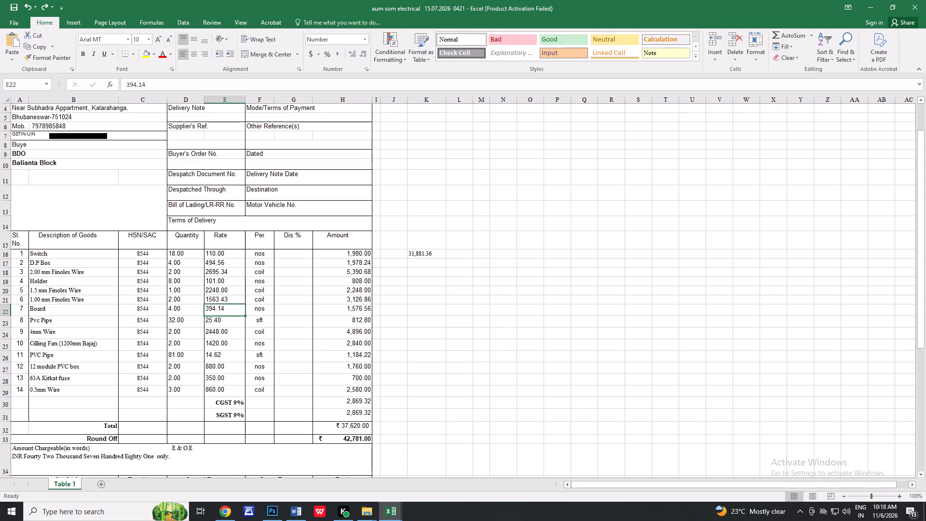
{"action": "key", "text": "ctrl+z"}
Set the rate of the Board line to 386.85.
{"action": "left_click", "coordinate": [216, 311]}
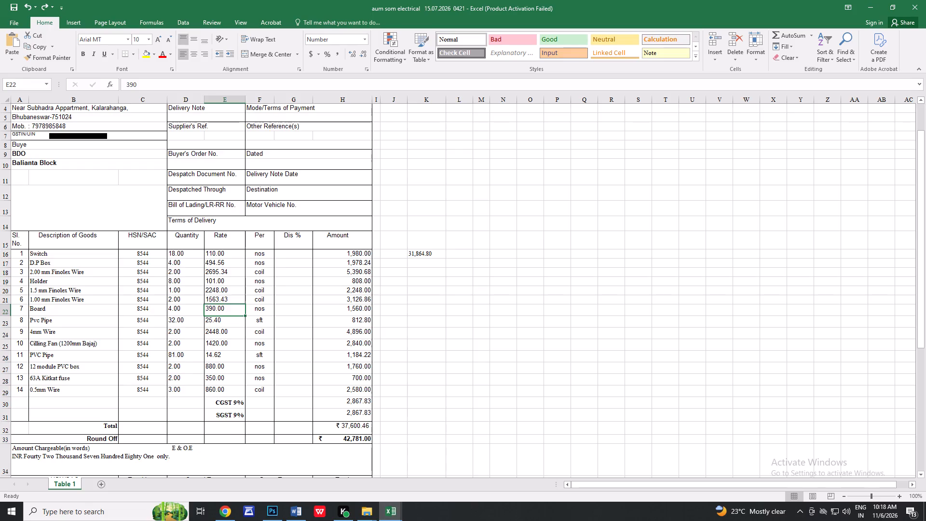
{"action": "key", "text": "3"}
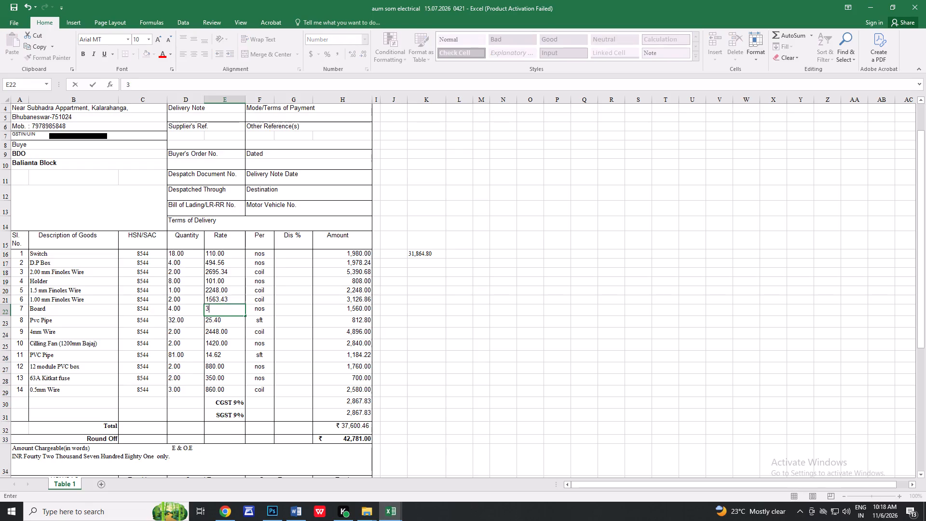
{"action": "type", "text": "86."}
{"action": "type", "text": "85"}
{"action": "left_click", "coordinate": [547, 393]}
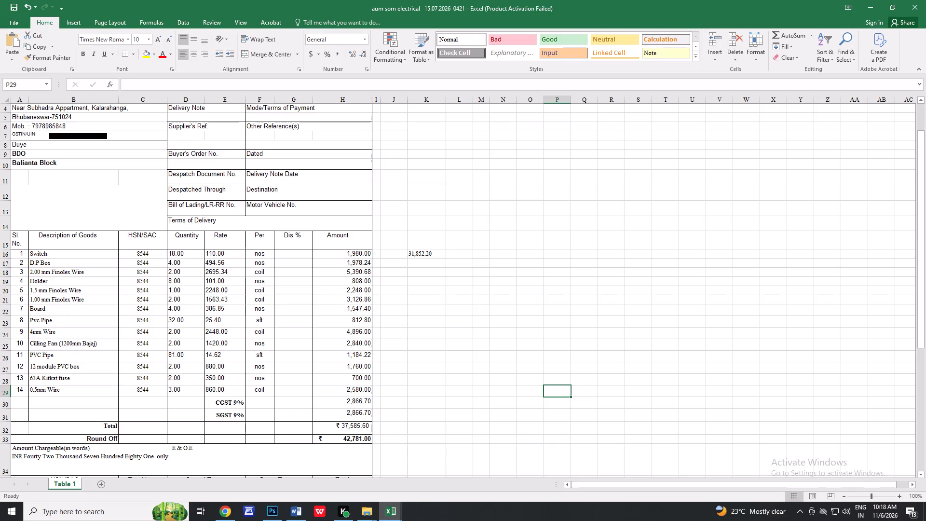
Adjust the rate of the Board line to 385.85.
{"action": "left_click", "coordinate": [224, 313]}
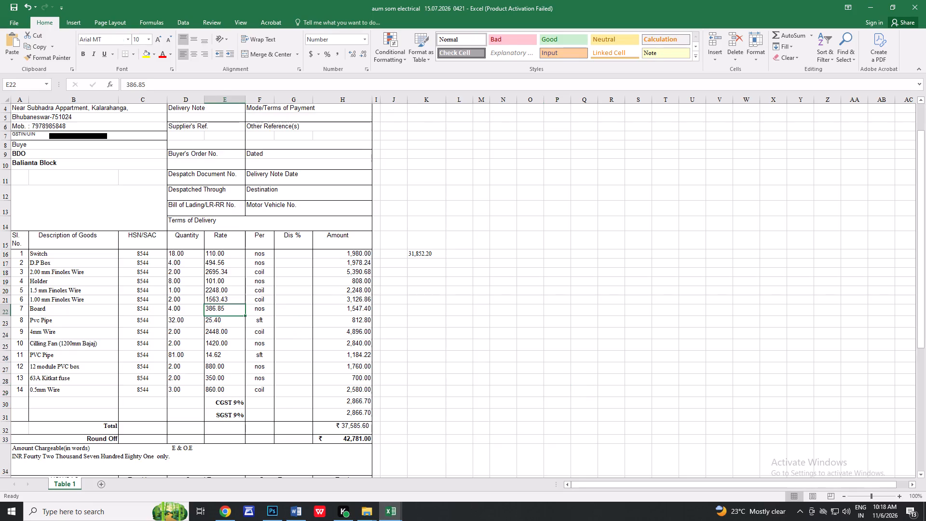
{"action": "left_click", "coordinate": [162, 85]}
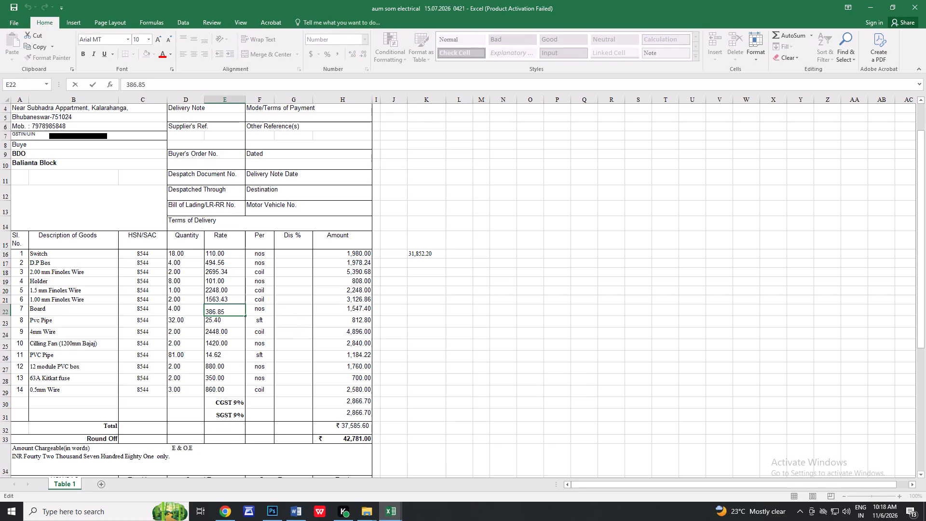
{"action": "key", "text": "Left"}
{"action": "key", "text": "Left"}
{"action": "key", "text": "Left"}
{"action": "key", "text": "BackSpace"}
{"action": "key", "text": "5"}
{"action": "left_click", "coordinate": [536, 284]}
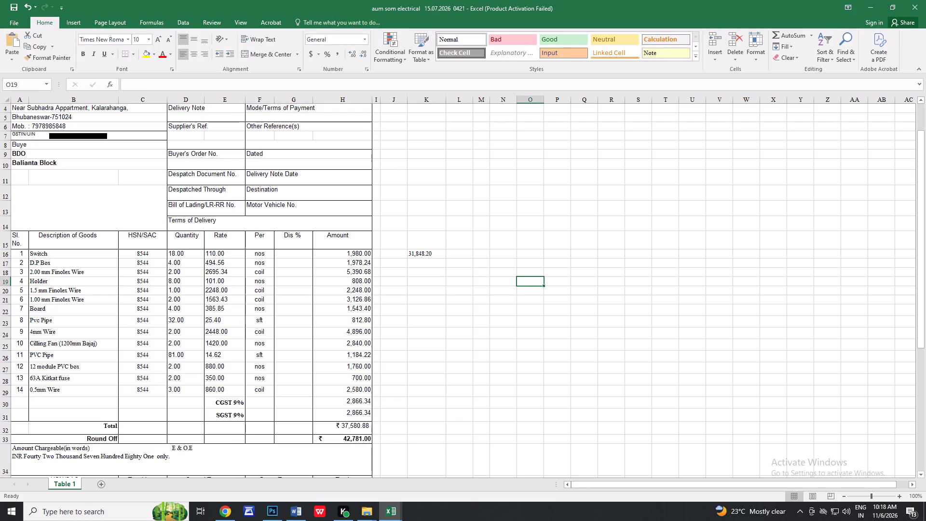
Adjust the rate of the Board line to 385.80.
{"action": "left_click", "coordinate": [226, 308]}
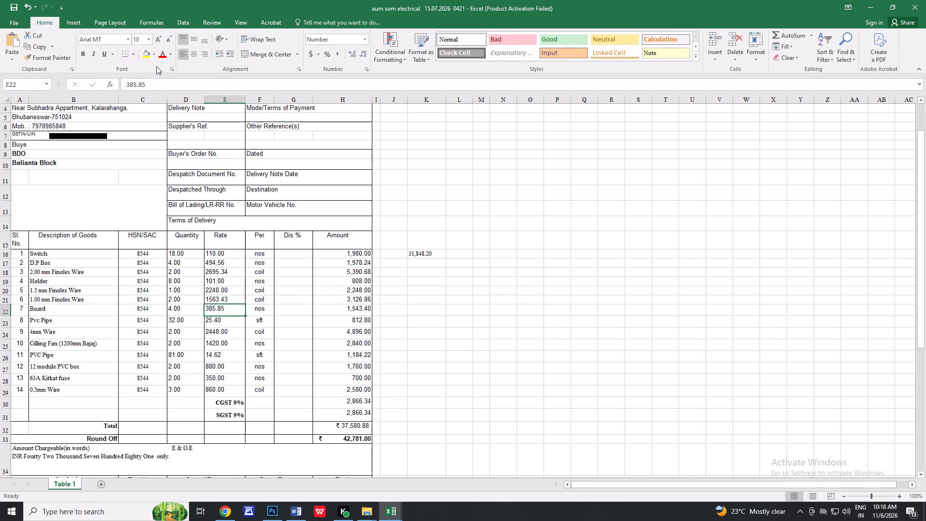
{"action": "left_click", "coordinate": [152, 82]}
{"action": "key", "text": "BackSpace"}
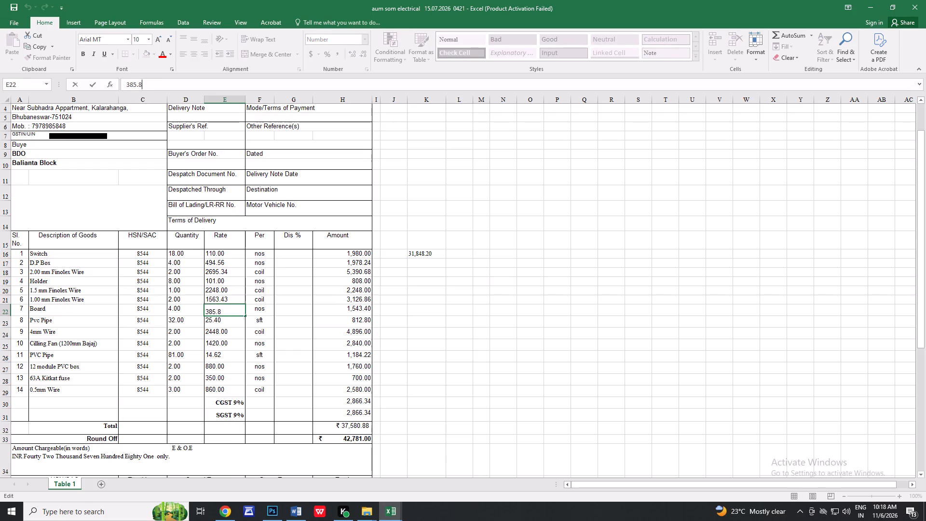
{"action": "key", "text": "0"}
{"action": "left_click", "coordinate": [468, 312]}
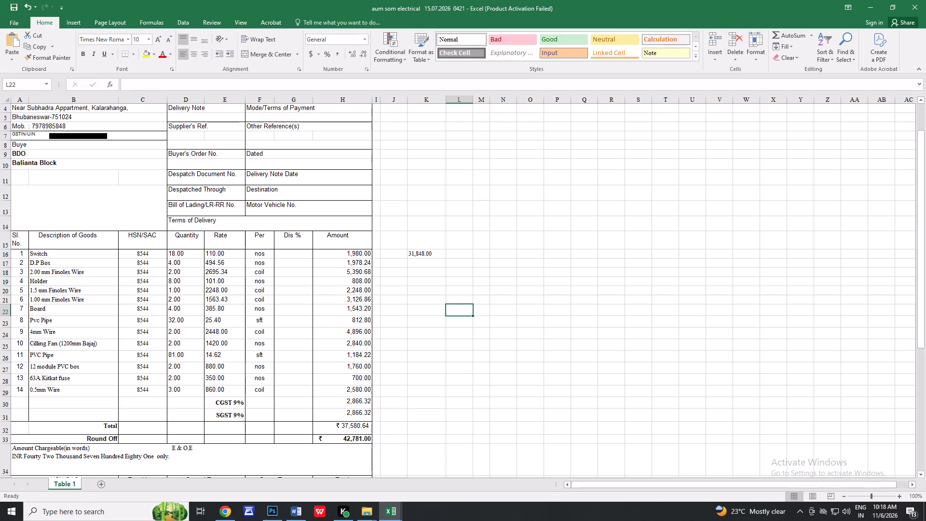
Set the rate of the Board line to 385.70.
{"action": "left_click", "coordinate": [226, 312]}
{"action": "left_click", "coordinate": [160, 87]}
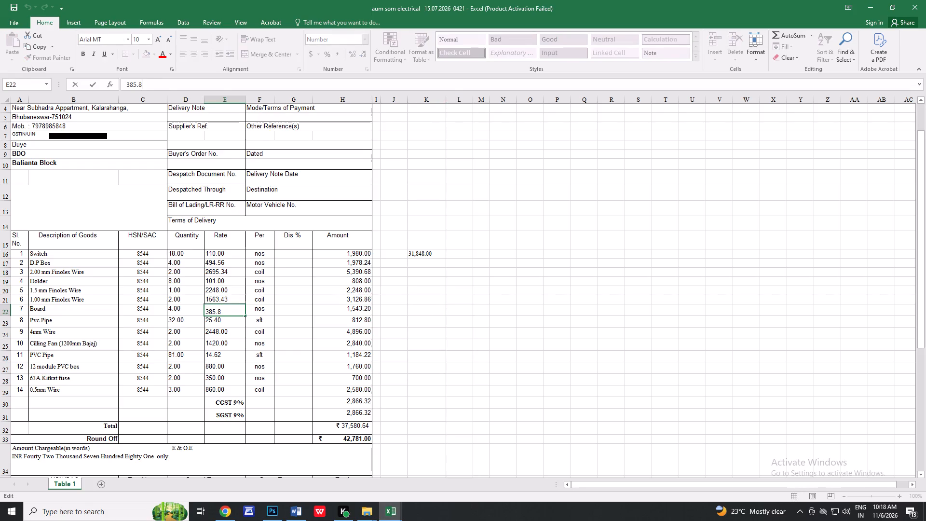
{"action": "key", "text": "BackSpace"}
{"action": "key", "text": "7"}
{"action": "key", "text": "9"}
{"action": "key", "text": "BackSpace"}
{"action": "key", "text": "0"}
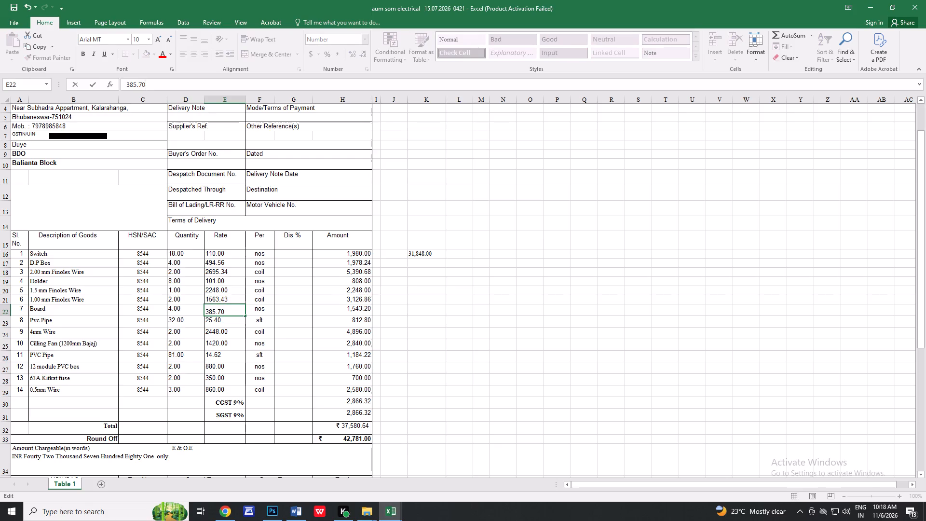
{"action": "left_click", "coordinate": [563, 341]}
Set the invoice's Round Off amount to 37580.
{"action": "left_click", "coordinate": [347, 443]}
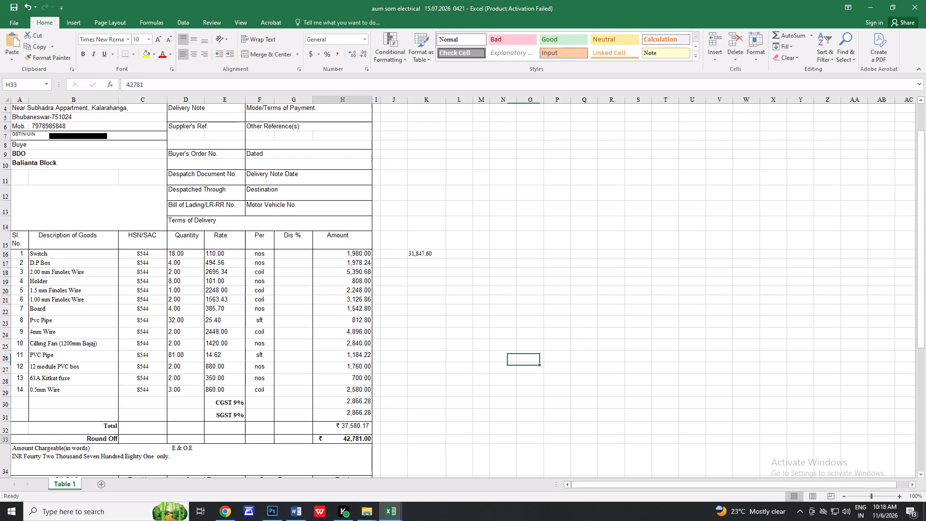
{"action": "type", "text": "37580"}
{"action": "left_click", "coordinate": [563, 436]}
Change the thousands wording in the Amount Chargeable (in words) line to "Thirty Seven".
{"action": "scroll", "coordinate": [564, 436], "scroll_direction": "down", "scroll_amount": 1}
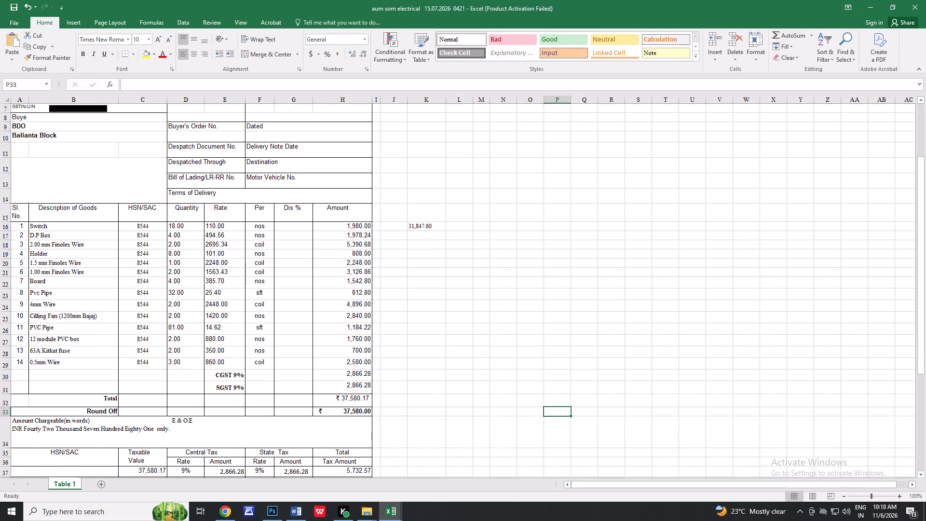
{"action": "scroll", "coordinate": [120, 429], "scroll_direction": "down", "scroll_amount": 2}
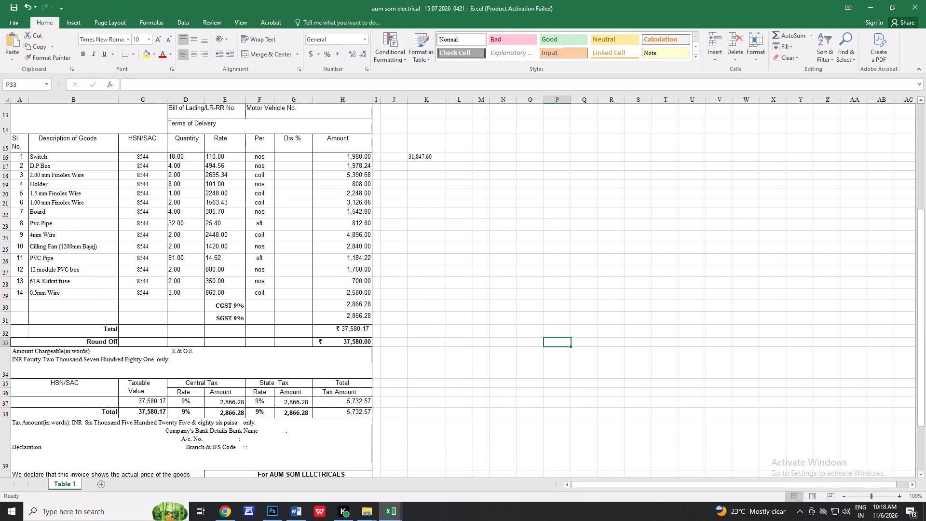
{"action": "double_click", "coordinate": [94, 427]}
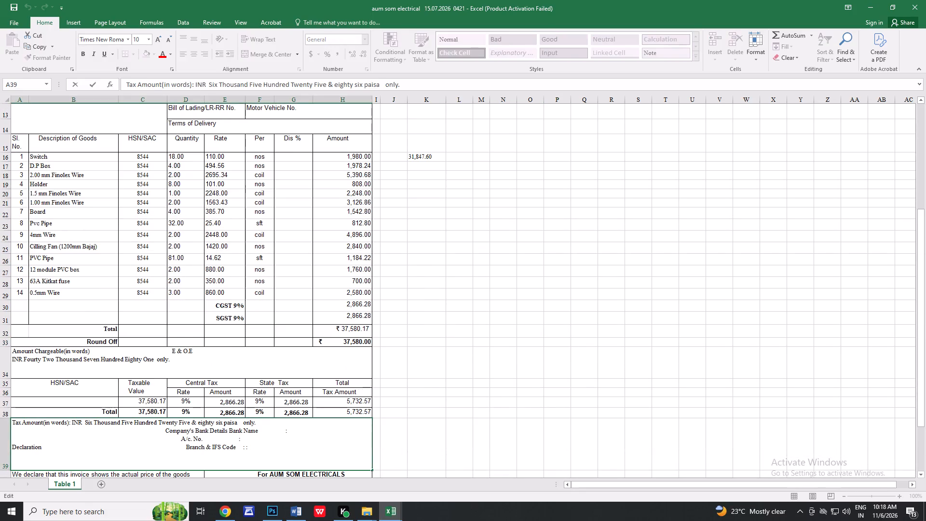
{"action": "double_click", "coordinate": [54, 359]}
{"action": "key", "text": "BackSpace"}
{"action": "key", "text": "BackSpace"}
{"action": "key", "text": "BackSpace"}
{"action": "key", "text": "BackSpace"}
{"action": "key", "text": "BackSpace"}
{"action": "key", "text": "BackSpace"}
{"action": "key", "text": "BackSpace"}
{"action": "key", "text": "BackSpace"}
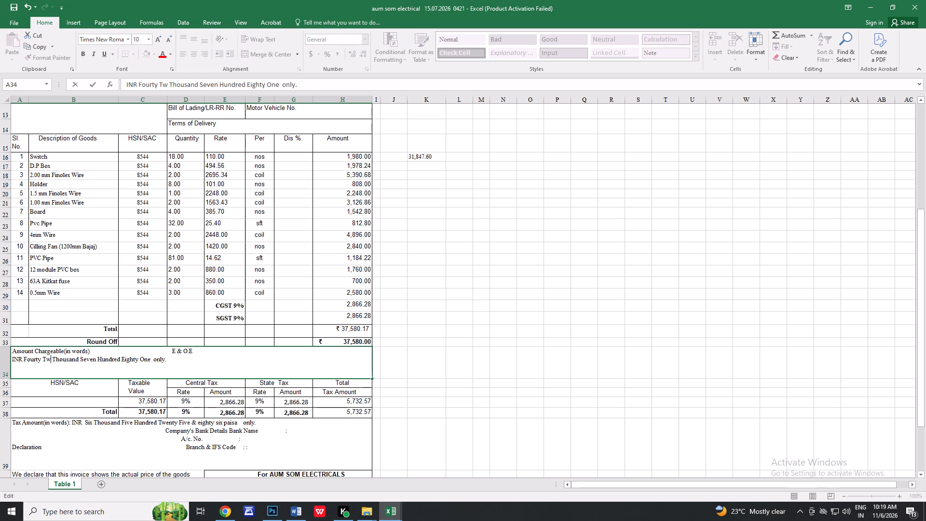
{"action": "key", "text": "BackSpace"}
{"action": "key", "text": "BackSpace"}
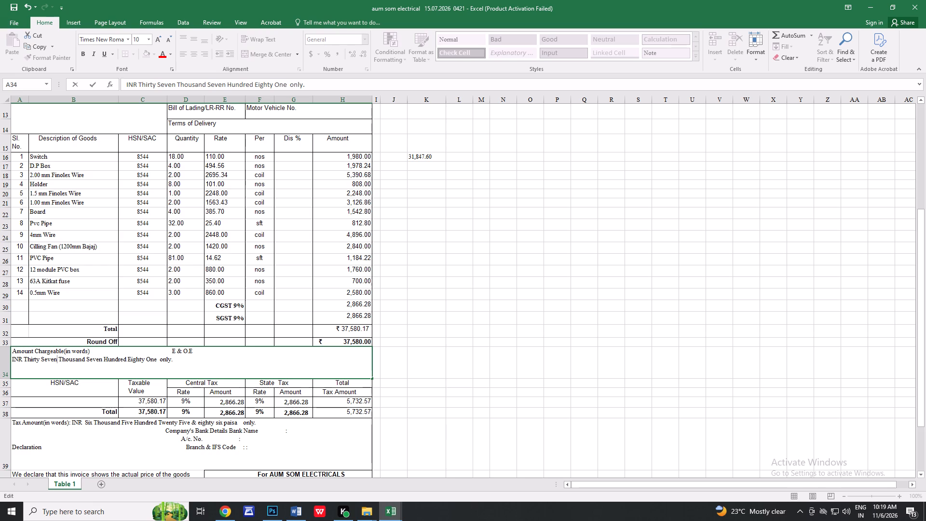
Change the hundreds wording in the Amount Chargeable line to "Five" Hundred.
{"action": "key", "text": "Right"}
{"action": "key", "text": "Right"}
{"action": "key", "text": "Right"}
{"action": "key", "text": "Right"}
{"action": "key", "text": "Right"}
{"action": "key", "text": "Right"}
{"action": "key", "text": "Right"}
{"action": "key", "text": "Right"}
{"action": "key", "text": "Right"}
{"action": "key", "text": "Right"}
{"action": "key", "text": "Right"}
{"action": "key", "text": "Right"}
{"action": "key", "text": "Right"}
{"action": "key", "text": "Right"}
{"action": "key", "text": "Right"}
{"action": "key", "text": "BackSpace"}
{"action": "key", "text": "BackSpace"}
{"action": "key", "text": "BackSpace"}
{"action": "key", "text": "BackSpace"}
{"action": "key", "text": "BackSpace"}
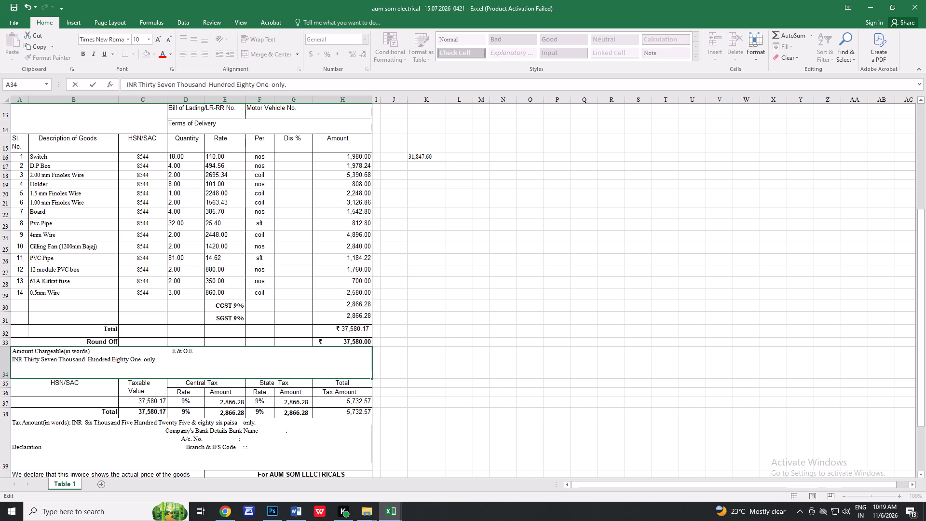
{"action": "type", "text": "iver"}
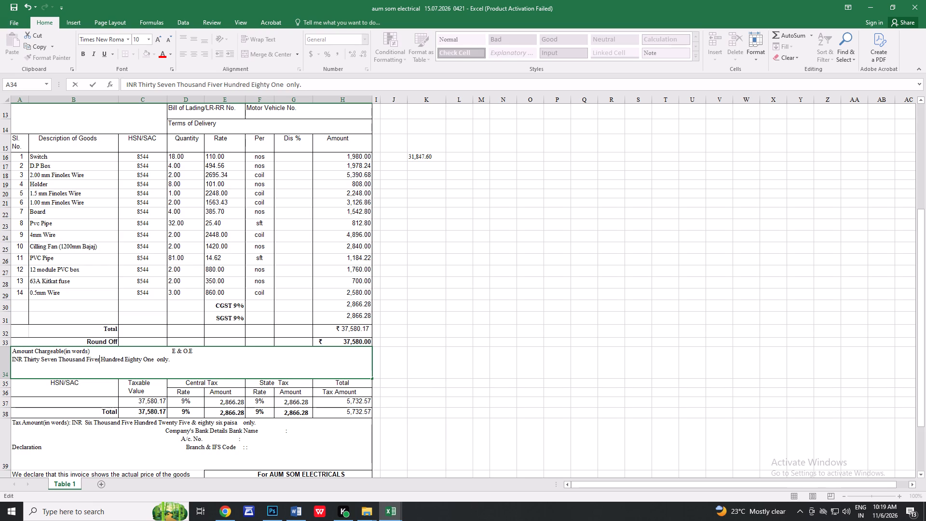
{"action": "key", "text": "BackSpace"}
Remove "One" after "Eighty" so the Amount Chargeable line reads Thirty Seven Thousand Five Hundred Eighty only.
{"action": "key", "text": "Right"}
{"action": "key", "text": "Right"}
{"action": "key", "text": "Right"}
{"action": "key", "text": "Right"}
{"action": "key", "text": "Right"}
{"action": "key", "text": "Right"}
{"action": "key", "text": "Right"}
{"action": "key", "text": "Right"}
{"action": "key", "text": "Right"}
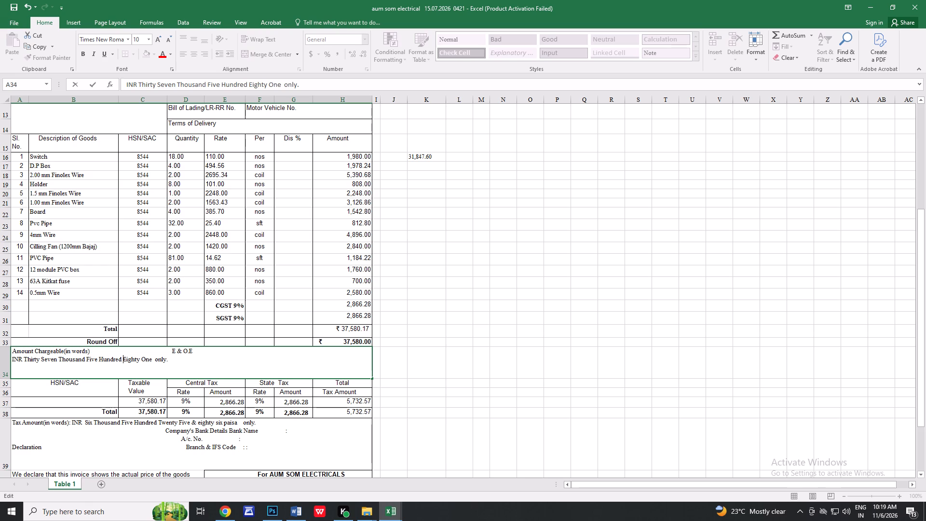
{"action": "key", "text": "Right"}
{"action": "key", "text": "Right"}
{"action": "key", "text": "Right"}
{"action": "key", "text": "Right"}
{"action": "key", "text": "Right"}
{"action": "key", "text": "Right"}
{"action": "key", "text": "Right"}
{"action": "key", "text": "Right"}
{"action": "key", "text": "Right"}
{"action": "key", "text": "Right"}
{"action": "key", "text": "Right"}
{"action": "key", "text": "Right"}
{"action": "key", "text": "Right"}
{"action": "key", "text": "Left"}
{"action": "key", "text": "Left"}
{"action": "key", "text": "Left"}
{"action": "key", "text": "BackSpace"}
{"action": "key", "text": "BackSpace"}
{"action": "key", "text": "BackSpace"}
{"action": "left_click", "coordinate": [617, 383]}
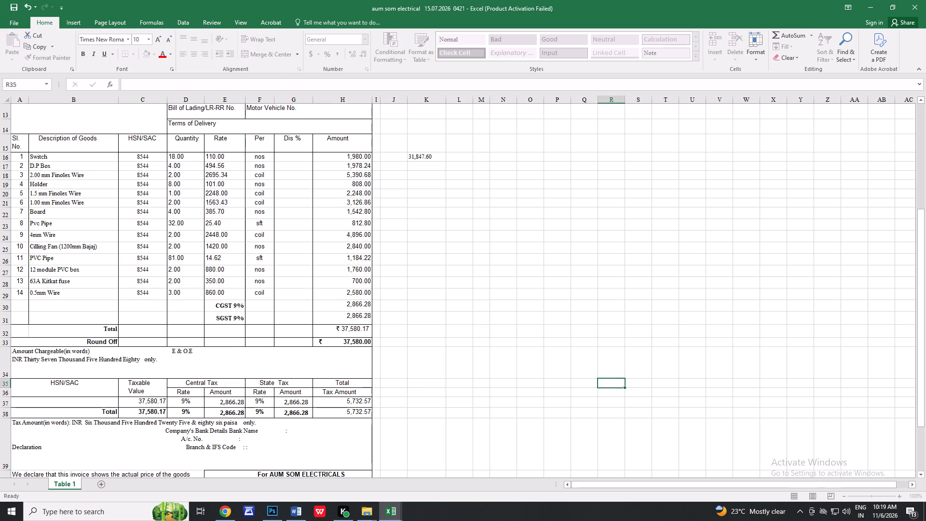
Change the thousands wording in the Tax Amount (in words) line to "Five" Thousand.
{"action": "scroll", "coordinate": [587, 391], "scroll_direction": "down", "scroll_amount": 1}
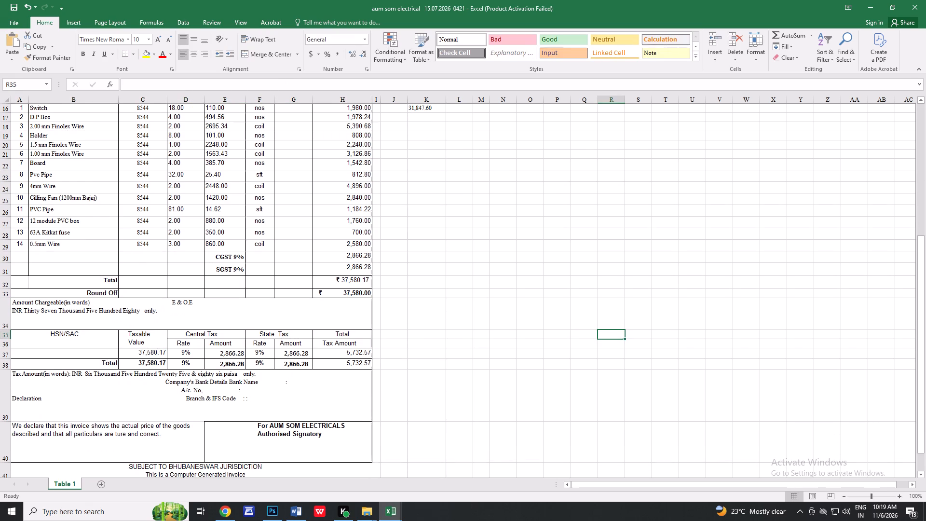
{"action": "double_click", "coordinate": [93, 377]}
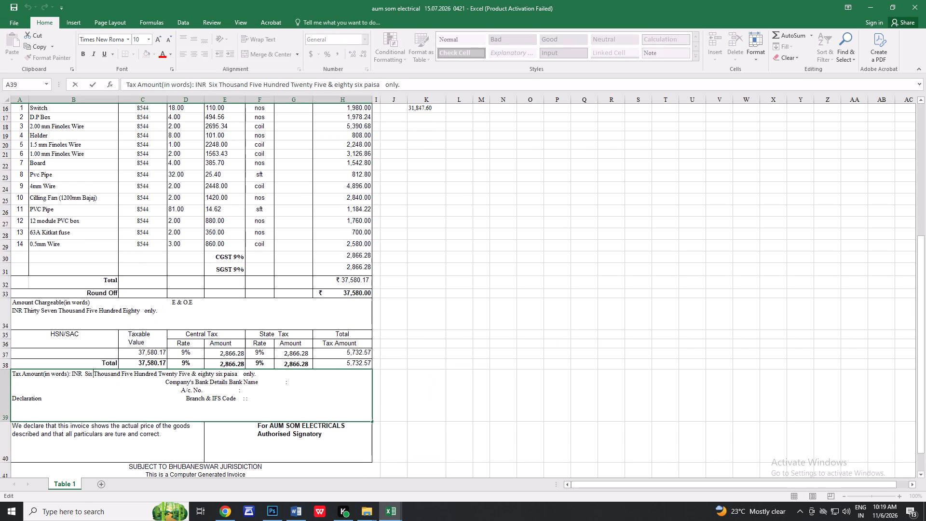
{"action": "key", "text": "BackSpace"}
{"action": "key", "text": "BackSpace"}
{"action": "key", "text": "BackSpace"}
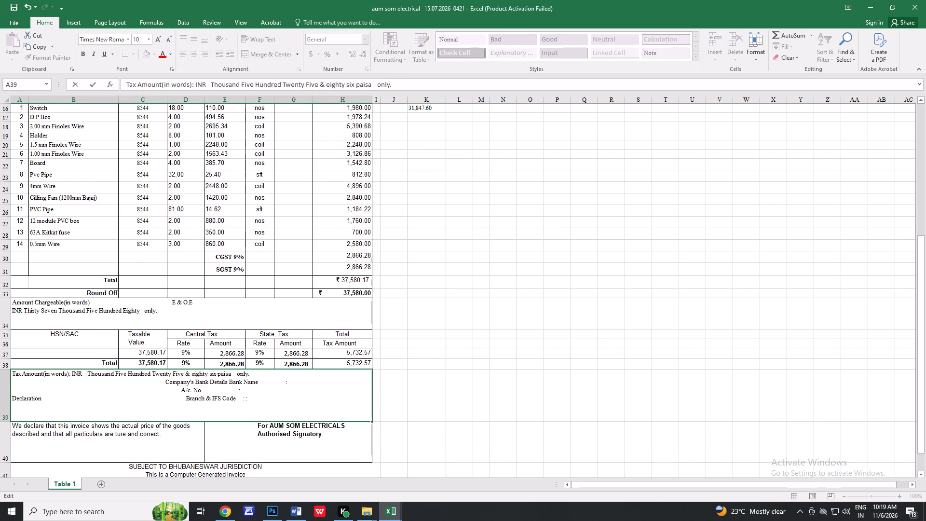
{"action": "key", "text": "i"}
{"action": "type", "text": "ve"}
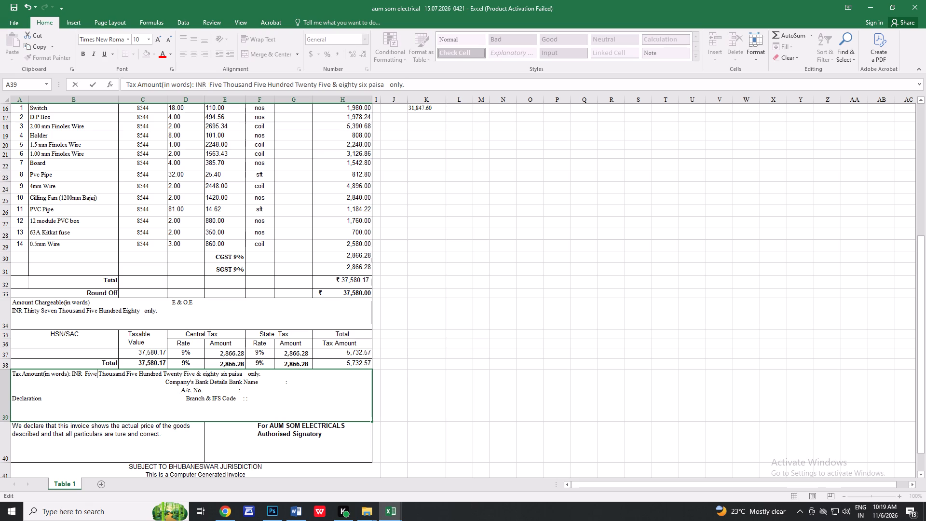
Change the hundreds wording in the Tax Amount line to "Seven" Hundred.
{"action": "key", "text": "Right"}
{"action": "key", "text": "Right"}
{"action": "key", "text": "Right"}
{"action": "key", "text": "Right"}
{"action": "key", "text": "Right"}
{"action": "key", "text": "Right"}
{"action": "key", "text": "Right"}
{"action": "key", "text": "Right"}
{"action": "key", "text": "Right"}
{"action": "key", "text": "Right"}
{"action": "key", "text": "Right"}
{"action": "key", "text": "Right"}
{"action": "key", "text": "Right"}
{"action": "key", "text": "Right"}
{"action": "key", "text": "BackSpace"}
{"action": "key", "text": "BackSpace"}
{"action": "key", "text": "BackSpace"}
{"action": "key", "text": "BackSpace"}
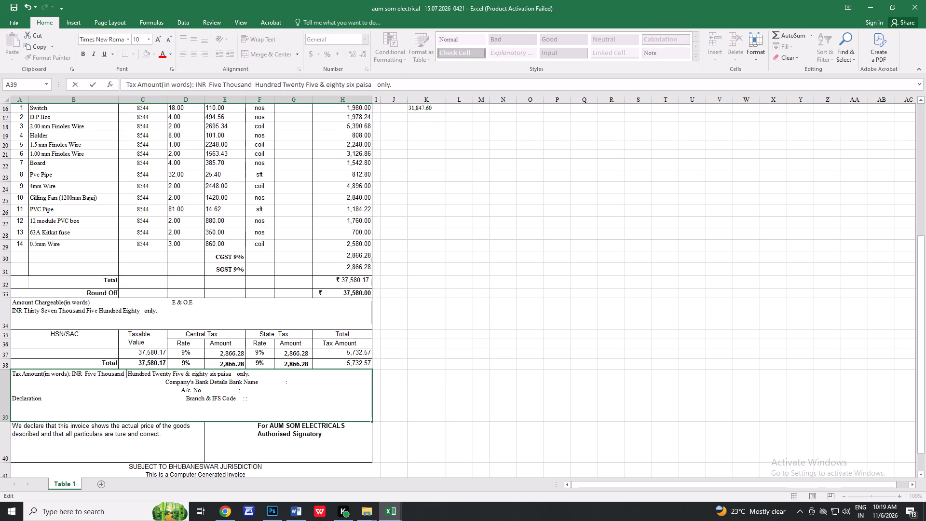
Replace "Twenty Five" in the Tax Amount line with "Thirty Two".
{"action": "key", "text": "Right"}
{"action": "key", "text": "Right"}
{"action": "key", "text": "Right"}
{"action": "key", "text": "Right"}
{"action": "key", "text": "Right"}
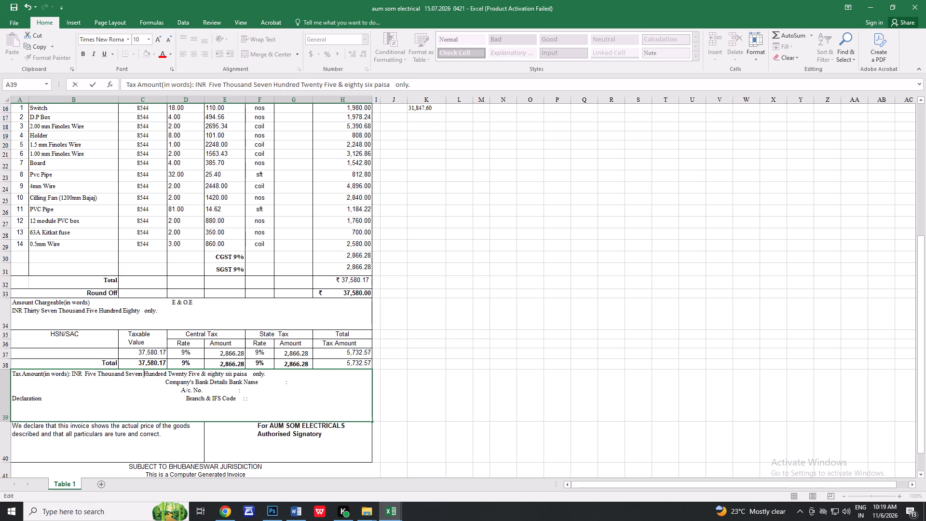
{"action": "key", "text": "Right"}
{"action": "key", "text": "Right"}
{"action": "key", "text": "Right"}
{"action": "key", "text": "Right"}
{"action": "key", "text": "Right"}
{"action": "key", "text": "Right"}
{"action": "key", "text": "Right"}
{"action": "key", "text": "Right"}
{"action": "key", "text": "Right"}
{"action": "key", "text": "Right"}
{"action": "key", "text": "Right"}
{"action": "key", "text": "Right"}
{"action": "key", "text": "Right"}
{"action": "key", "text": "Right"}
{"action": "key", "text": "Right"}
{"action": "key", "text": "BackSpace"}
{"action": "key", "text": "BackSpace"}
{"action": "key", "text": "BackSpace"}
{"action": "key", "text": "BackSpace"}
{"action": "key", "text": "BackSpace"}
{"action": "key", "text": "BackSpace"}
{"action": "key", "text": "BackSpace"}
{"action": "key", "text": "BackSpace"}
{"action": "key", "text": "BackSpace"}
{"action": "key", "text": "BackSpace"}
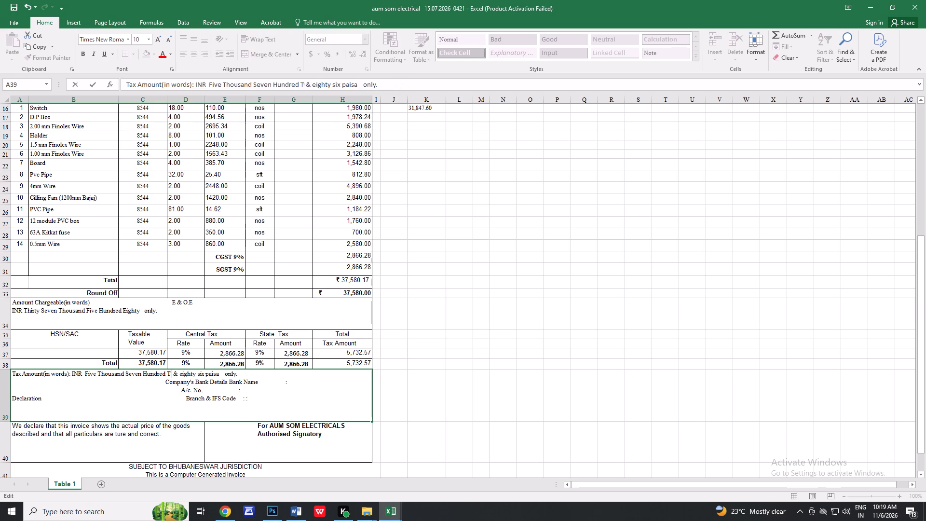
{"action": "type", "text": "hirty"}
{"action": "key", "text": "space"}
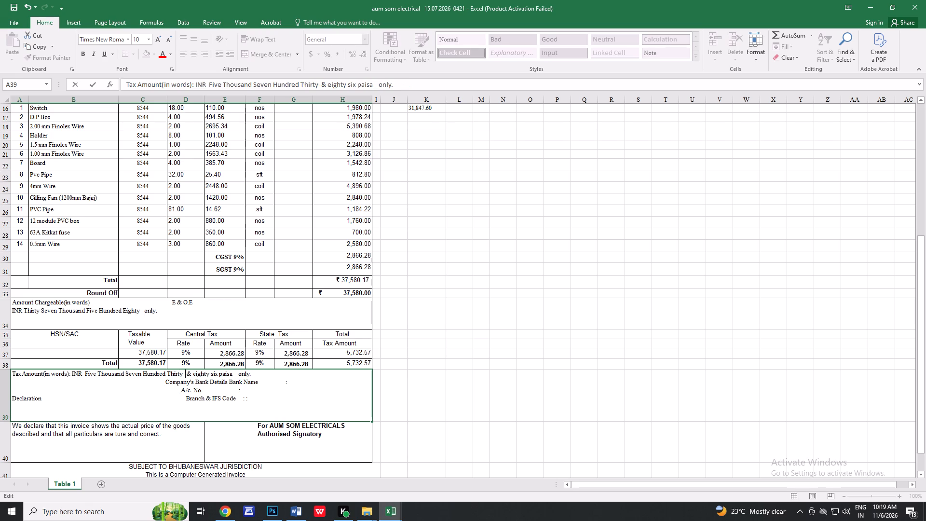
Change the paisa wording in the Tax Amount line to "fifty seven".
{"action": "key", "text": "Right"}
{"action": "key", "text": "Right"}
{"action": "key", "text": "Right"}
{"action": "key", "text": "Right"}
{"action": "key", "text": "Right"}
{"action": "key", "text": "Right"}
{"action": "key", "text": "Right"}
{"action": "key", "text": "Right"}
{"action": "key", "text": "Right"}
{"action": "key", "text": "Right"}
{"action": "key", "text": "Right"}
{"action": "key", "text": "Right"}
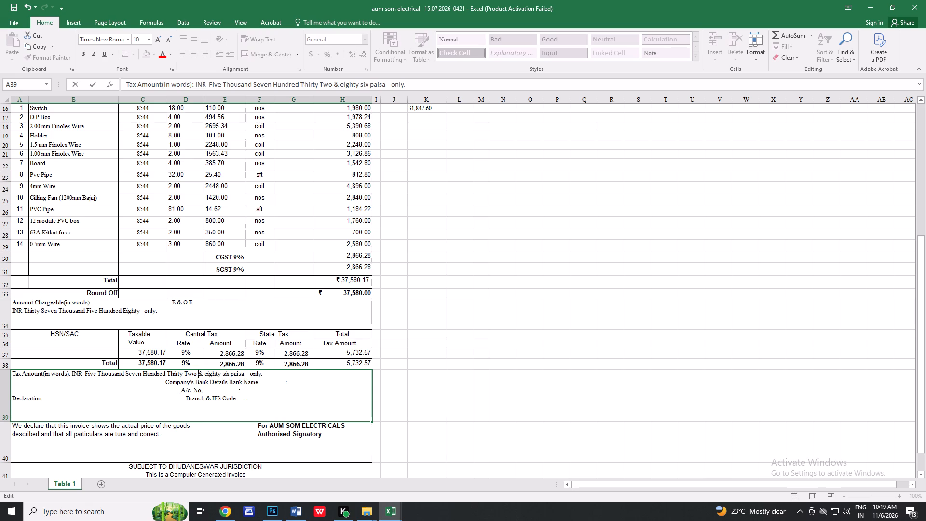
{"action": "key", "text": "Right"}
{"action": "key", "text": "BackSpace"}
{"action": "key", "text": "BackSpace"}
{"action": "key", "text": "BackSpace"}
{"action": "key", "text": "BackSpace"}
{"action": "key", "text": "BackSpace"}
{"action": "key", "text": "BackSpace"}
{"action": "key", "text": "BackSpace"}
{"action": "key", "text": "BackSpace"}
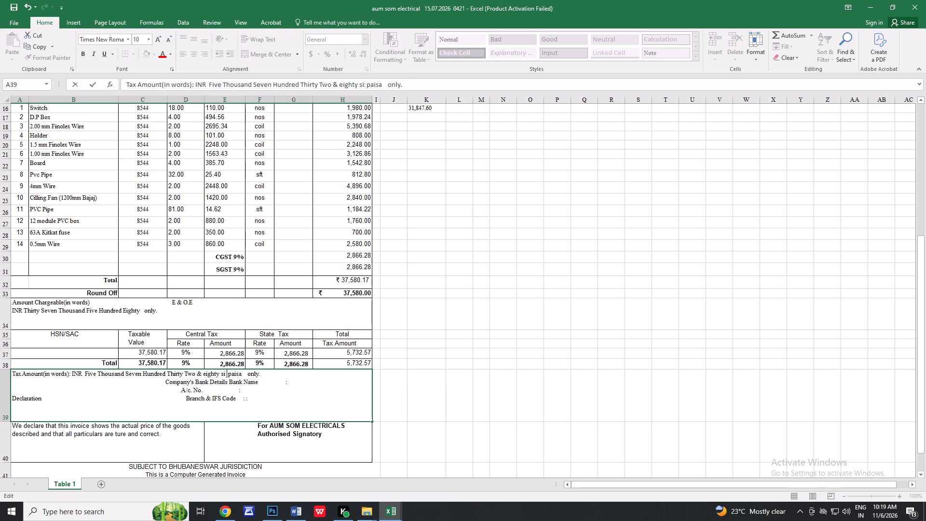
{"action": "key", "text": "BackSpace"}
{"action": "key", "text": "BackSpace"}
{"action": "type", "text": "fifty seven"}
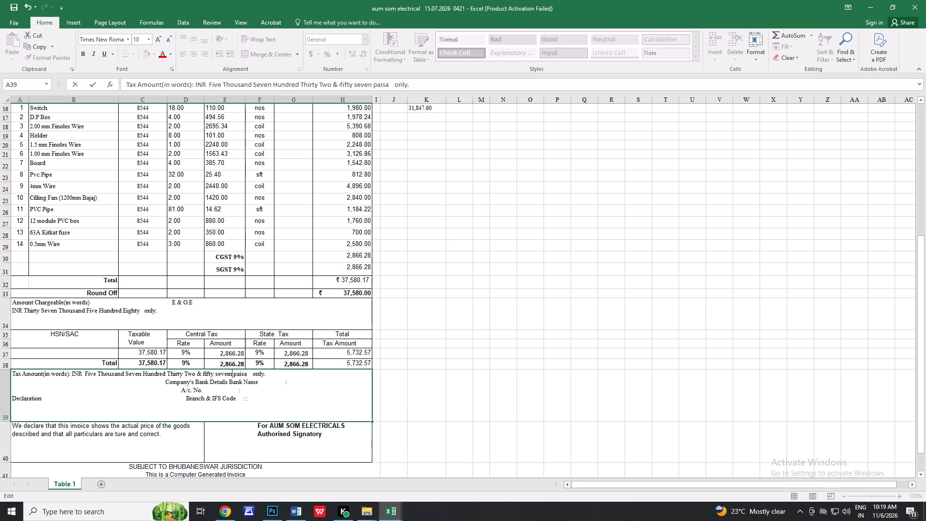
{"action": "left_click", "coordinate": [504, 392]}
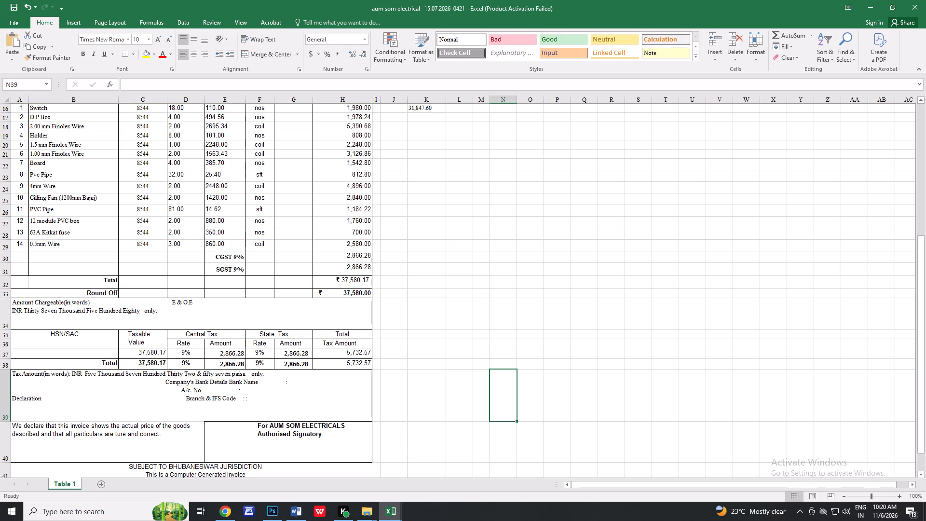
Check the invoice's print preview and return to the sheet.
{"action": "key", "text": "ctrl+p"}
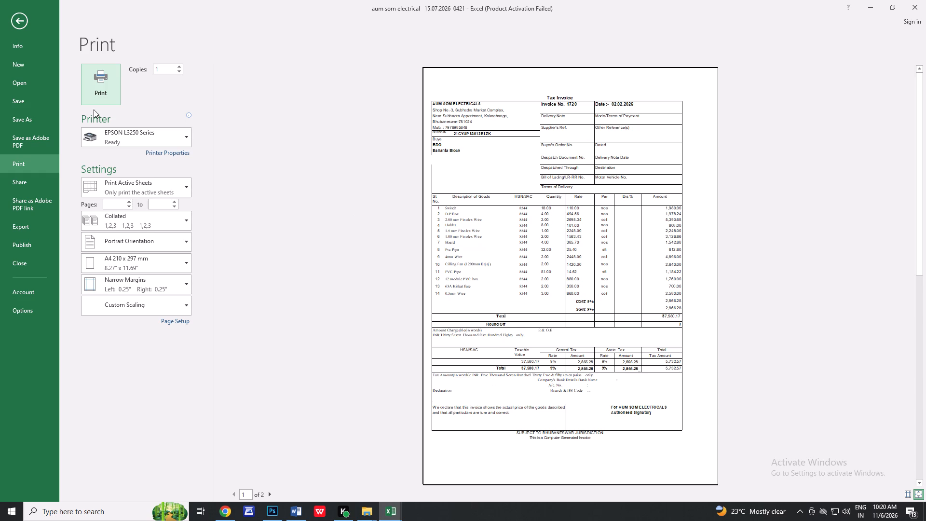
{"action": "left_click", "coordinate": [14, 25]}
Replace the buyer's location line below BDO with "Bhubaneswar".
{"action": "scroll", "coordinate": [224, 211], "scroll_direction": "up", "scroll_amount": 7}
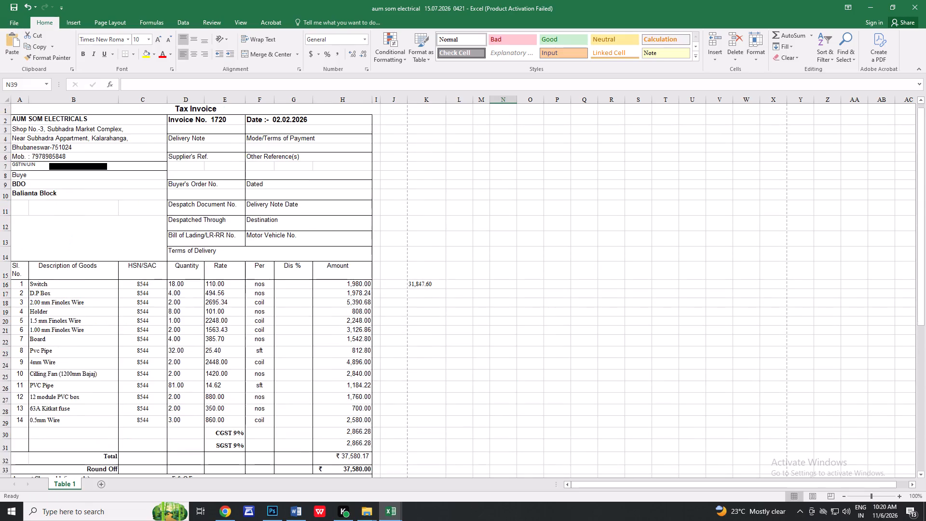
{"action": "scroll", "coordinate": [224, 211], "scroll_direction": "up", "scroll_amount": 3}
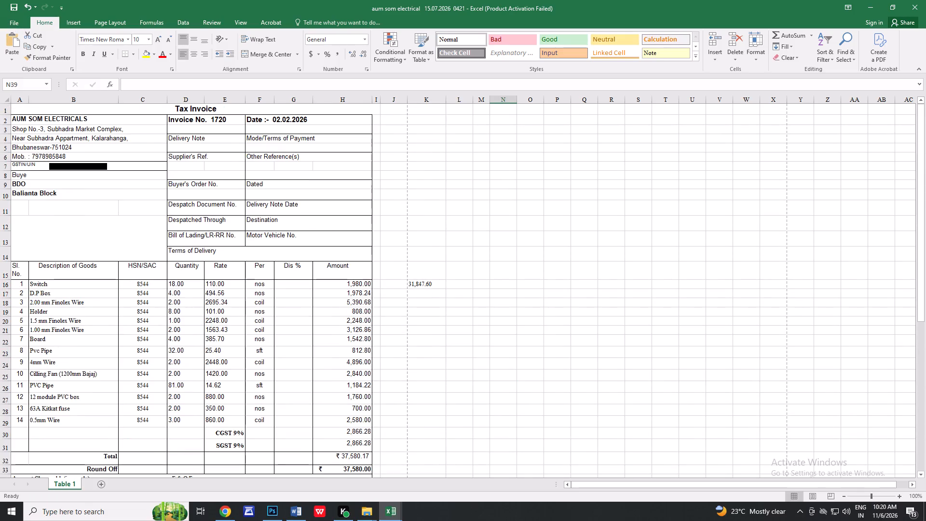
{"action": "left_click", "coordinate": [26, 197]}
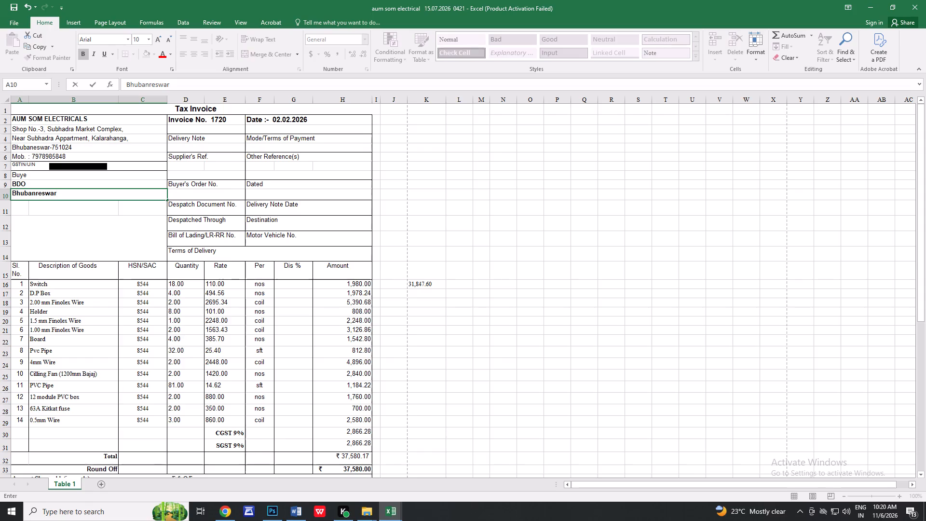
{"action": "left_click", "coordinate": [151, 84]}
{"action": "key", "text": "BackSpace"}
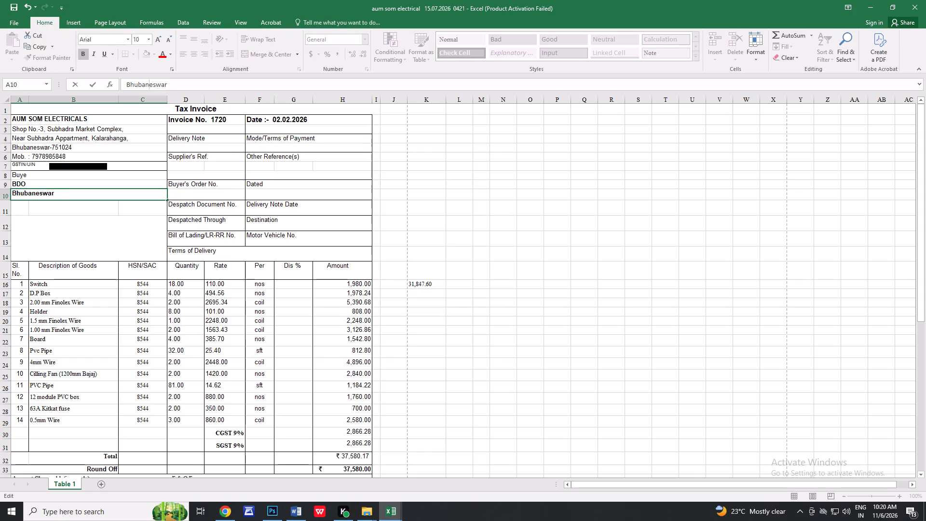
Change the month in the invoice date so that it reads 02.08.2026.
{"action": "double_click", "coordinate": [288, 123]}
{"action": "left_click", "coordinate": [288, 121]}
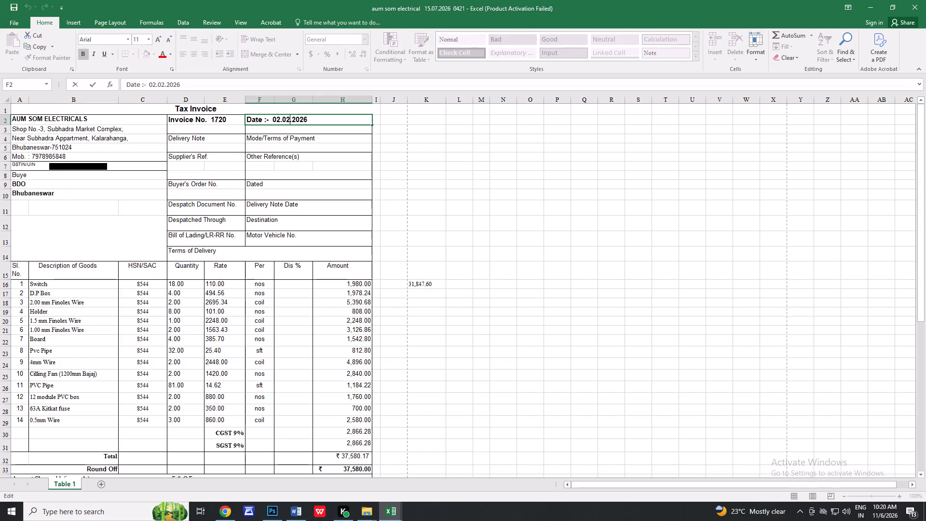
{"action": "key", "text": "BackSpace"}
{"action": "key", "text": "8"}
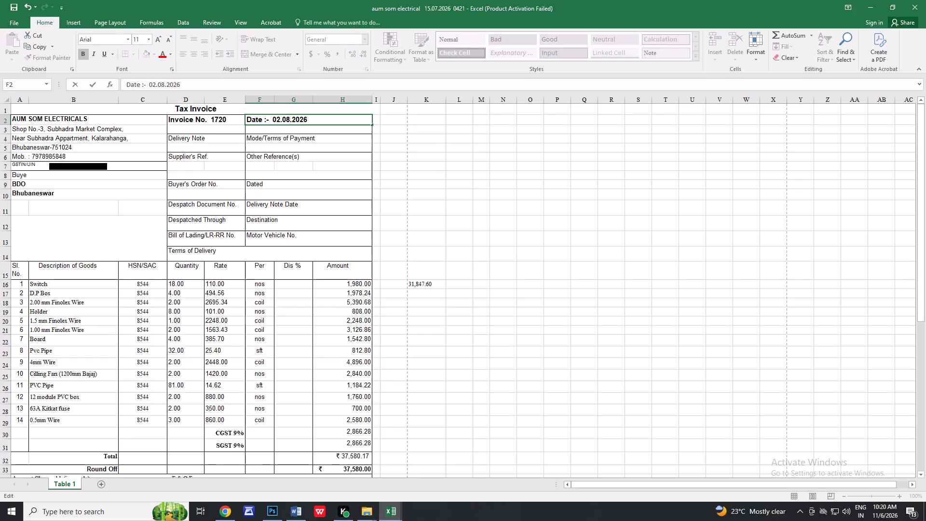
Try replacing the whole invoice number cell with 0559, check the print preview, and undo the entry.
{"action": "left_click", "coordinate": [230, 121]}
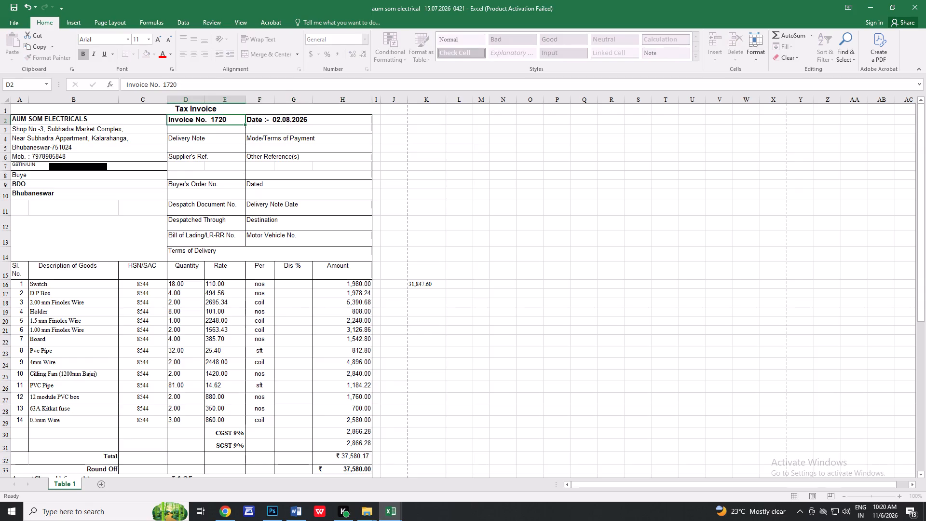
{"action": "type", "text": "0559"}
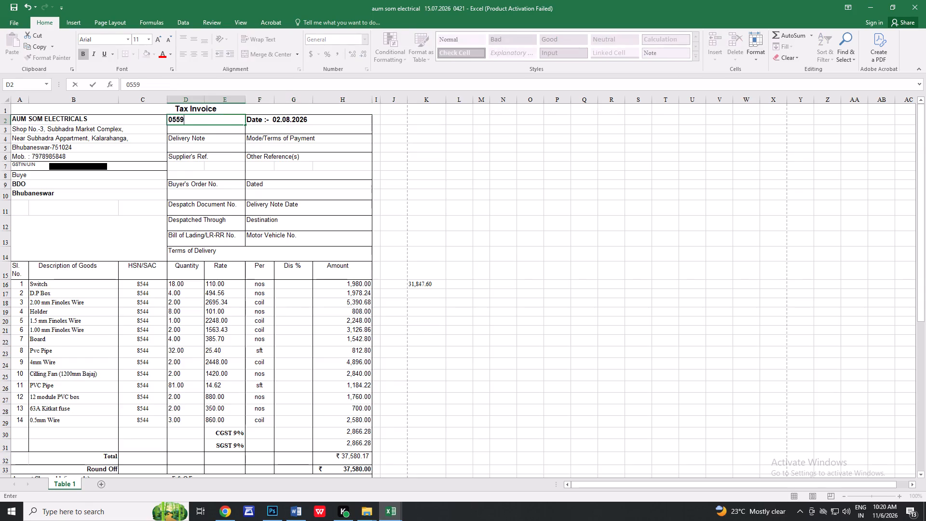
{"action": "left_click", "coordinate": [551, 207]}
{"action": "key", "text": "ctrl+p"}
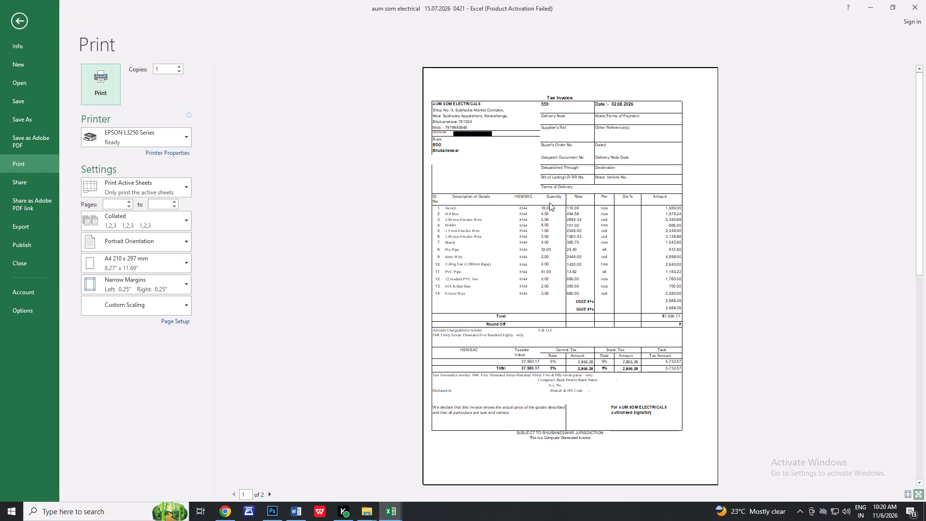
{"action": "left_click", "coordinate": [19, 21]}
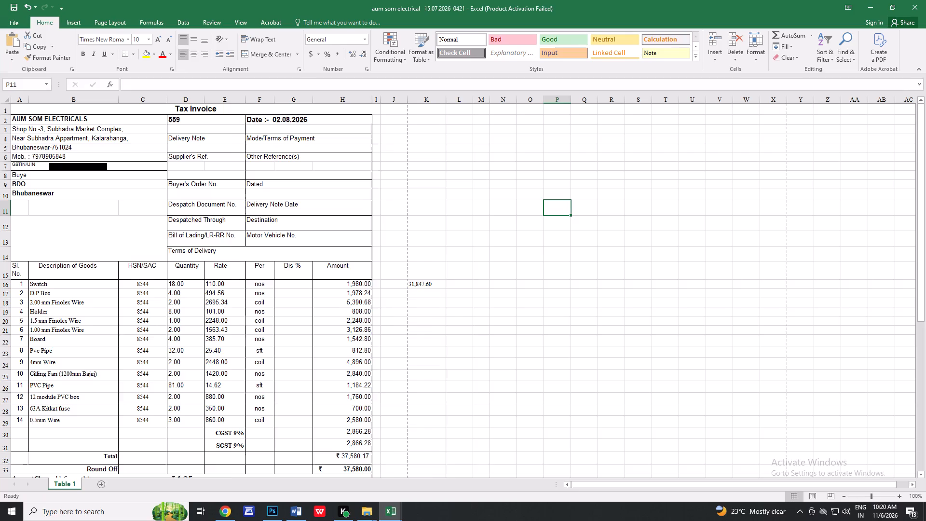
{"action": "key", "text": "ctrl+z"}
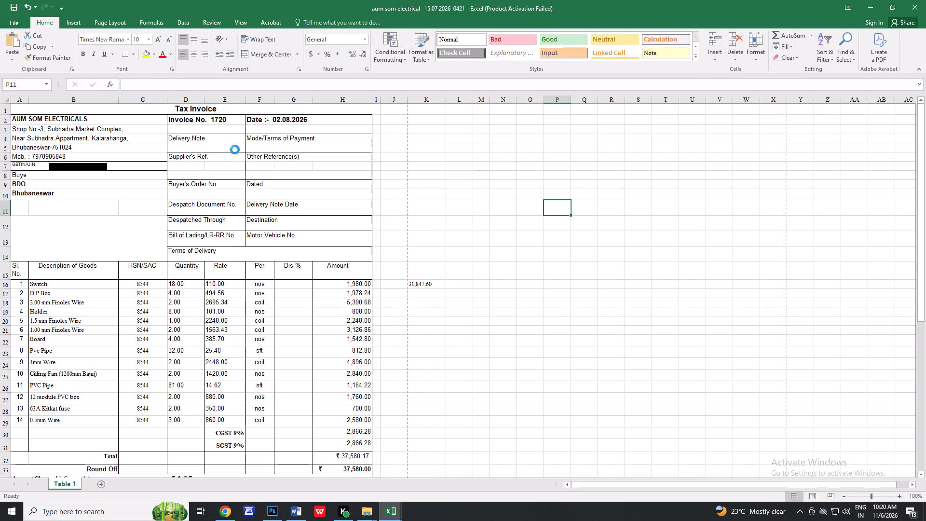
Set the invoice number to 0559, keeping the "Invoice No." label in the cell.
{"action": "double_click", "coordinate": [227, 121]}
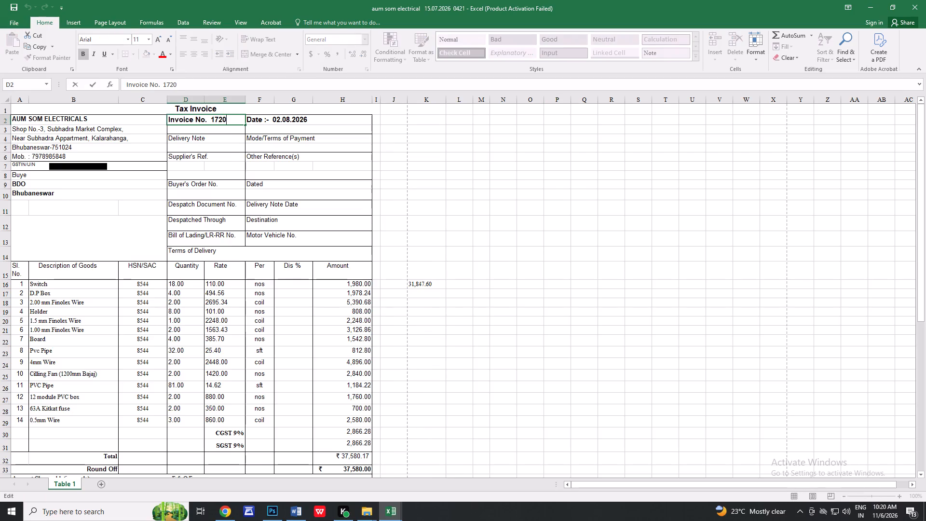
{"action": "key", "text": "BackSpace"}
{"action": "key", "text": "BackSpace"}
{"action": "key", "text": "BackSpace"}
{"action": "key", "text": "BackSpace"}
{"action": "type", "text": "0559"}
{"action": "left_click", "coordinate": [504, 222]}
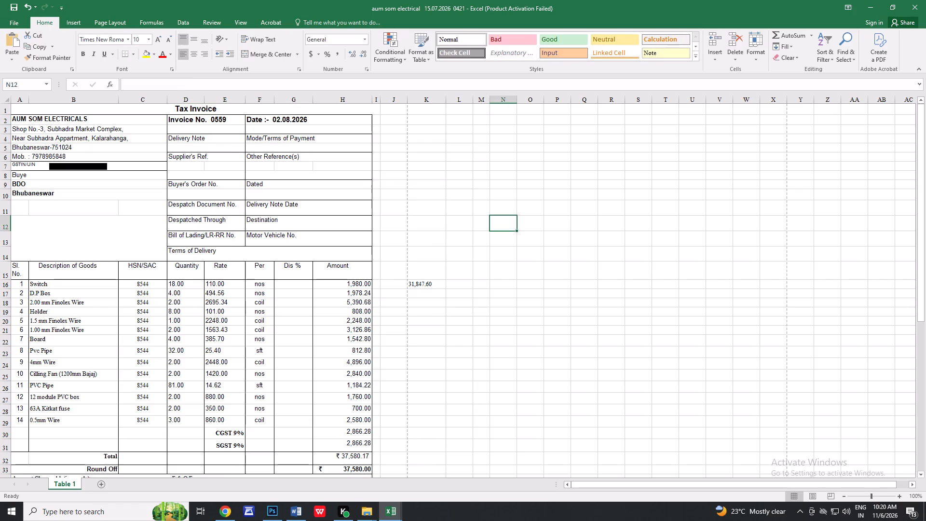
Print only page 1 of the invoice on the EPSON L3250 Series printer.
{"action": "key", "text": "ctrl+p"}
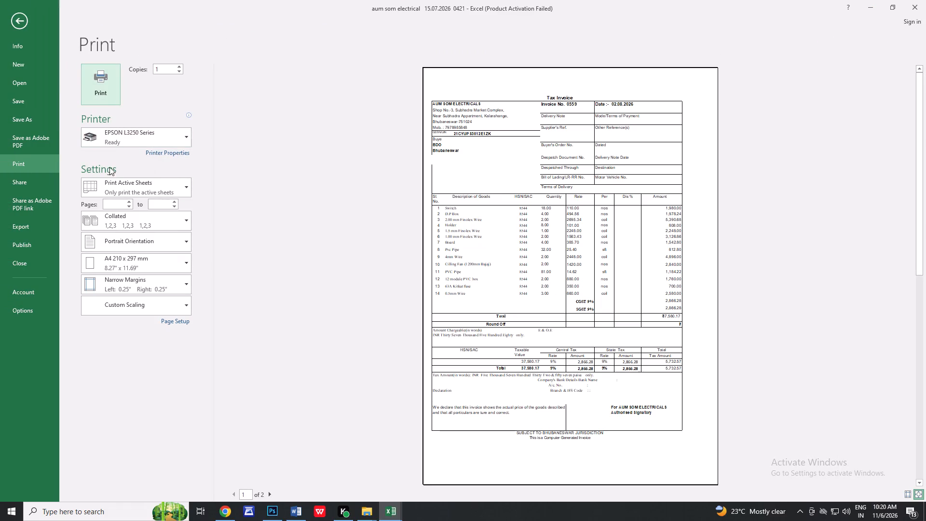
{"action": "left_click", "coordinate": [128, 200]}
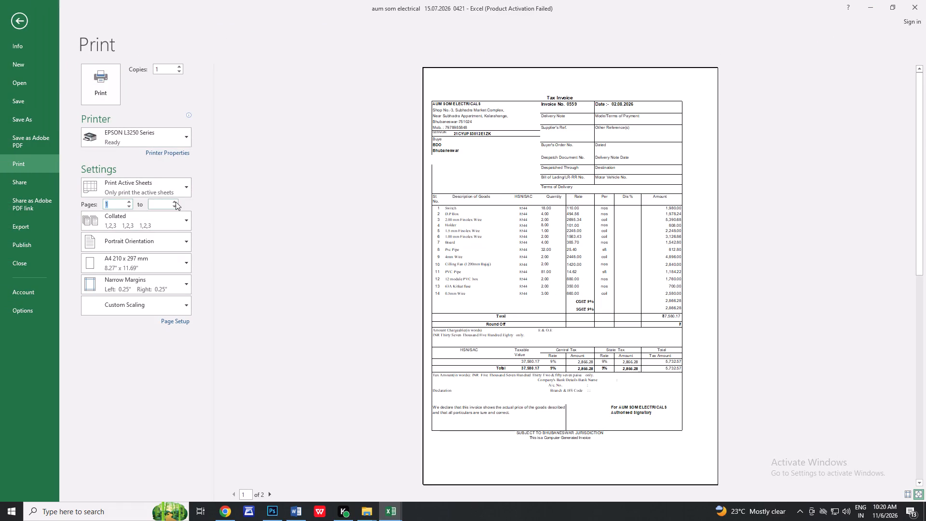
{"action": "left_click", "coordinate": [176, 202]}
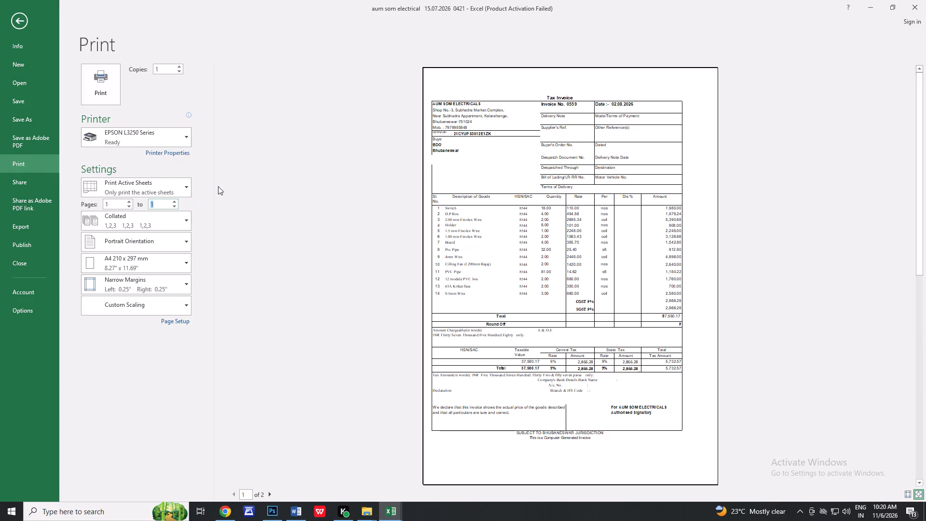
{"action": "left_click", "coordinate": [106, 88]}
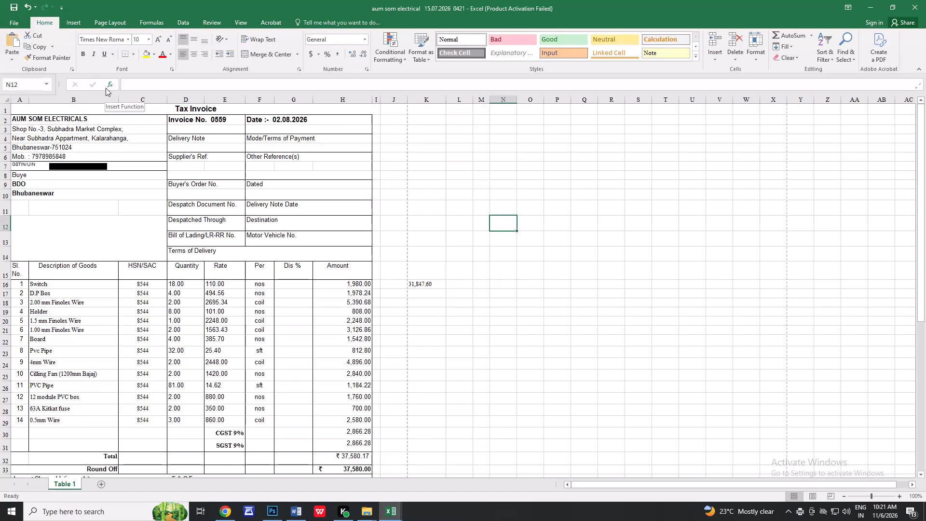
Change the day and month in the invoice date so that it reads 29.07.2026.
{"action": "double_click", "coordinate": [278, 121]}
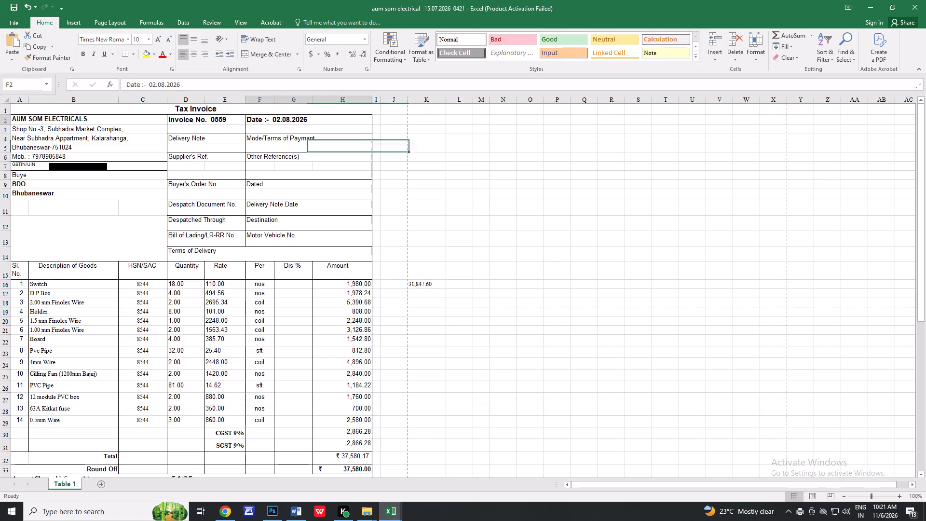
{"action": "key", "text": "BackSpace"}
{"action": "key", "text": "Right"}
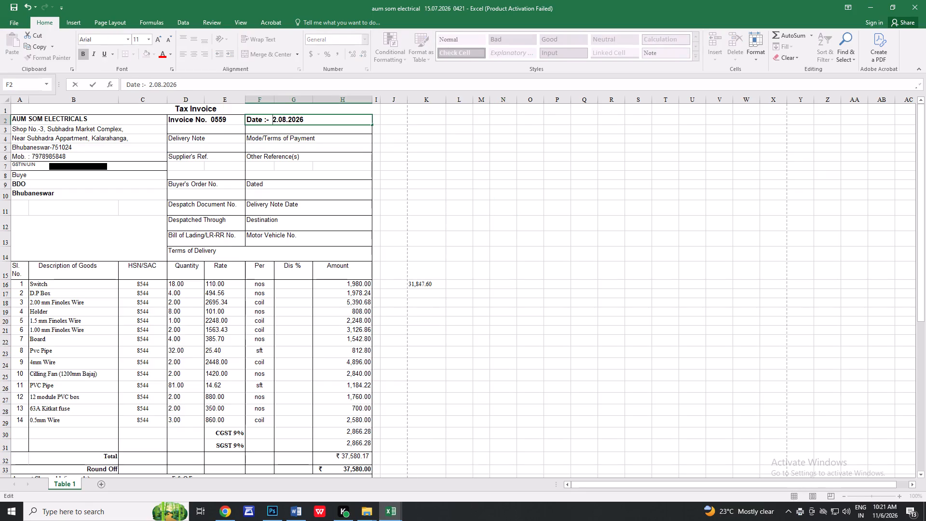
{"action": "key", "text": "9"}
{"action": "key", "text": "Right"}
{"action": "key", "text": "Right"}
{"action": "key", "text": "Right"}
{"action": "key", "text": "BackSpace"}
{"action": "key", "text": "7"}
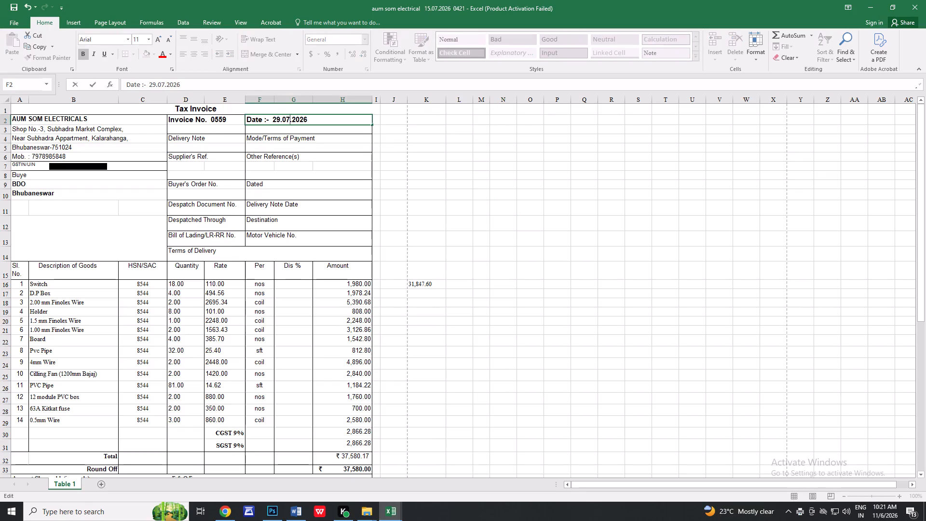
Change the invoice number to 0546, keeping the "Invoice No." label.
{"action": "left_click", "coordinate": [230, 116]}
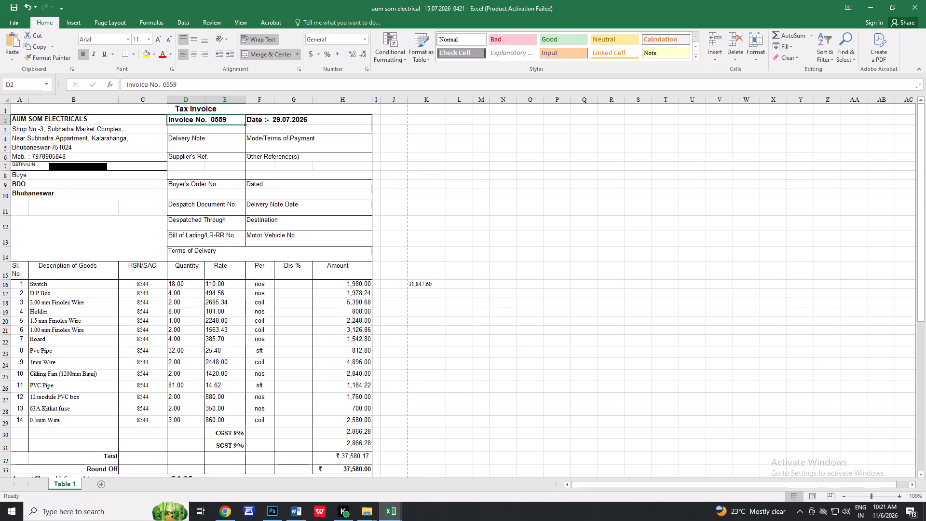
{"action": "double_click", "coordinate": [235, 121]}
{"action": "key", "text": "BackSpace"}
{"action": "key", "text": "BackSpace"}
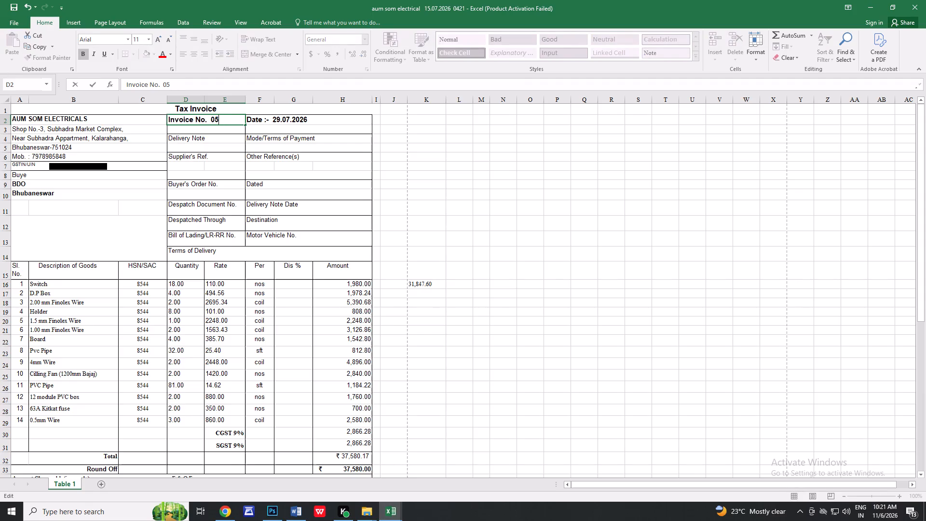
{"action": "type", "text": "46"}
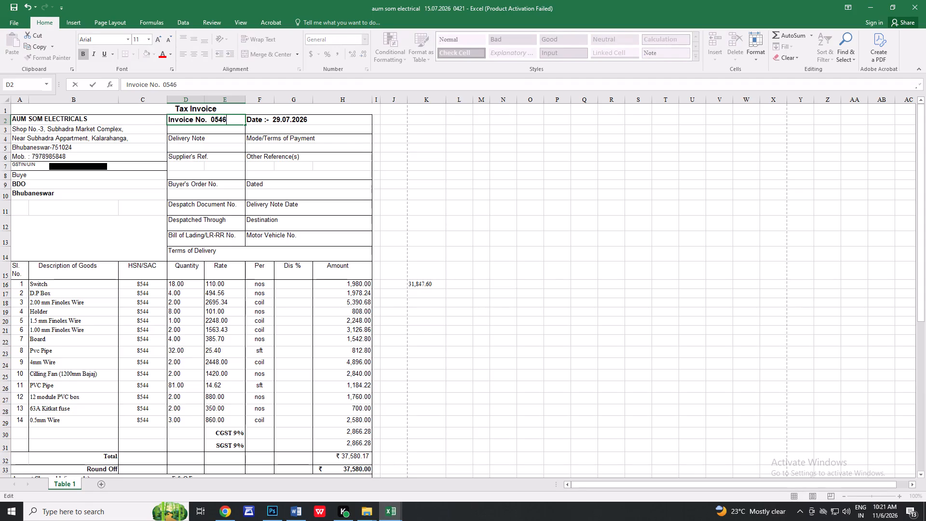
{"action": "left_click", "coordinate": [477, 208]}
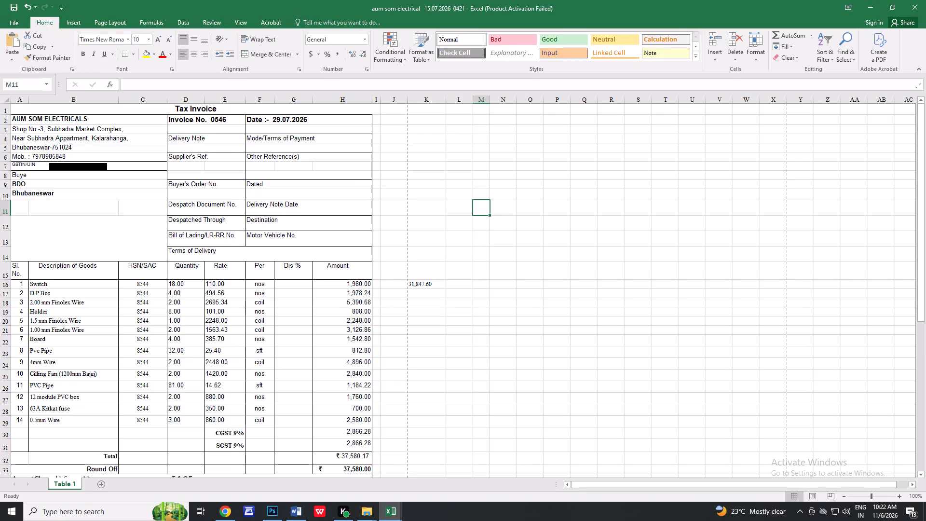
Replace the description of item 11 with "LED Light (12w)".
{"action": "left_click", "coordinate": [54, 385]}
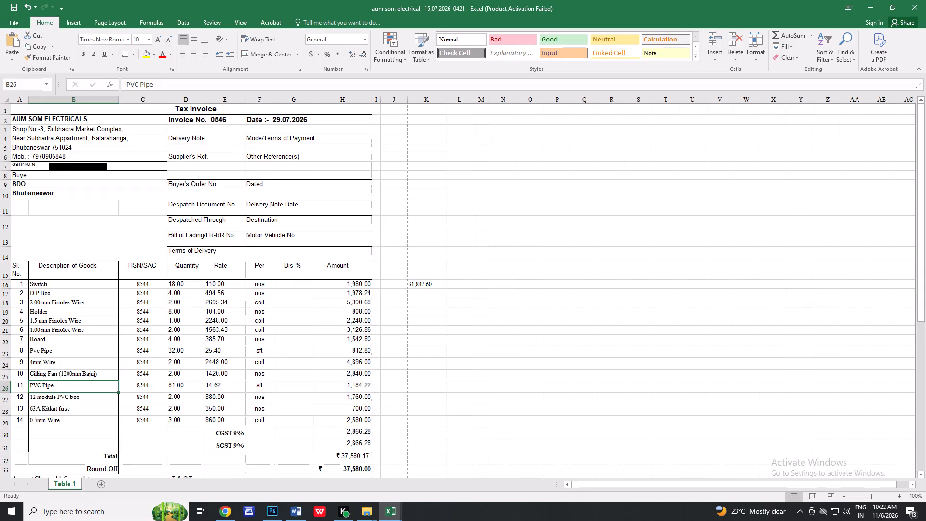
{"action": "type", "text": "LED L"}
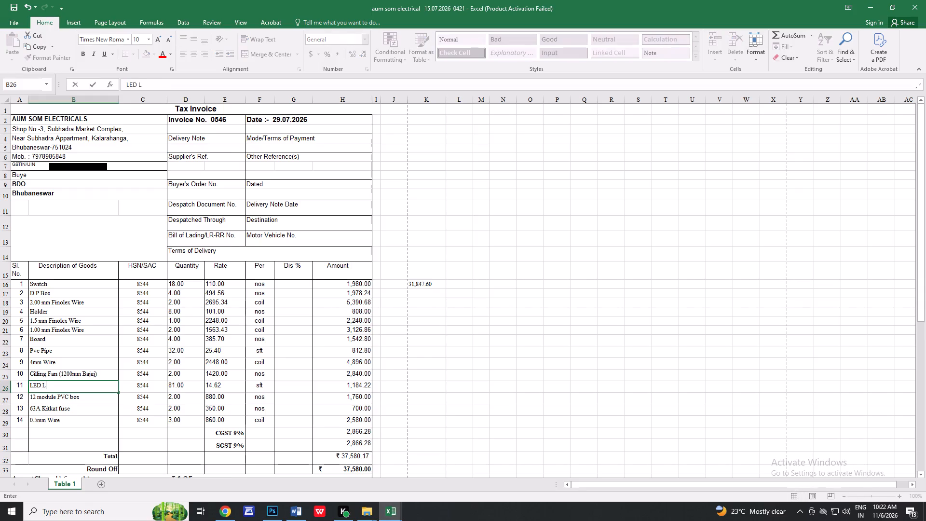
{"action": "type", "text": "igh"}
{"action": "key", "text": "t"}
{"action": "key", "text": "space"}
{"action": "type", "text": "(12w"}
{"action": "key", "text": "shift+parenright"}
Set the LED Light row's quantity to 8, its unit to nos and its rate to 118.
{"action": "left_click", "coordinate": [183, 386]}
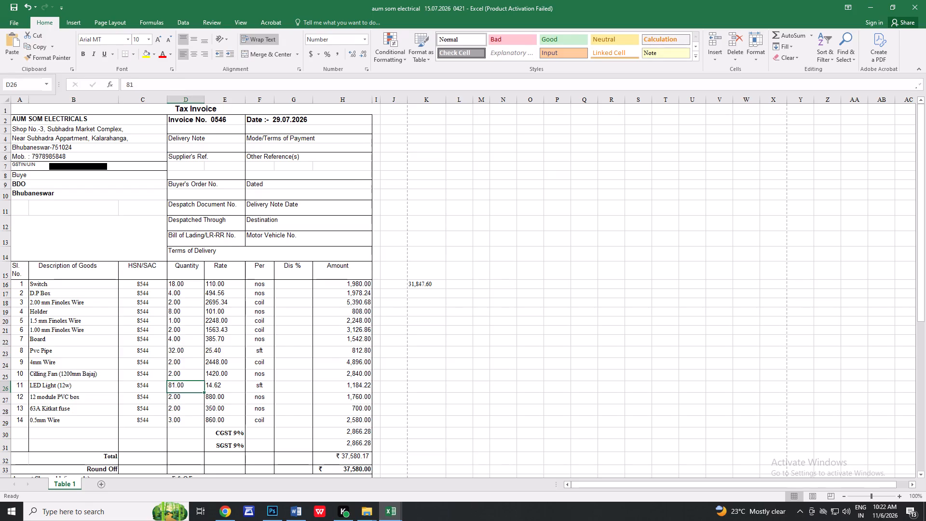
{"action": "key", "text": "8"}
{"action": "key", "text": "Right"}
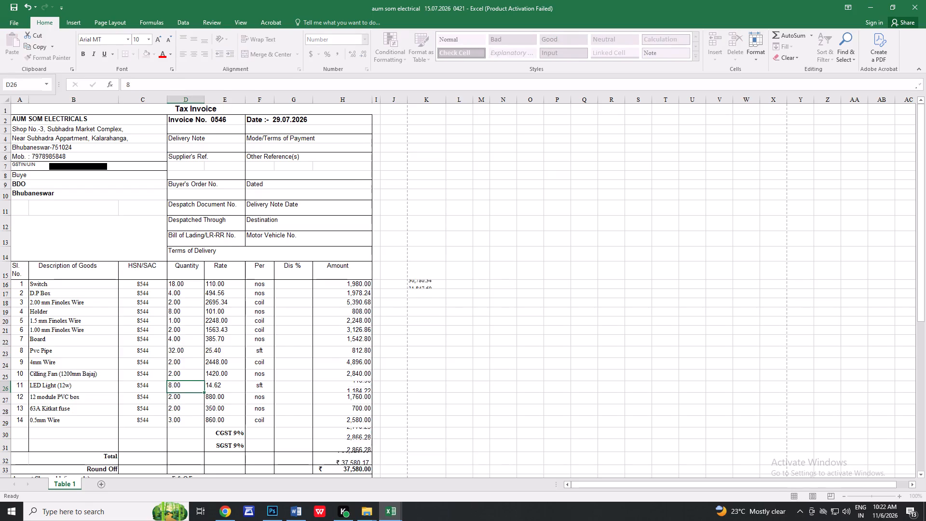
{"action": "key", "text": "Right"}
{"action": "type", "text": "nos"}
{"action": "key", "text": "Left"}
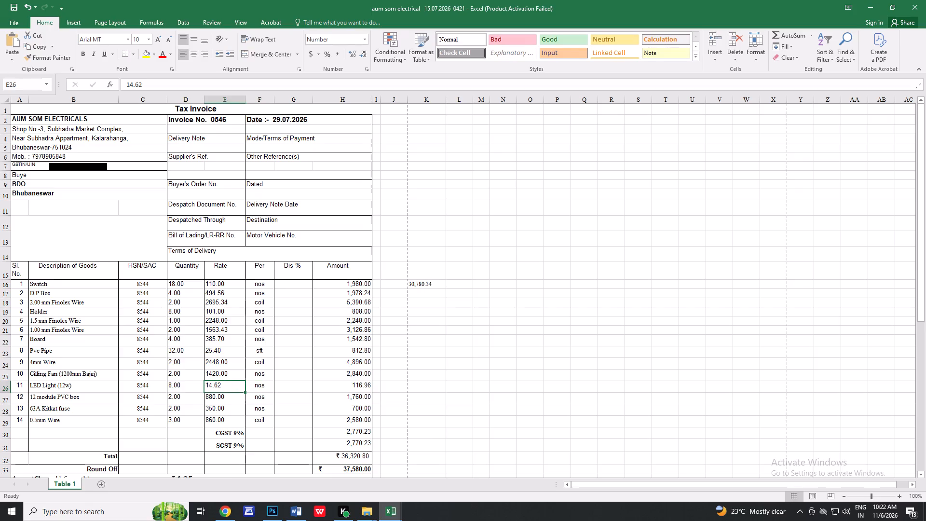
{"action": "key", "text": "1"}
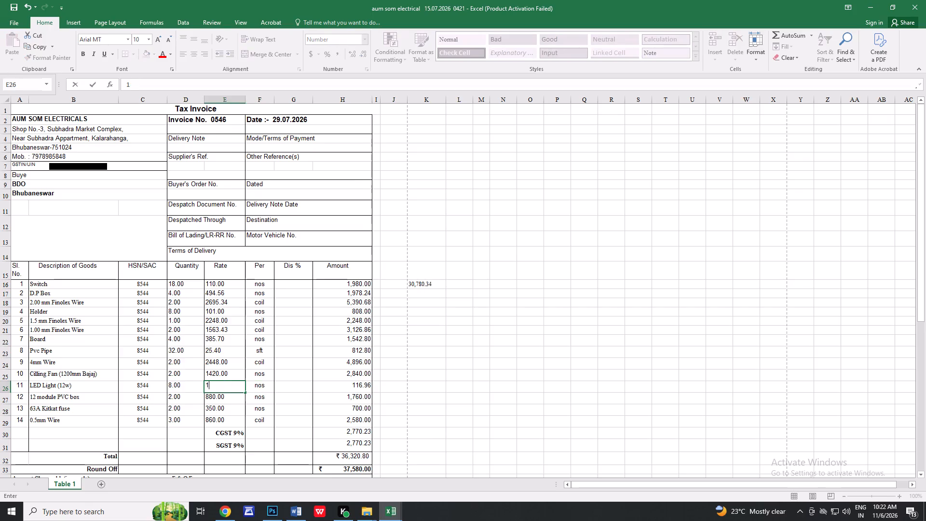
{"action": "type", "text": "18"}
{"action": "key", "text": "Right"}
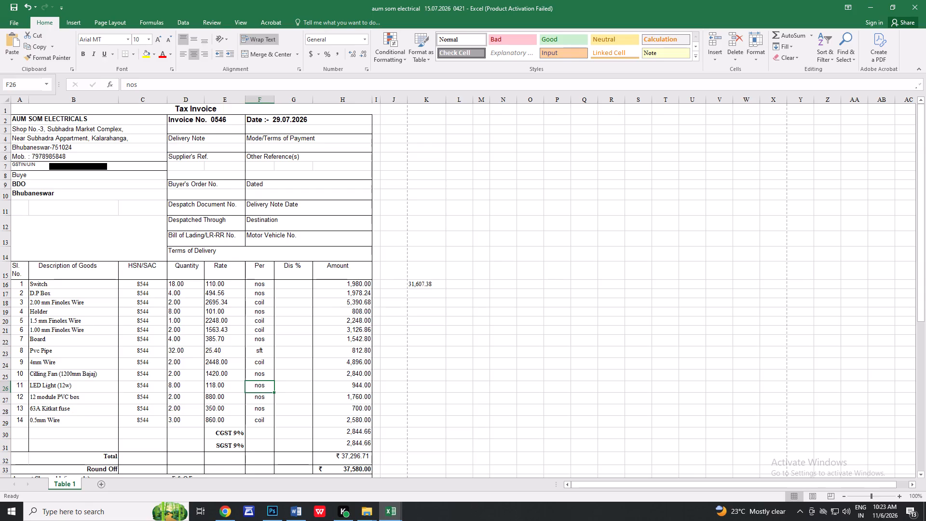
Set the quantity of the 2.00 mm Finolex Wire to 1.5 and of the 1.00 mm Finolex Wire to 1.
{"action": "left_click", "coordinate": [180, 306]}
{"action": "key", "text": "1"}
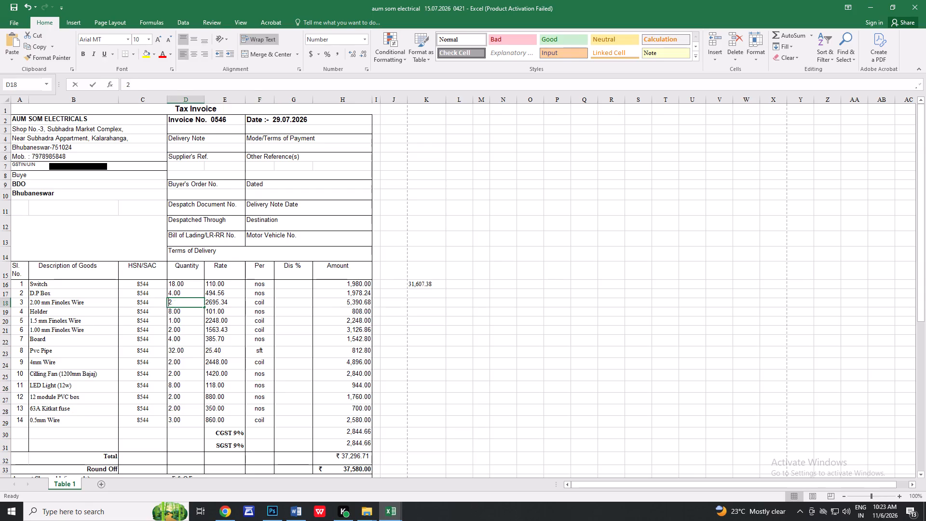
{"action": "type", "text": ".5"}
{"action": "left_click", "coordinate": [360, 394]}
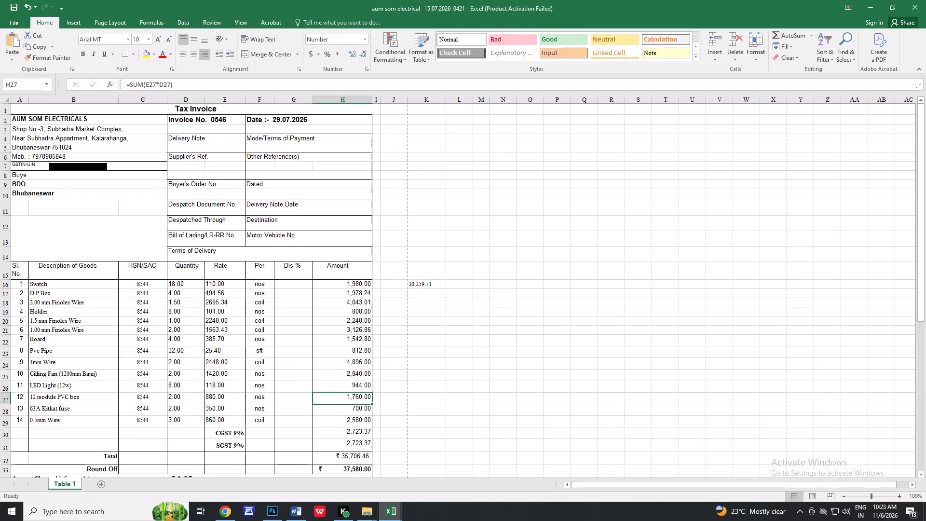
{"action": "left_click", "coordinate": [175, 329]}
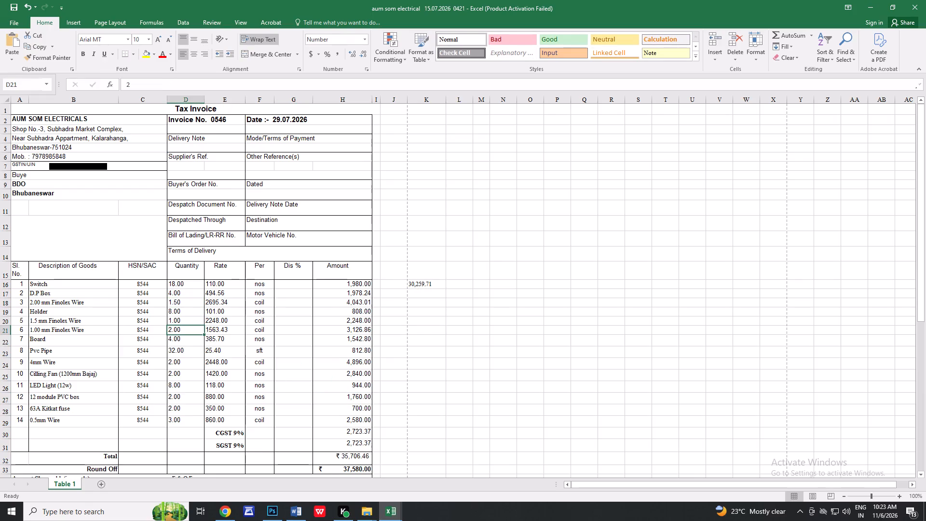
{"action": "key", "text": "1"}
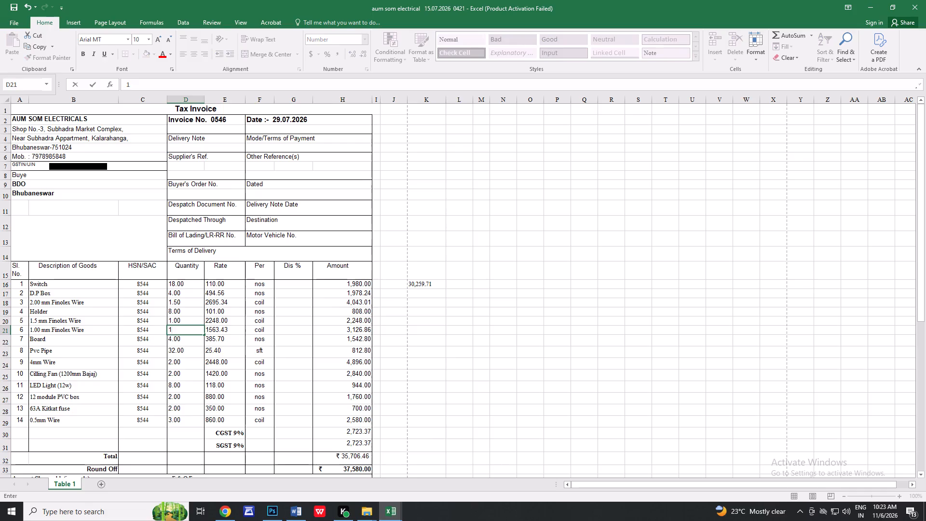
{"action": "left_click", "coordinate": [230, 359]}
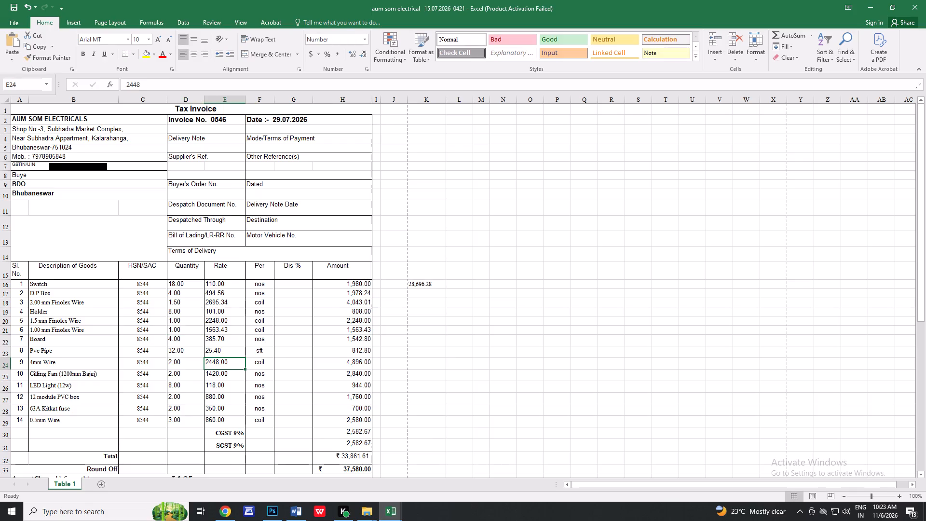
Set the quantities of the 0.5mm Wire and the 12 module PVC box to 1 each.
{"action": "left_click", "coordinate": [182, 419]}
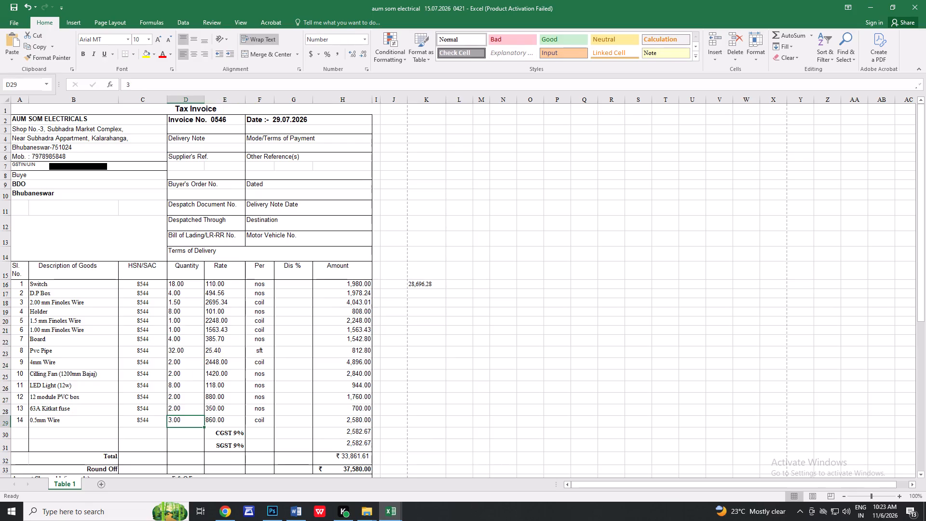
{"action": "key", "text": "1"}
{"action": "left_click", "coordinate": [200, 398]}
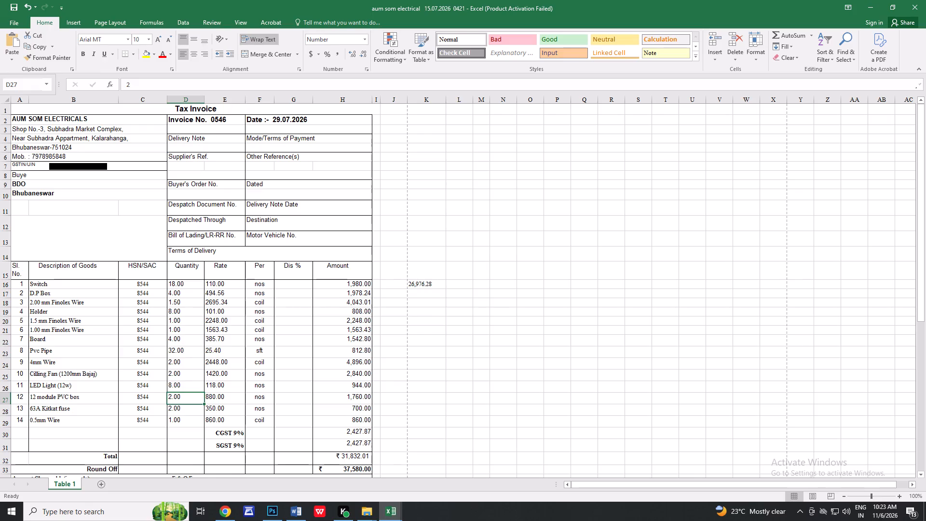
{"action": "left_click", "coordinate": [177, 397]}
{"action": "key", "text": "1"}
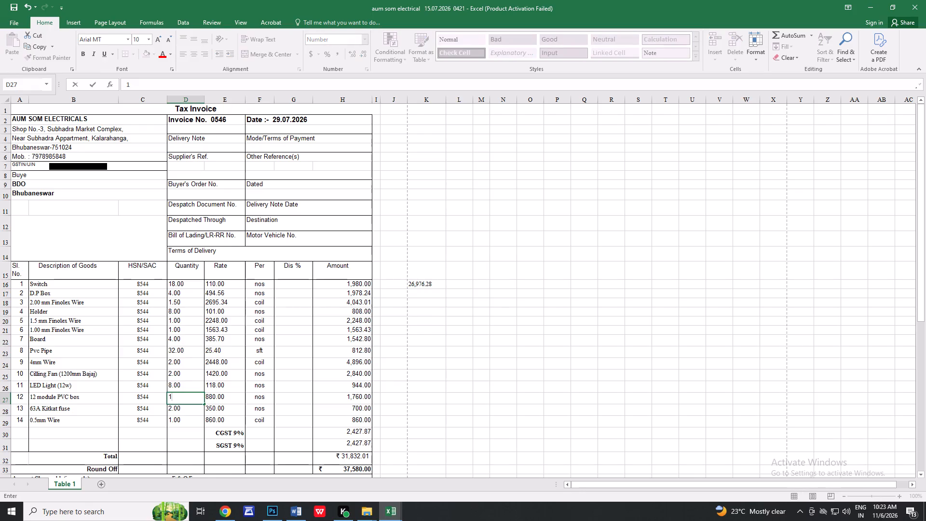
{"action": "left_click", "coordinate": [179, 429]}
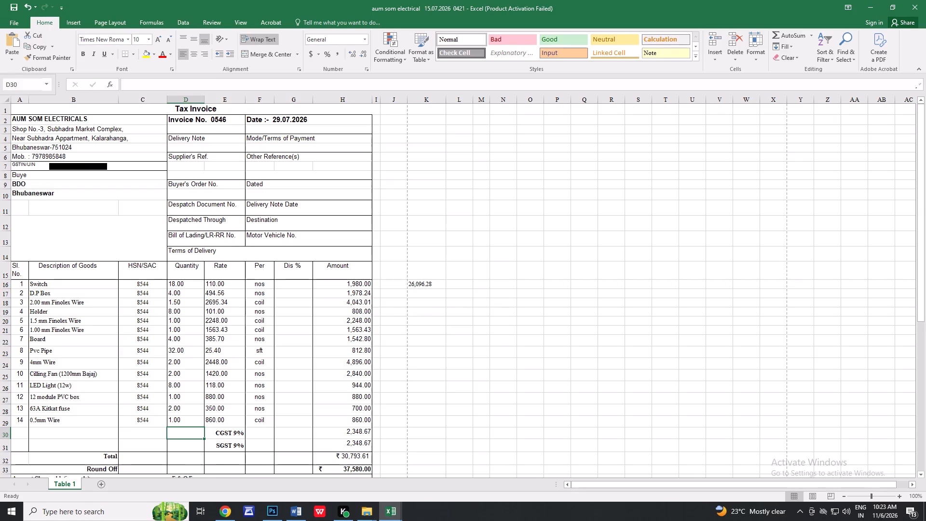
Set the Pvc Pipe quantity to 25 and the 4mm Wire quantity to 1.5.
{"action": "left_click", "coordinate": [182, 351]}
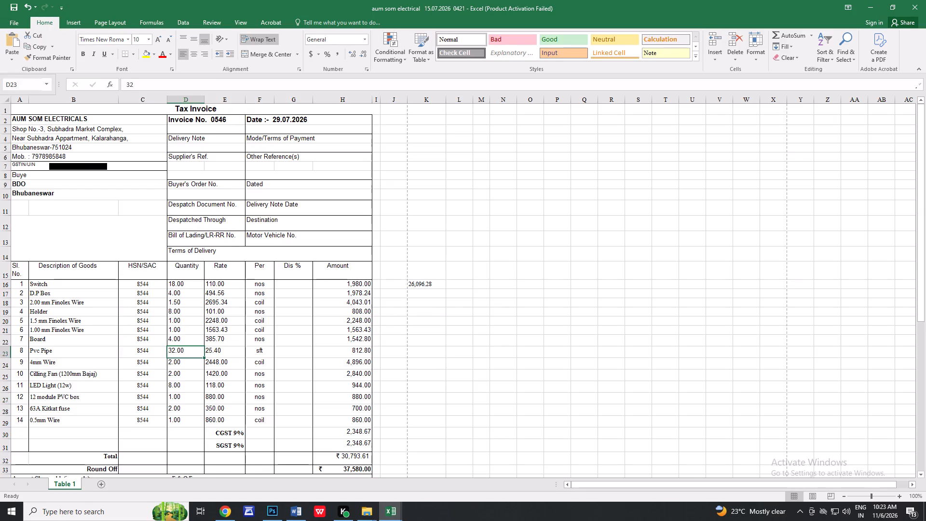
{"action": "type", "text": "25"}
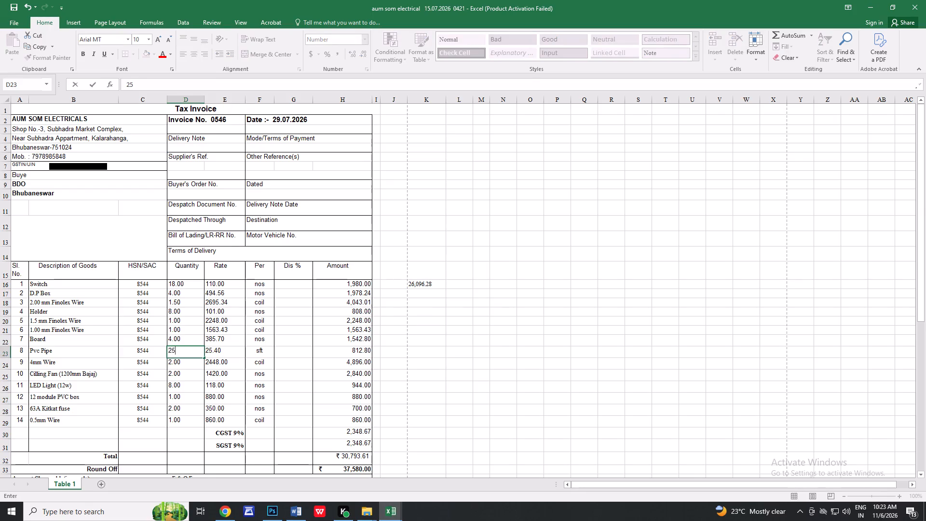
{"action": "left_click", "coordinate": [186, 368]}
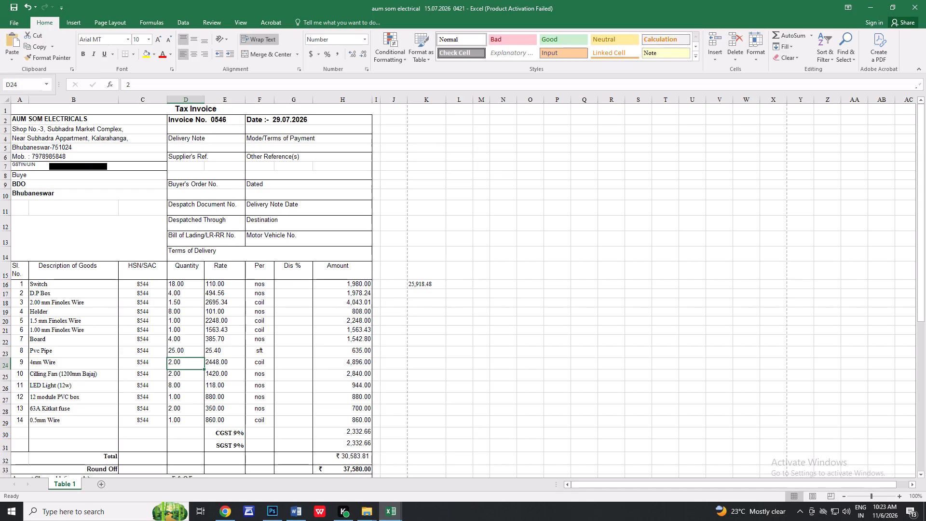
{"action": "type", "text": "1."}
{"action": "key", "text": "5"}
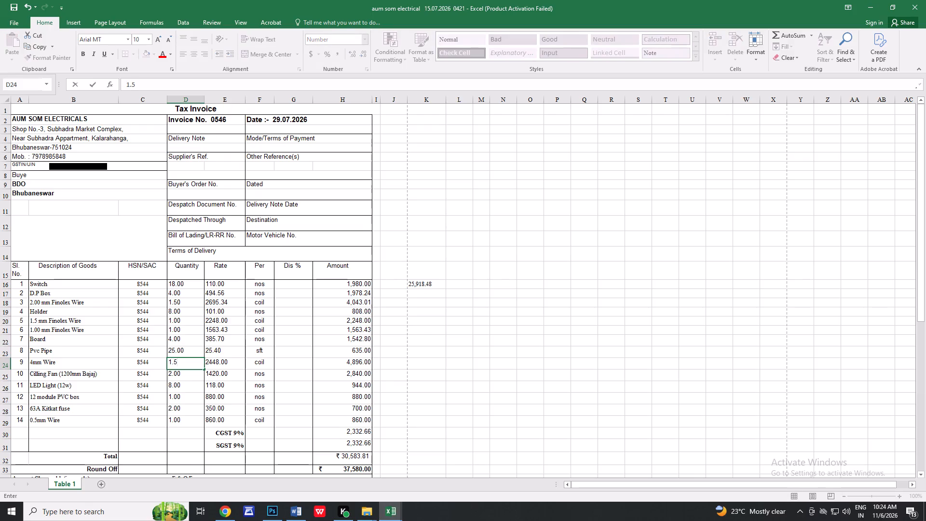
{"action": "left_click", "coordinate": [185, 386]}
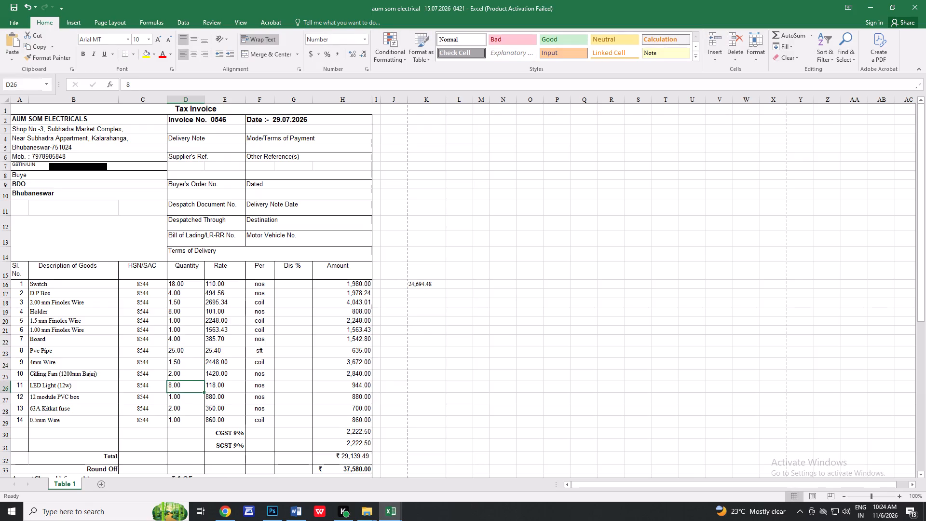
Set the quantity in the Board row to 3.
{"action": "left_click", "coordinate": [184, 342]}
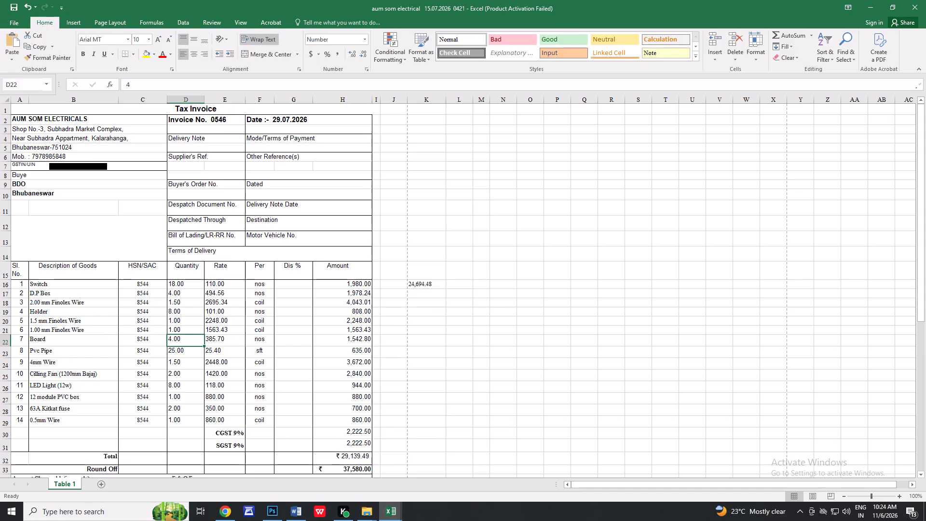
{"action": "key", "text": "3"}
{"action": "left_click", "coordinate": [186, 320]}
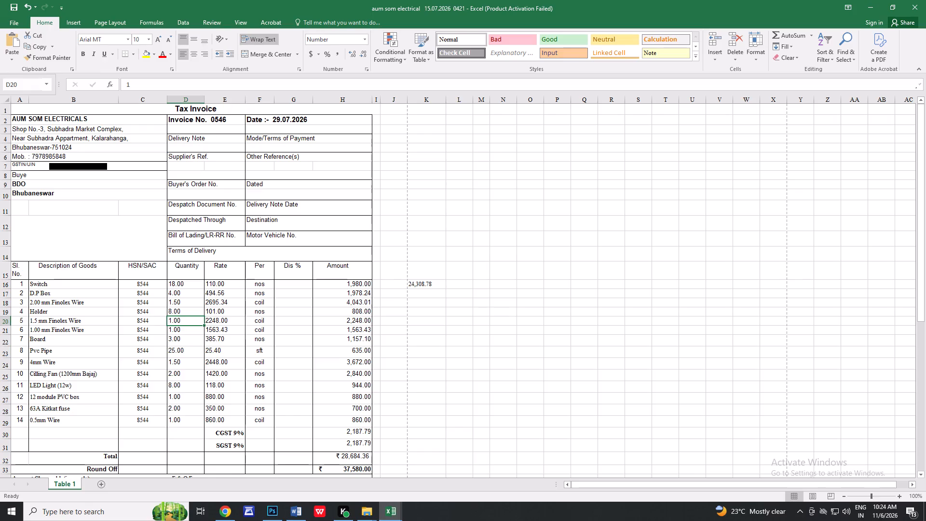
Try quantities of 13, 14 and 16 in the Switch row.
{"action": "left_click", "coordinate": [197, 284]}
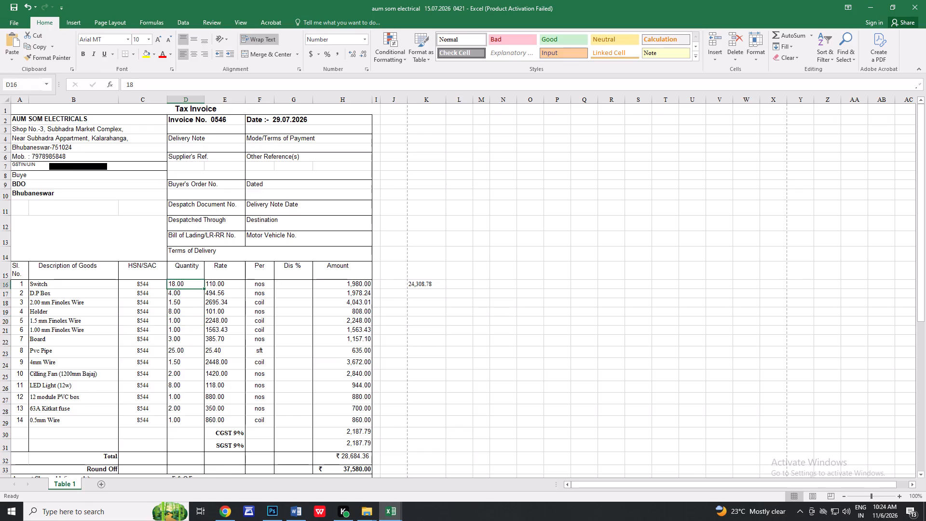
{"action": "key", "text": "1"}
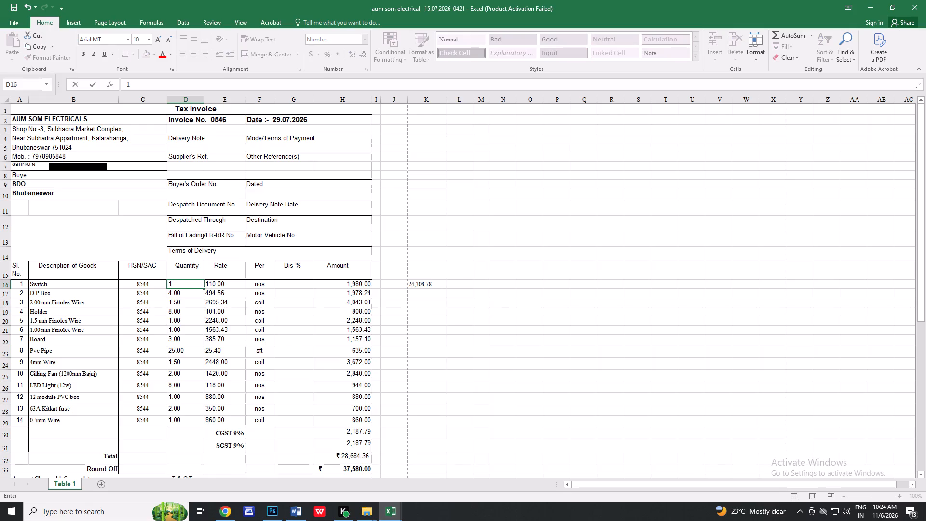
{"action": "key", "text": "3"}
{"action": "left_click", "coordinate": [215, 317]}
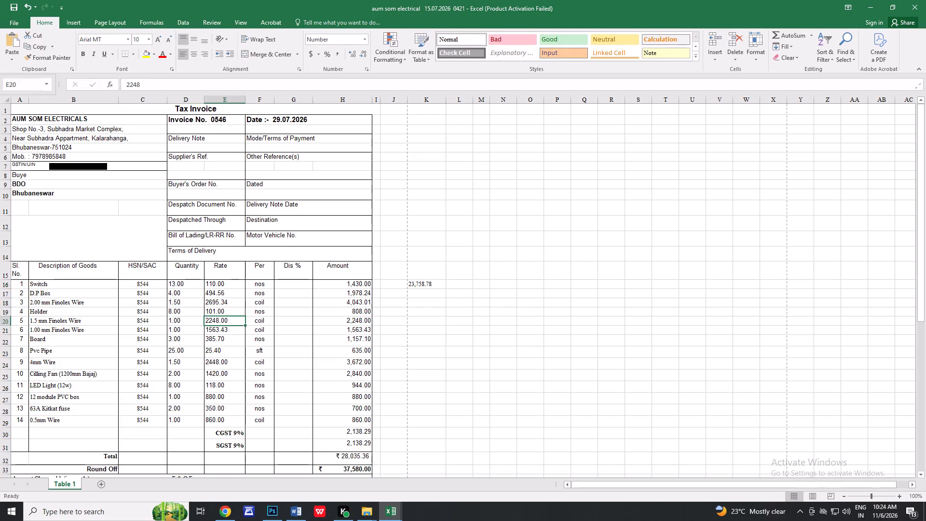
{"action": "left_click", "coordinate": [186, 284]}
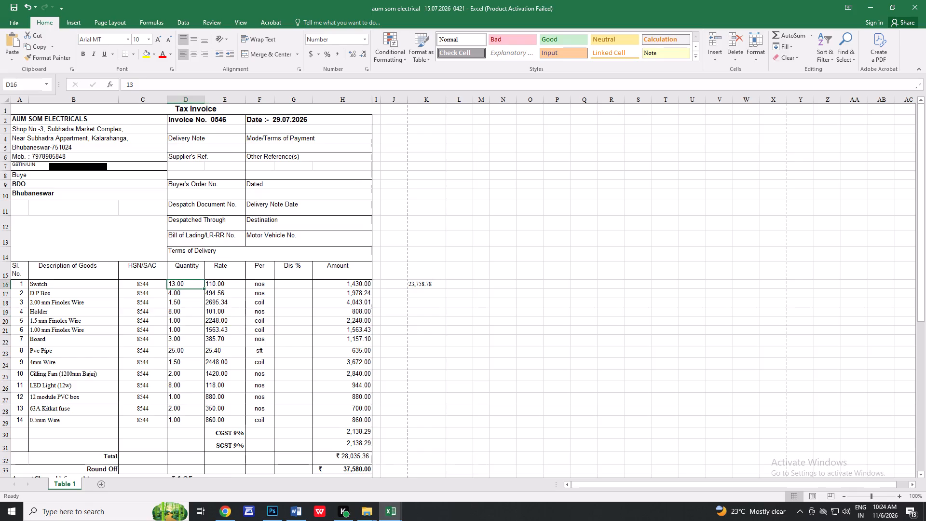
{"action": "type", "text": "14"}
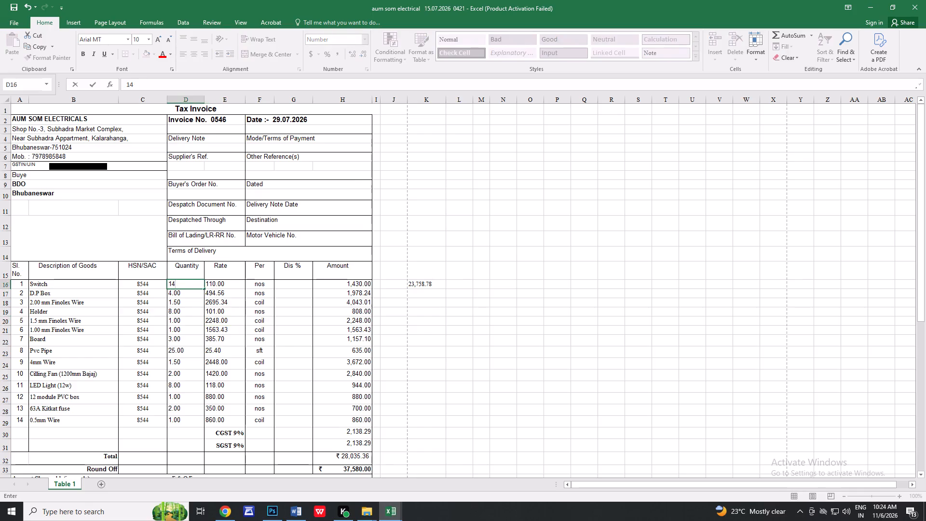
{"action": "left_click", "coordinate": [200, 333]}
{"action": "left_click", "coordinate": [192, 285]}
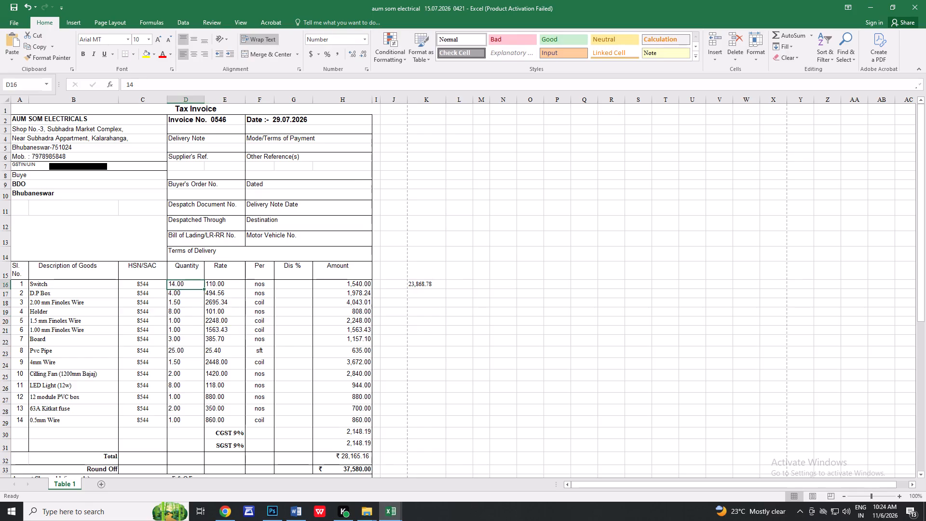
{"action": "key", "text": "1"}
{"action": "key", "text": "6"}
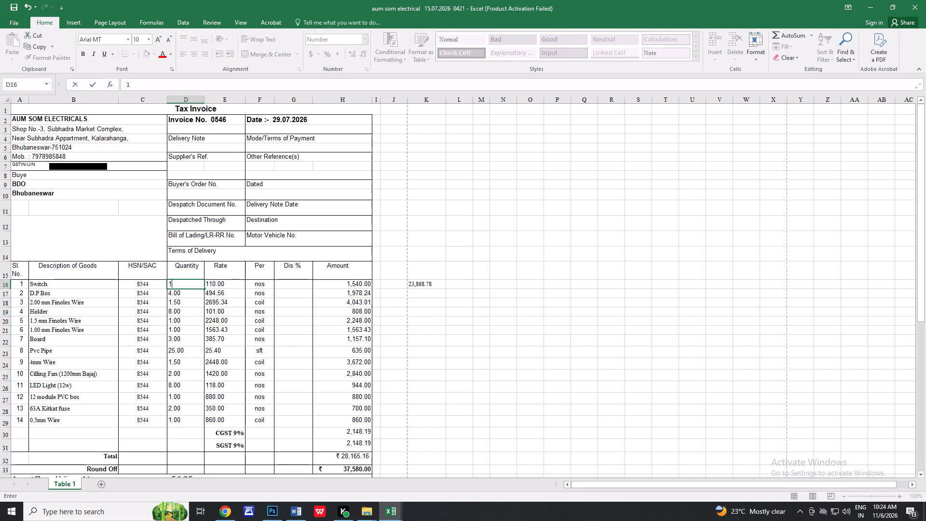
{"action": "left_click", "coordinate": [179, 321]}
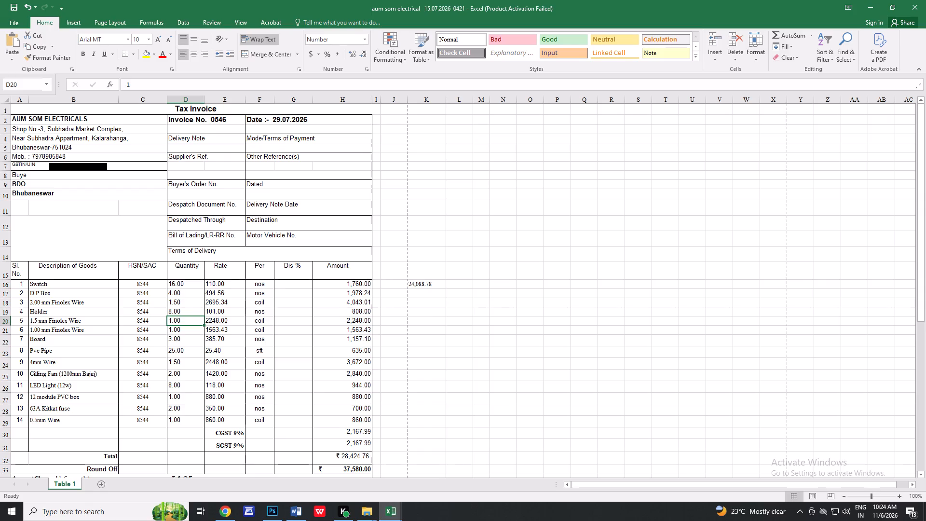
Set the quantity in the Switch row to 17.
{"action": "left_click", "coordinate": [181, 284]}
{"action": "key", "text": "1"}
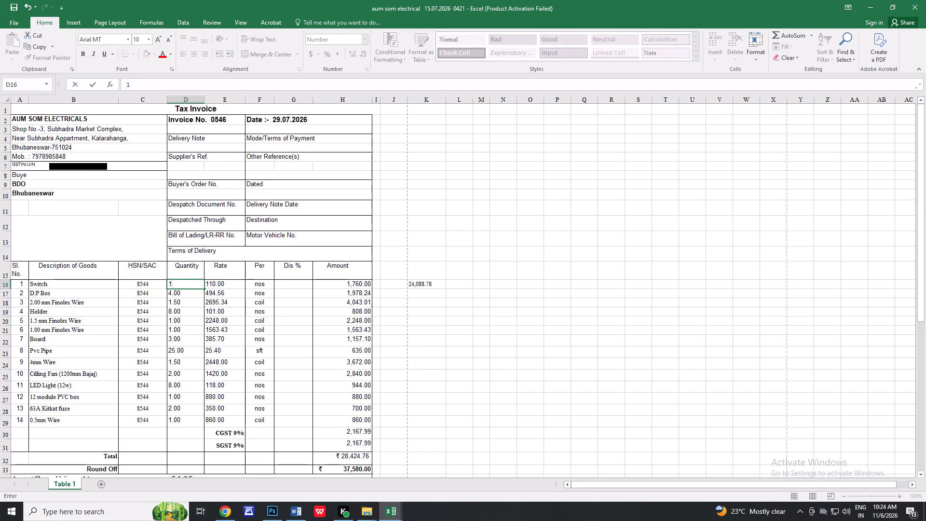
{"action": "key", "text": "7"}
{"action": "left_click", "coordinate": [188, 305]}
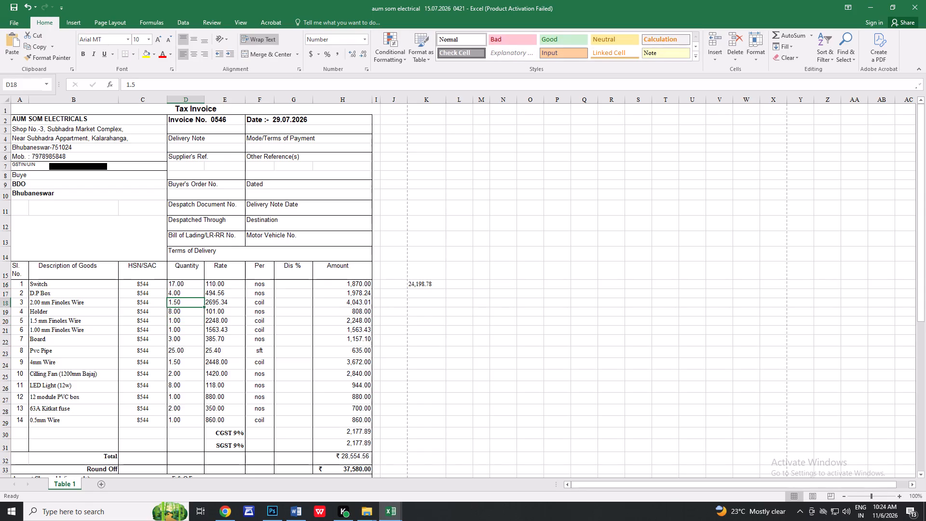
Set the rate of the D.P Box item to 498.20.
{"action": "left_click", "coordinate": [233, 293]}
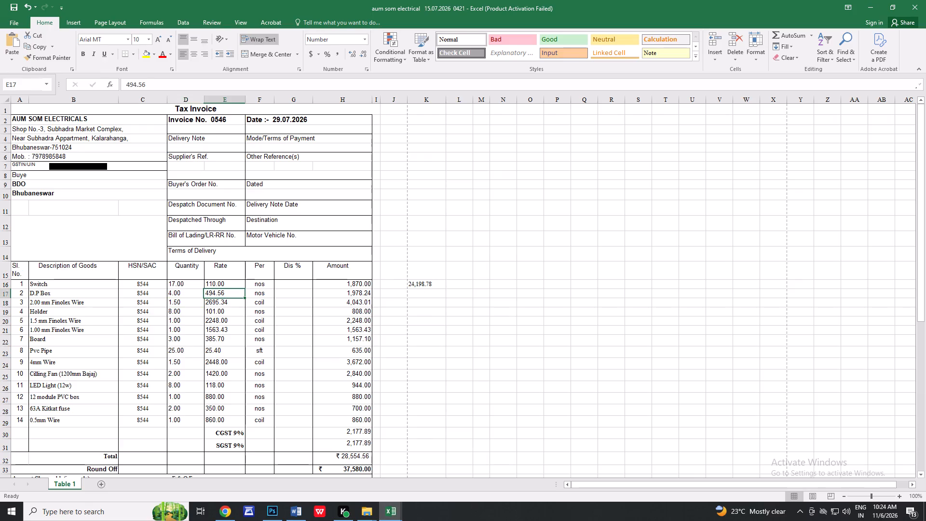
{"action": "left_click", "coordinate": [162, 83]}
{"action": "key", "text": "BackSpace"}
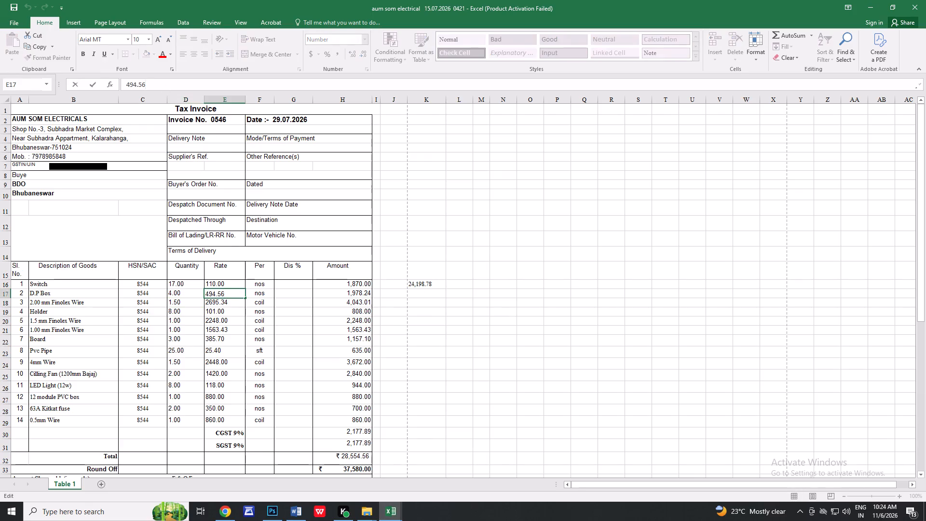
{"action": "key", "text": "BackSpace"}
{"action": "key", "text": "BackSpace"}
{"action": "key", "text": "BackSpace"}
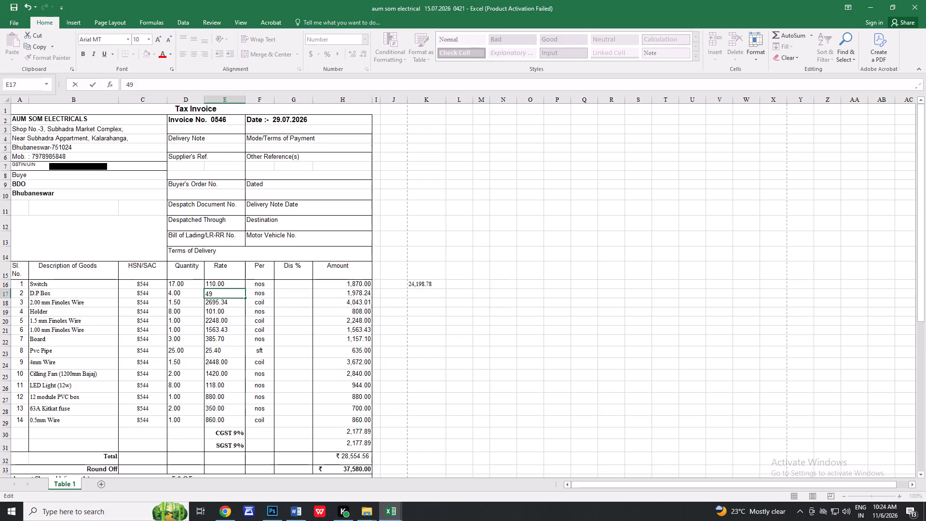
{"action": "key", "text": "8"}
{"action": "key", "text": "period"}
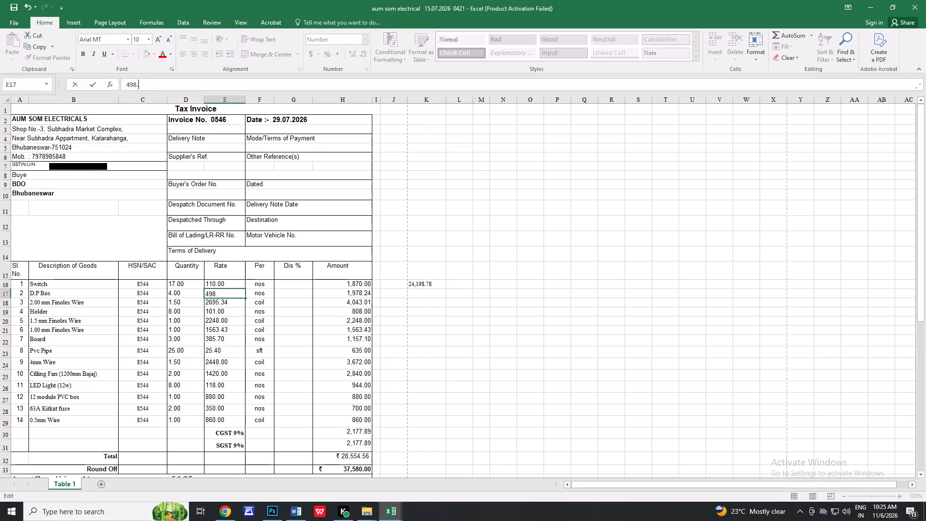
{"action": "type", "text": "20"}
{"action": "left_click", "coordinate": [286, 384]}
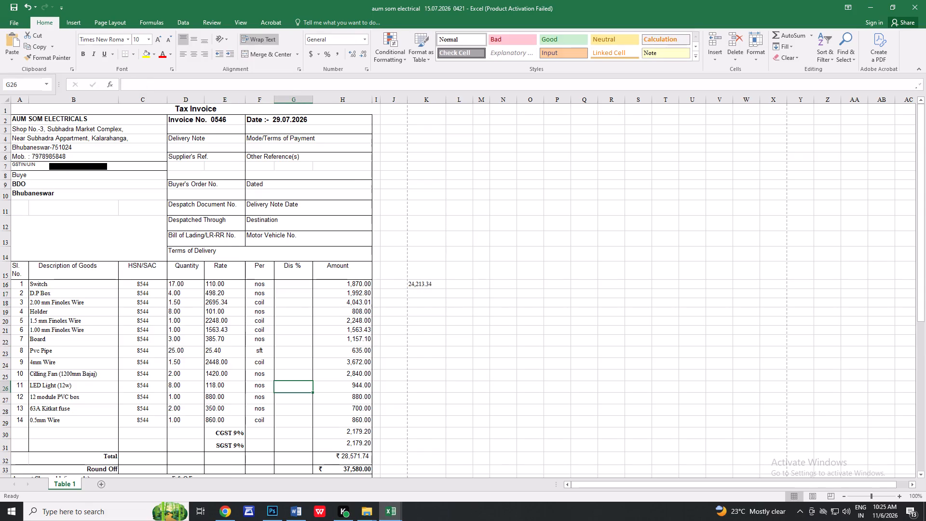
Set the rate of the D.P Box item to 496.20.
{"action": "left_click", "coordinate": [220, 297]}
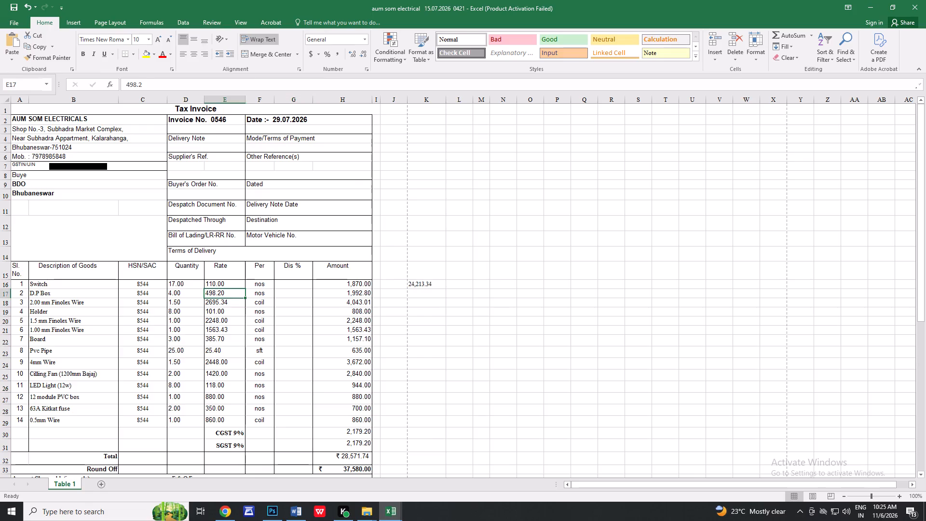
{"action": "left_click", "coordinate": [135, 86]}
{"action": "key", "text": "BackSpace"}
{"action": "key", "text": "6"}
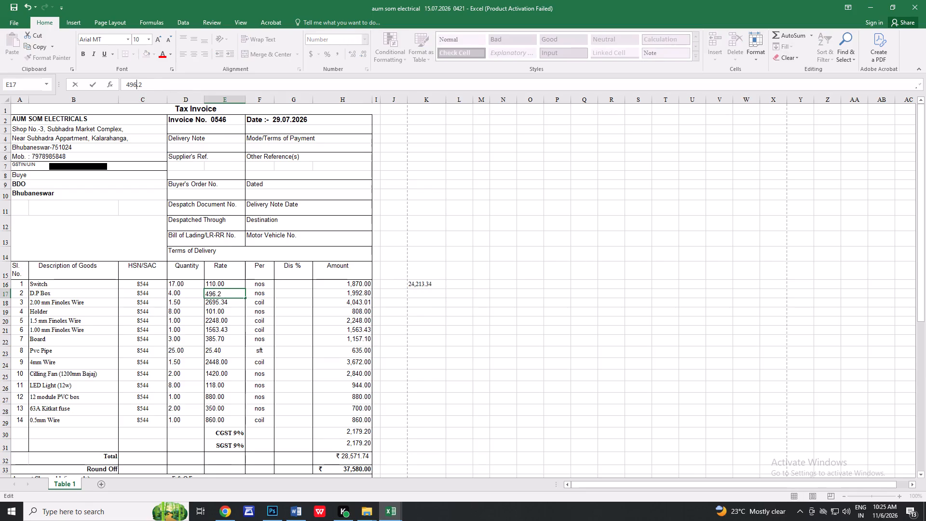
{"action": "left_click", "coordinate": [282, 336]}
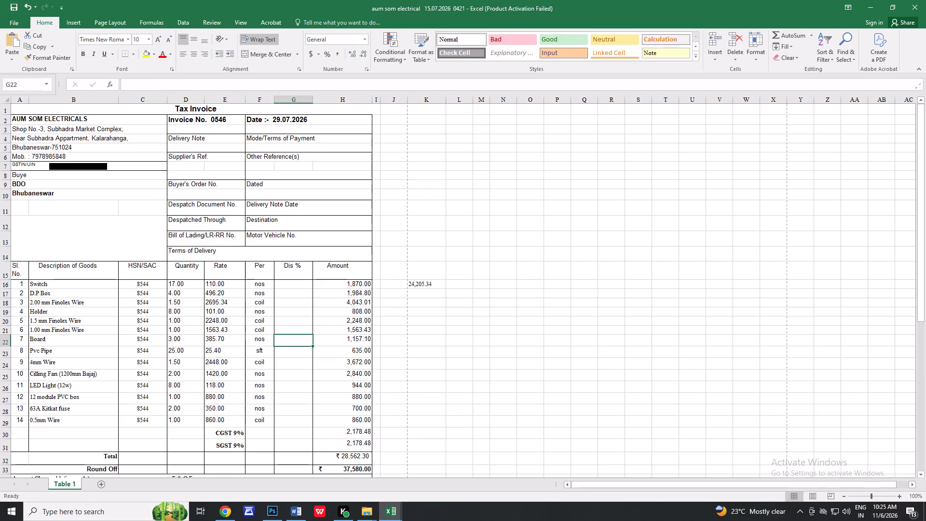
Set the rate of the D.P Box item to 495.80.
{"action": "left_click", "coordinate": [225, 295]}
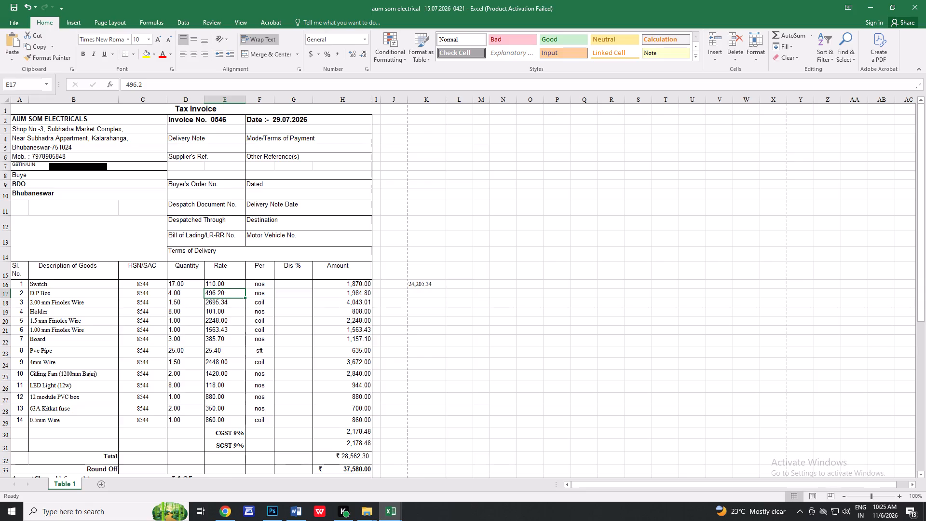
{"action": "left_click", "coordinate": [135, 85]}
{"action": "key", "text": "BackSpace"}
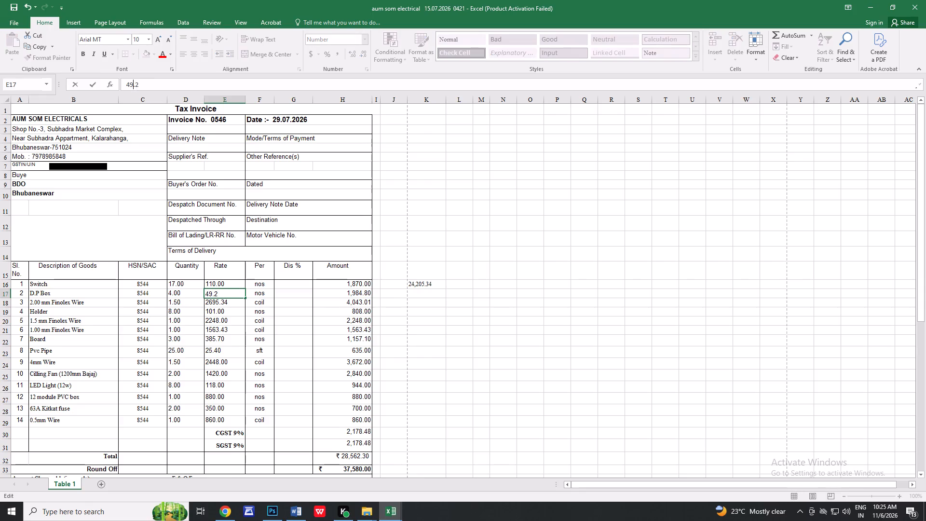
{"action": "key", "text": "5"}
{"action": "key", "text": "Right"}
{"action": "key", "text": "Right"}
{"action": "key", "text": "BackSpace"}
{"action": "type", "text": "80"}
{"action": "left_click", "coordinate": [317, 386]}
Set the Round Off amount to 28560.
{"action": "left_click", "coordinate": [361, 471]}
{"action": "key", "text": "2"}
{"action": "type", "text": "8560"}
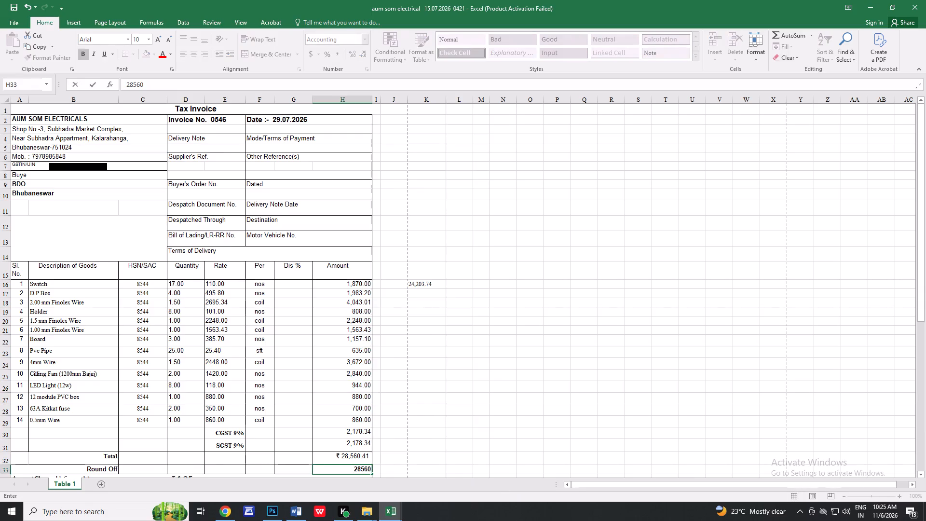
{"action": "left_click", "coordinate": [519, 391]}
Change the thousands in the Amount Chargeable (in words) line to Twenty Eight.
{"action": "scroll", "coordinate": [490, 389], "scroll_direction": "down", "scroll_amount": 3}
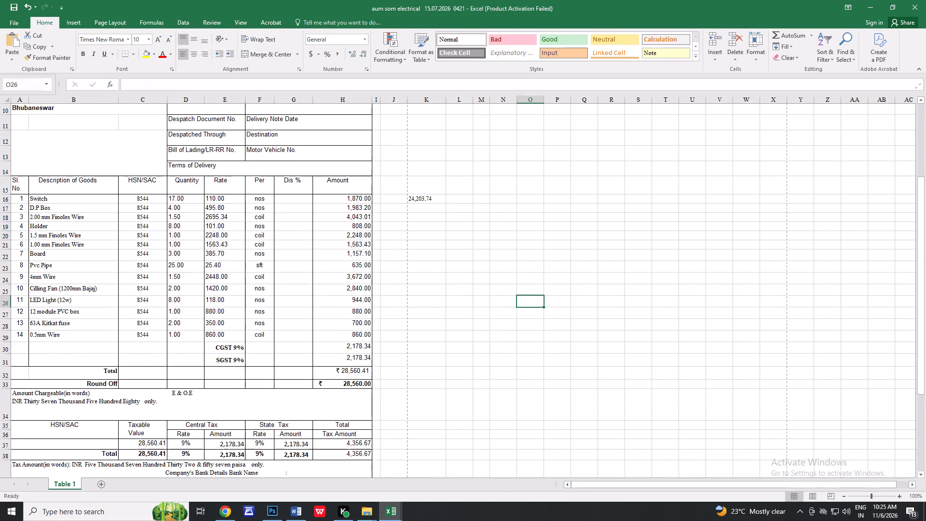
{"action": "double_click", "coordinate": [39, 402]}
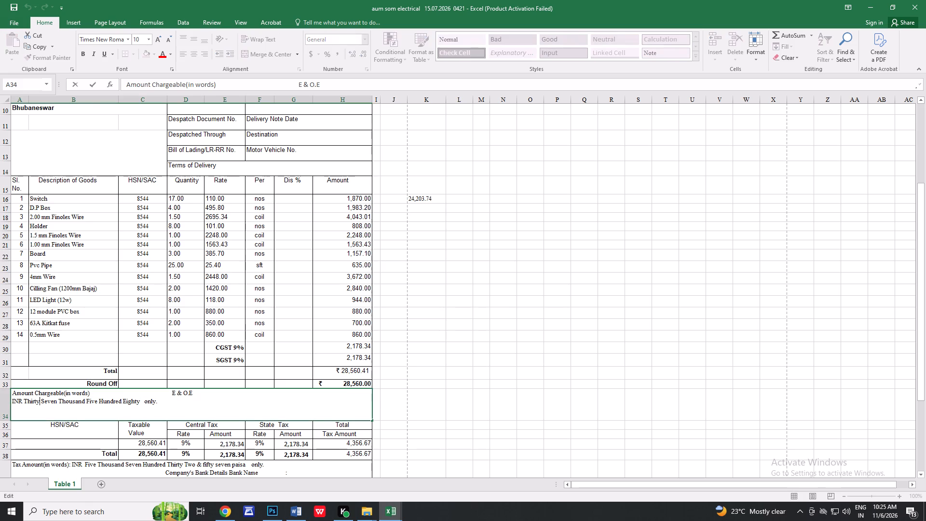
{"action": "key", "text": "BackSpace"}
{"action": "key", "text": "BackSpace"}
{"action": "key", "text": "BackSpace"}
{"action": "key", "text": "BackSpace"}
{"action": "key", "text": "BackSpace"}
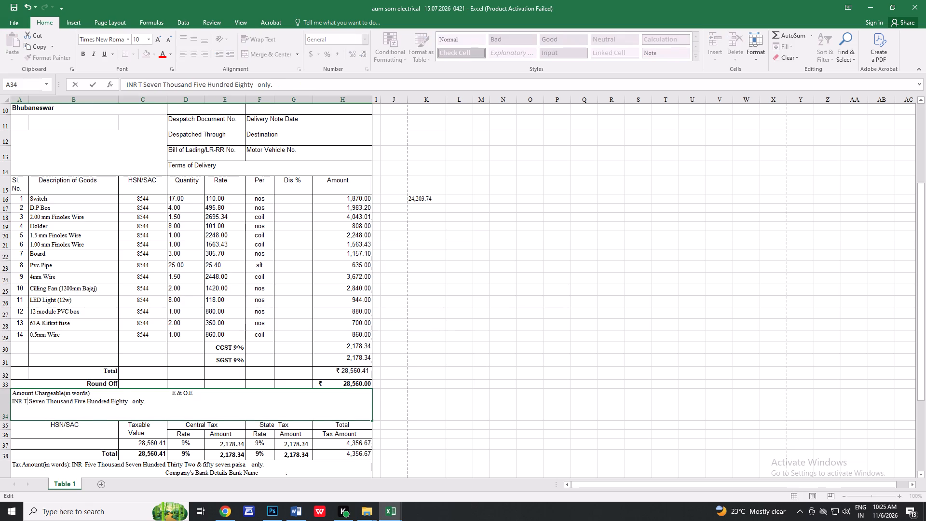
{"action": "type", "text": "wenty"}
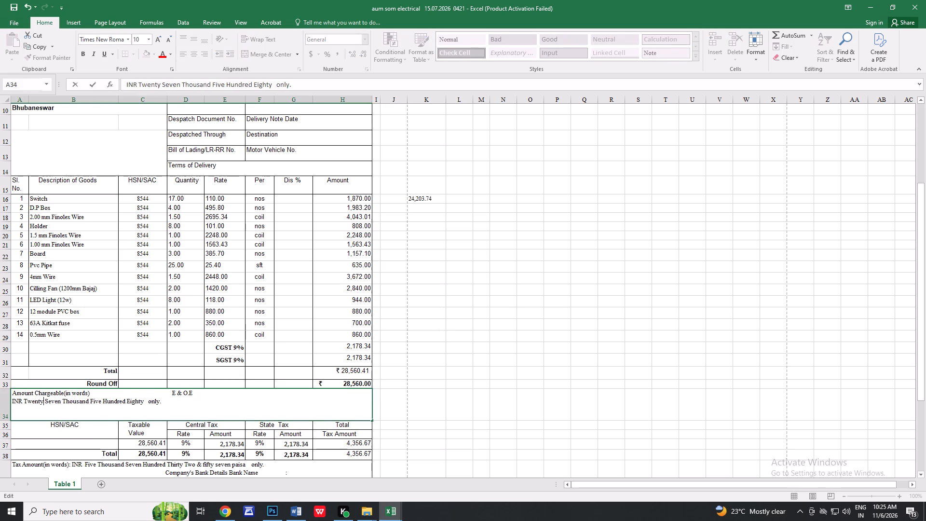
{"action": "key", "text": "Right"}
{"action": "key", "text": "Right"}
{"action": "key", "text": "Right"}
{"action": "key", "text": "Right"}
{"action": "key", "text": "Right"}
{"action": "key", "text": "Right"}
{"action": "key", "text": "Right"}
{"action": "key", "text": "BackSpace"}
{"action": "key", "text": "BackSpace"}
{"action": "key", "text": "BackSpace"}
{"action": "key", "text": "BackSpace"}
{"action": "key", "text": "BackSpace"}
{"action": "key", "text": "BackSpace"}
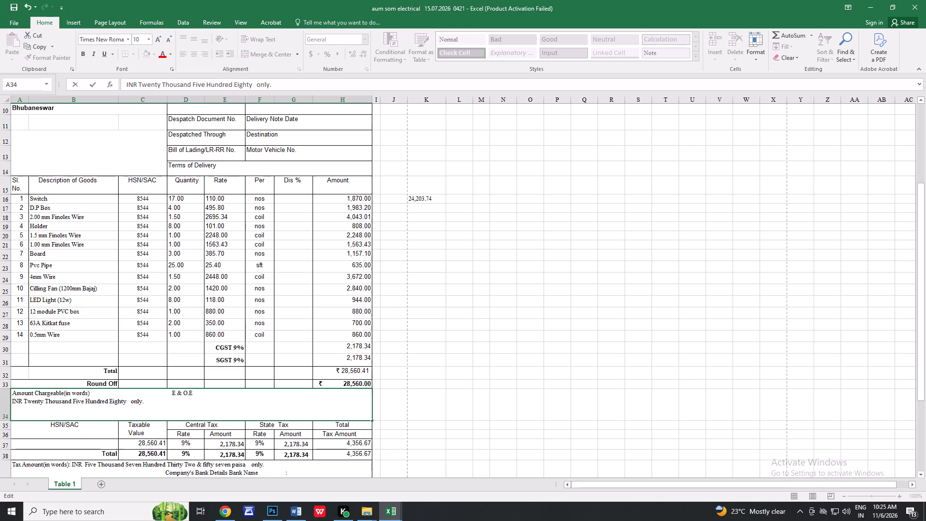
{"action": "type", "text": "ight"}
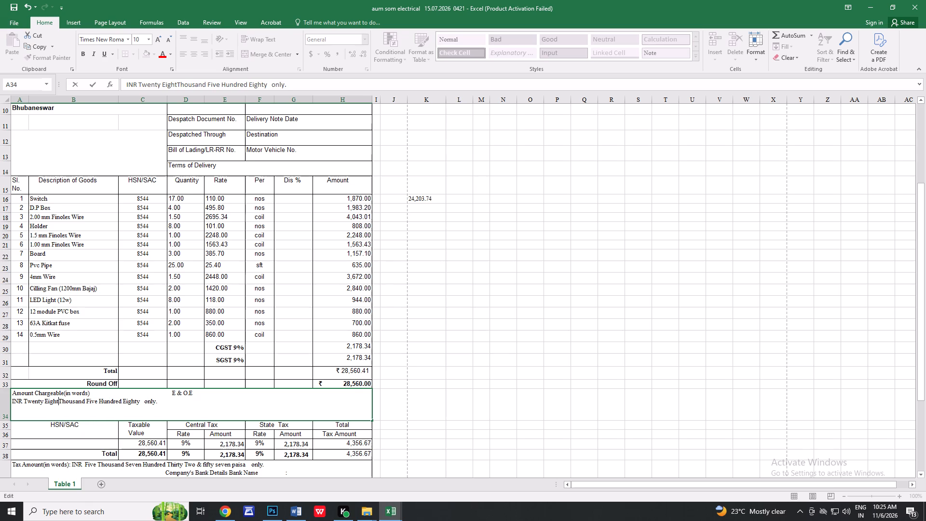
{"action": "key", "text": "space"}
Change the last number word in the Amount Chargeable line so it reads INR Twenty Eight Thousand Five Hundred Sixty only.
{"action": "key", "text": "Right"}
{"action": "key", "text": "Right"}
{"action": "key", "text": "Right"}
{"action": "key", "text": "Right"}
{"action": "key", "text": "Right"}
{"action": "key", "text": "Right"}
{"action": "key", "text": "Right"}
{"action": "key", "text": "Right"}
{"action": "key", "text": "Right"}
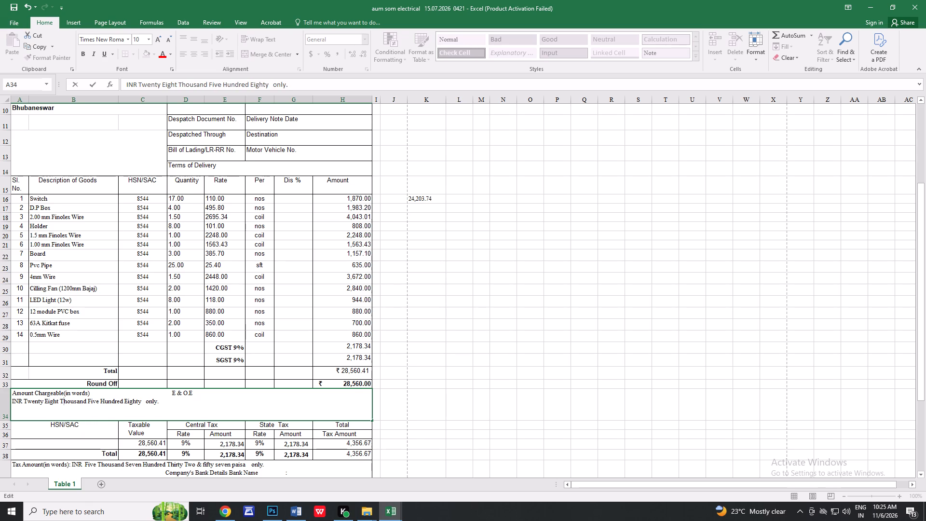
{"action": "key", "text": "Right"}
{"action": "key", "text": "Right"}
{"action": "key", "text": "Right"}
{"action": "key", "text": "Right"}
{"action": "key", "text": "Right"}
{"action": "key", "text": "Right"}
{"action": "key", "text": "Right"}
{"action": "key", "text": "Right"}
{"action": "key", "text": "Right"}
{"action": "key", "text": "Right"}
{"action": "key", "text": "Right"}
{"action": "key", "text": "Right"}
{"action": "key", "text": "Right"}
{"action": "key", "text": "Right"}
{"action": "key", "text": "Right"}
{"action": "key", "text": "Right"}
{"action": "key", "text": "Right"}
{"action": "key", "text": "Right"}
{"action": "key", "text": "Right"}
{"action": "key", "text": "BackSpace"}
{"action": "key", "text": "BackSpace"}
{"action": "key", "text": "BackSpace"}
{"action": "key", "text": "BackSpace"}
{"action": "key", "text": "BackSpace"}
{"action": "key", "text": "BackSpace"}
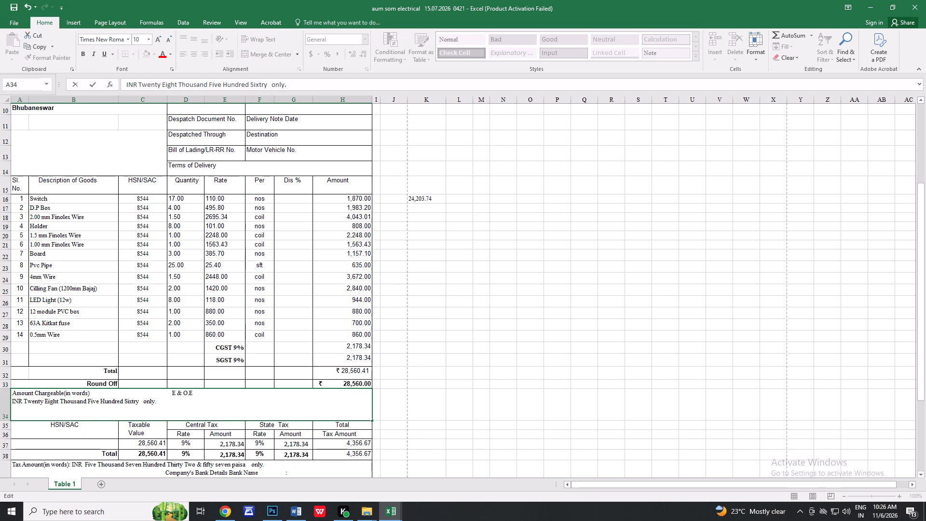
{"action": "left_click", "coordinate": [264, 84]}
{"action": "key", "text": "BackSpace"}
{"action": "left_click", "coordinate": [591, 283]}
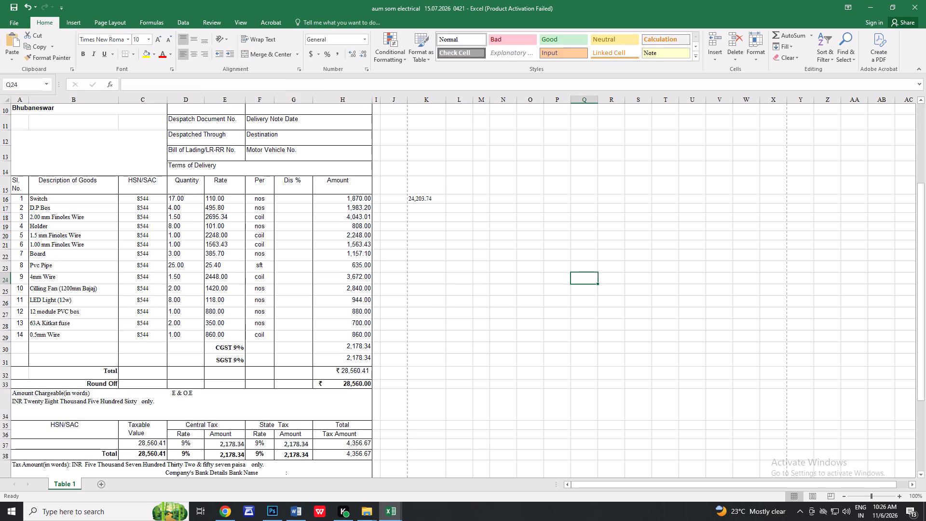
Change the start of the Tax Amount (in words) figure to Four Thousand Three Hundred.
{"action": "scroll", "coordinate": [144, 456], "scroll_direction": "down", "scroll_amount": 1}
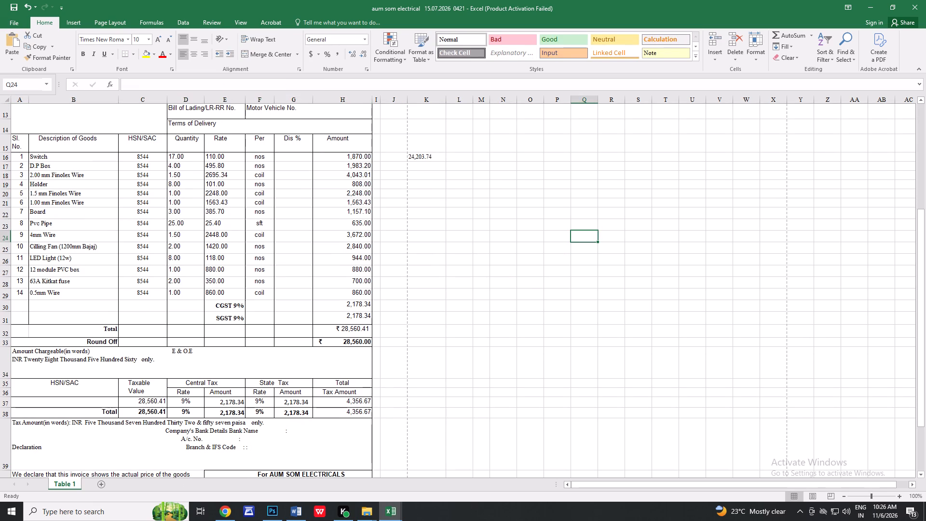
{"action": "double_click", "coordinate": [95, 425]}
{"action": "key", "text": "Right"}
{"action": "key", "text": "BackSpace"}
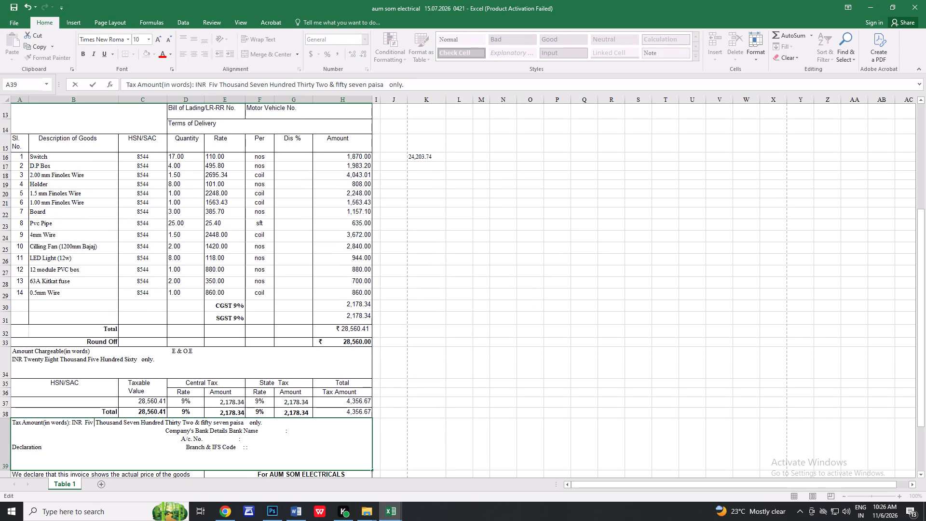
{"action": "key", "text": "BackSpace"}
{"action": "key", "text": "BackSpace"}
{"action": "type", "text": "our"}
{"action": "key", "text": "Right"}
{"action": "key", "text": "Right"}
{"action": "key", "text": "Right"}
{"action": "key", "text": "Right"}
{"action": "key", "text": "Right"}
{"action": "key", "text": "Right"}
{"action": "key", "text": "Right"}
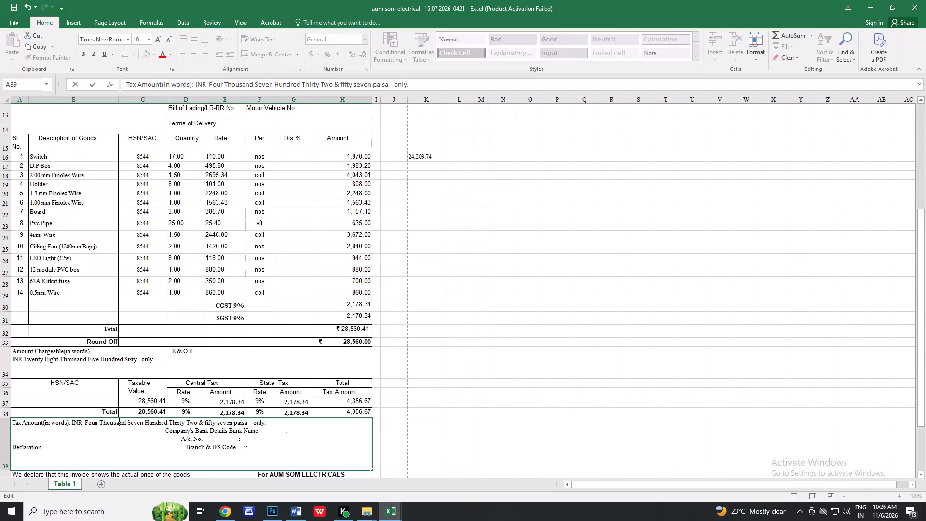
{"action": "key", "text": "Right"}
{"action": "key", "text": "Right"}
{"action": "key", "text": "Right"}
{"action": "key", "text": "Right"}
{"action": "key", "text": "Right"}
{"action": "key", "text": "Right"}
{"action": "key", "text": "Right"}
{"action": "key", "text": "Right"}
{"action": "key", "text": "BackSpace"}
{"action": "key", "text": "BackSpace"}
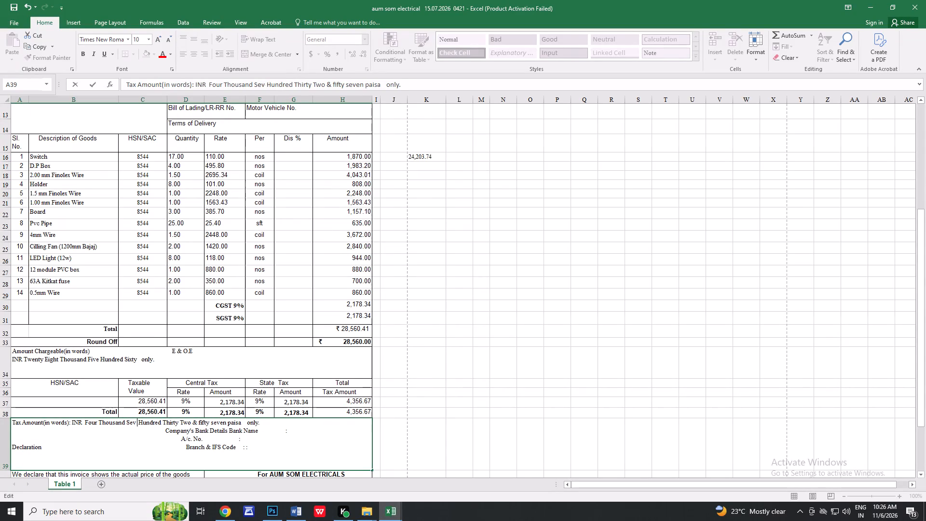
{"action": "key", "text": "BackSpace"}
{"action": "key", "text": "BackSpace"}
{"action": "key", "text": "BackSpace"}
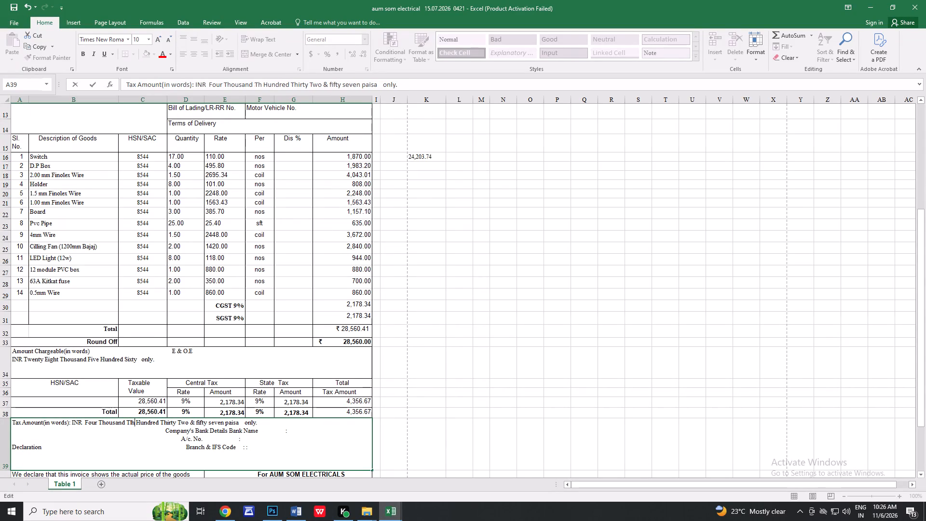
Change the rupee words after Three Hundred in the Tax Amount line to Fifty Six.
{"action": "key", "text": "Right"}
{"action": "key", "text": "Right"}
{"action": "key", "text": "Right"}
{"action": "key", "text": "Right"}
{"action": "key", "text": "Right"}
{"action": "key", "text": "Right"}
{"action": "key", "text": "Right"}
{"action": "key", "text": "Right"}
{"action": "key", "text": "Right"}
{"action": "key", "text": "Right"}
{"action": "key", "text": "Right"}
{"action": "key", "text": "Right"}
{"action": "key", "text": "Right"}
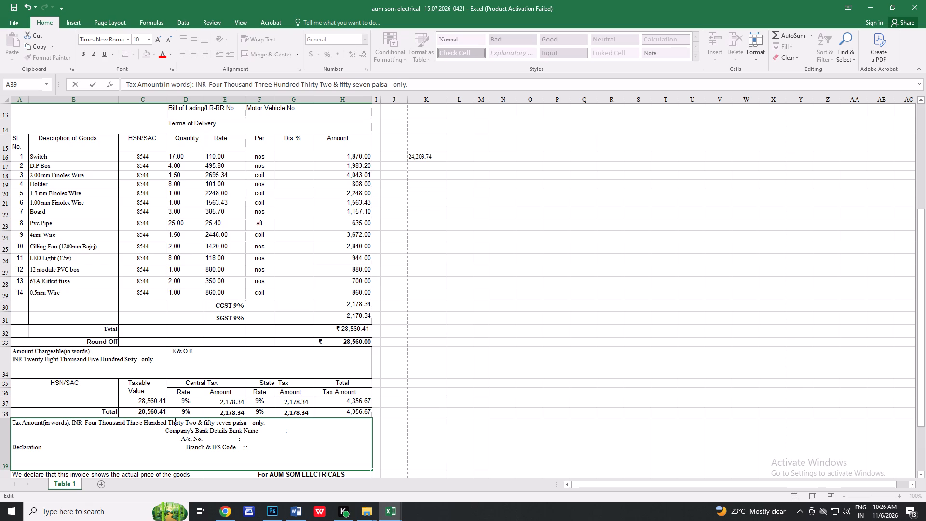
{"action": "key", "text": "Right"}
{"action": "key", "text": "Right"}
{"action": "key", "text": "Right"}
{"action": "key", "text": "Right"}
{"action": "key", "text": "Right"}
{"action": "key", "text": "Right"}
{"action": "key", "text": "BackSpace"}
{"action": "key", "text": "BackSpace"}
{"action": "key", "text": "BackSpace"}
{"action": "key", "text": "BackSpace"}
{"action": "key", "text": "BackSpace"}
{"action": "key", "text": "BackSpace"}
{"action": "key", "text": "BackSpace"}
{"action": "key", "text": "BackSpace"}
{"action": "key", "text": "BackSpace"}
{"action": "key", "text": "BackSpace"}
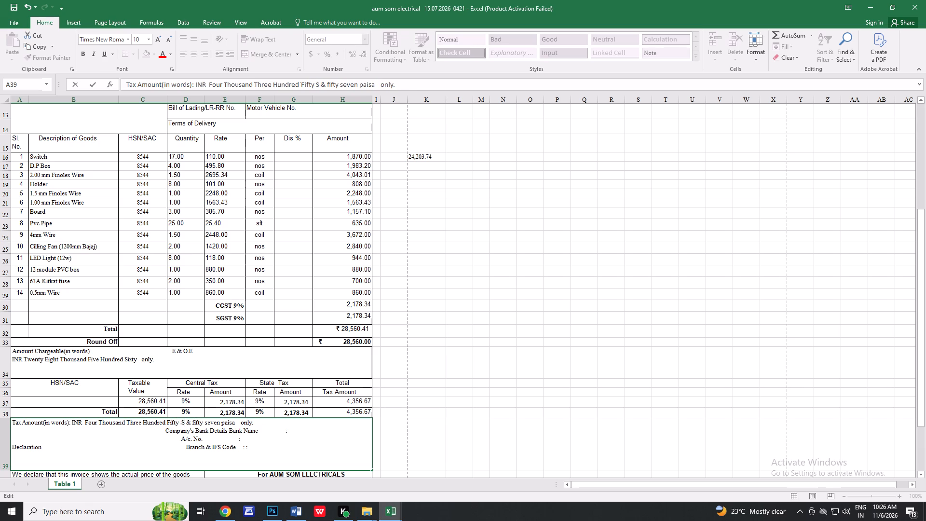
{"action": "type", "text": "ix"}
Change the paisa words in the Tax Amount (in words) line to sixty seven.
{"action": "key", "text": "Right"}
{"action": "key", "text": "Right"}
{"action": "key", "text": "Right"}
{"action": "key", "text": "Right"}
{"action": "key", "text": "Right"}
{"action": "key", "text": "Right"}
{"action": "key", "text": "Right"}
{"action": "key", "text": "Right"}
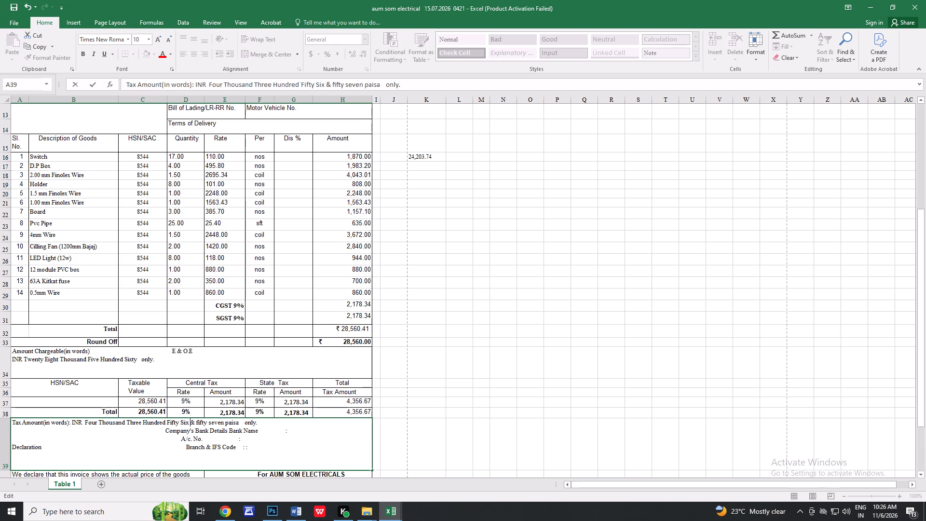
{"action": "key", "text": "Right"}
{"action": "key", "text": "Right"}
{"action": "key", "text": "Right"}
{"action": "key", "text": "Right"}
{"action": "key", "text": "Right"}
{"action": "key", "text": "Right"}
{"action": "key", "text": "BackSpace"}
{"action": "key", "text": "BackSpace"}
{"action": "key", "text": "BackSpace"}
{"action": "key", "text": "BackSpace"}
{"action": "key", "text": "BackSpace"}
{"action": "key", "text": "BackSpace"}
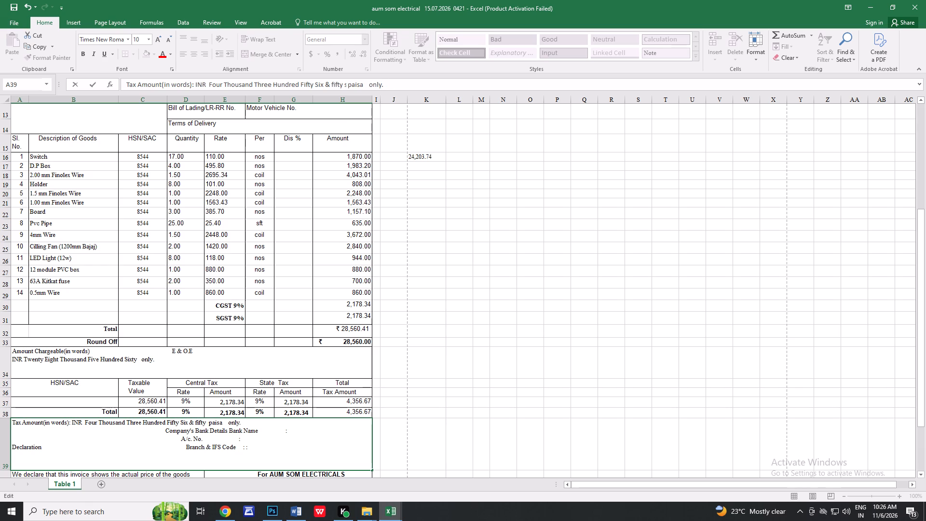
{"action": "key", "text": "BackSpace"}
{"action": "key", "text": "BackSpace"}
{"action": "key", "text": "BackSpace"}
{"action": "key", "text": "BackSpace"}
{"action": "key", "text": "BackSpace"}
{"action": "type", "text": "sixty seven"}
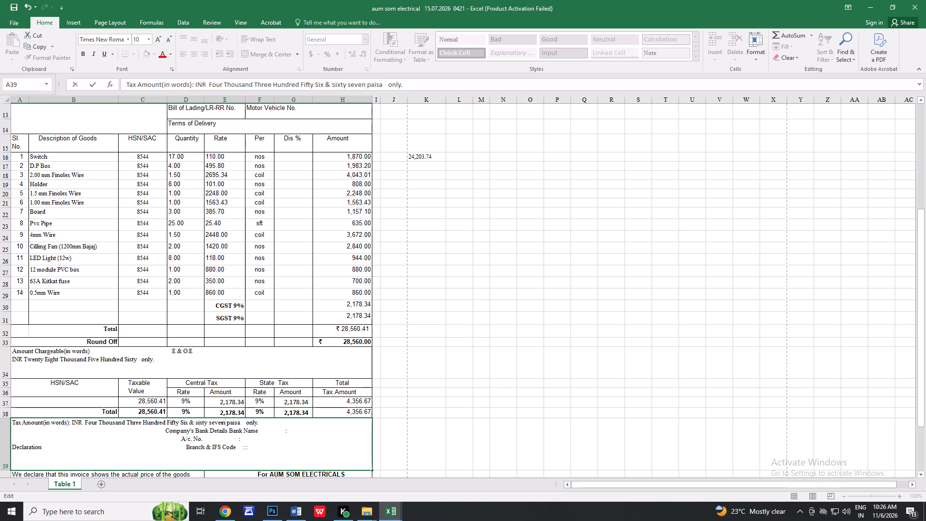
{"action": "left_click", "coordinate": [558, 384]}
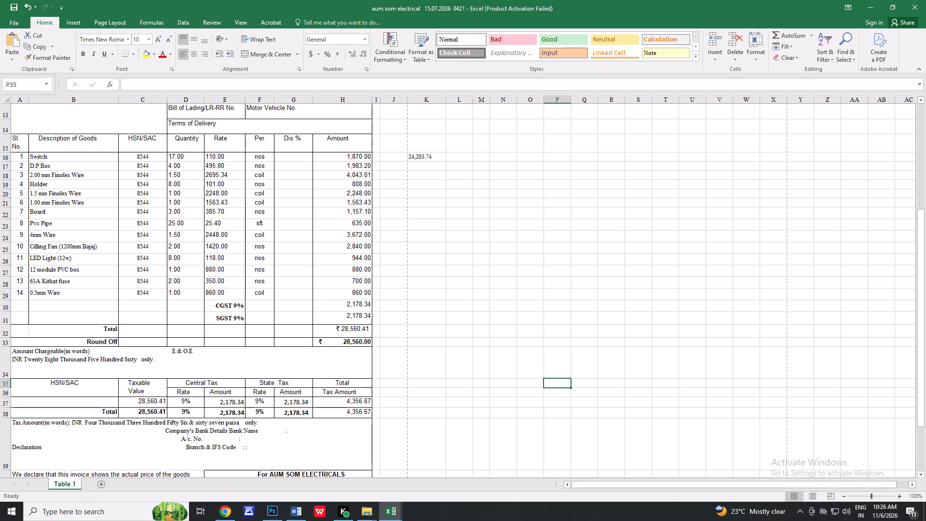
Print one copy of the AUM SOM Electricals invoice on the EPSON L3250 Series printer.
{"action": "key", "text": "ctrl+p"}
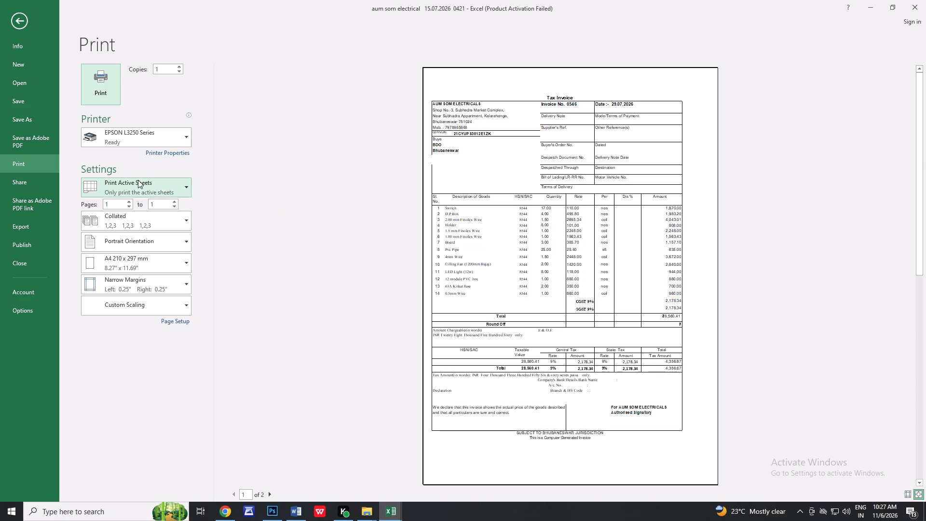
{"action": "left_click", "coordinate": [104, 92]}
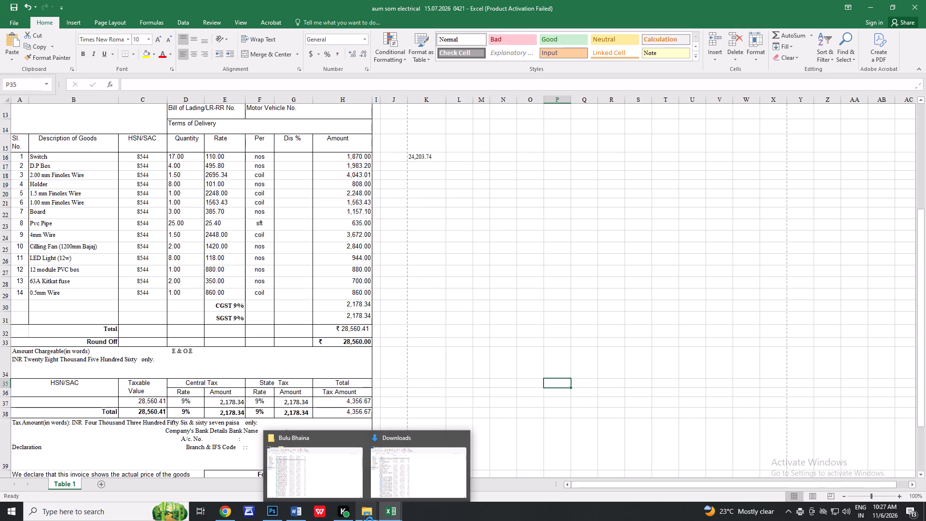
Open the SUDHAKAR SANITARY 20.08.2026 0425 workbook from the Bulu Bhaina folder in Excel.
{"action": "left_click", "coordinate": [314, 478]}
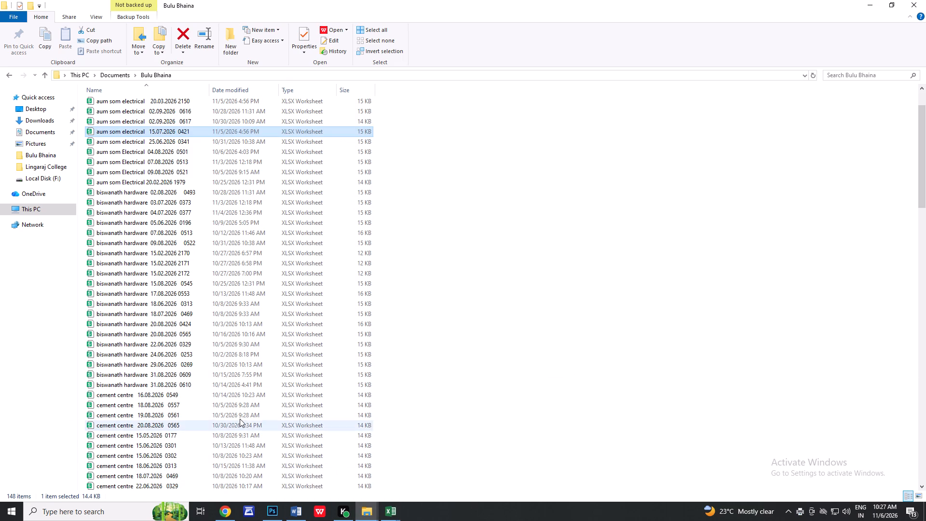
{"action": "scroll", "coordinate": [240, 418], "scroll_direction": "down", "scroll_amount": 12}
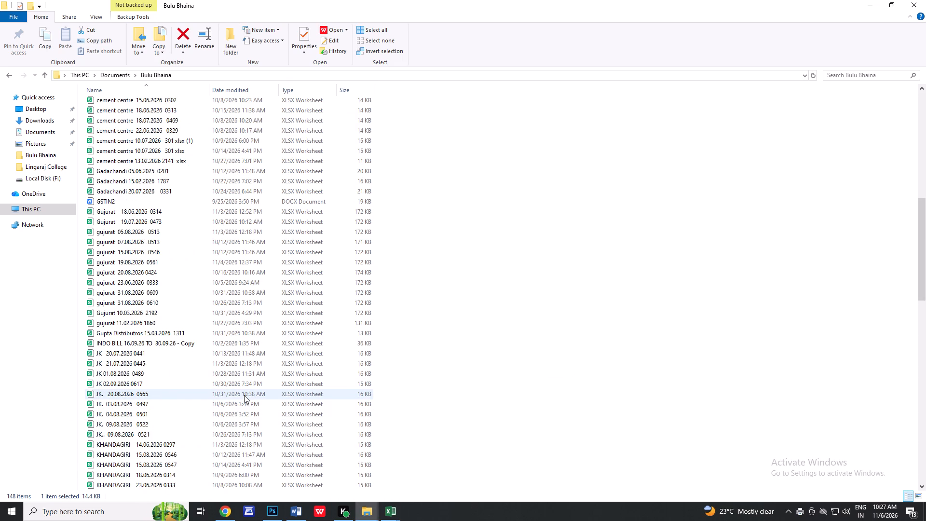
{"action": "scroll", "coordinate": [244, 395], "scroll_direction": "down", "scroll_amount": 19}
{"action": "scroll", "coordinate": [244, 395], "scroll_direction": "down", "scroll_amount": 2}
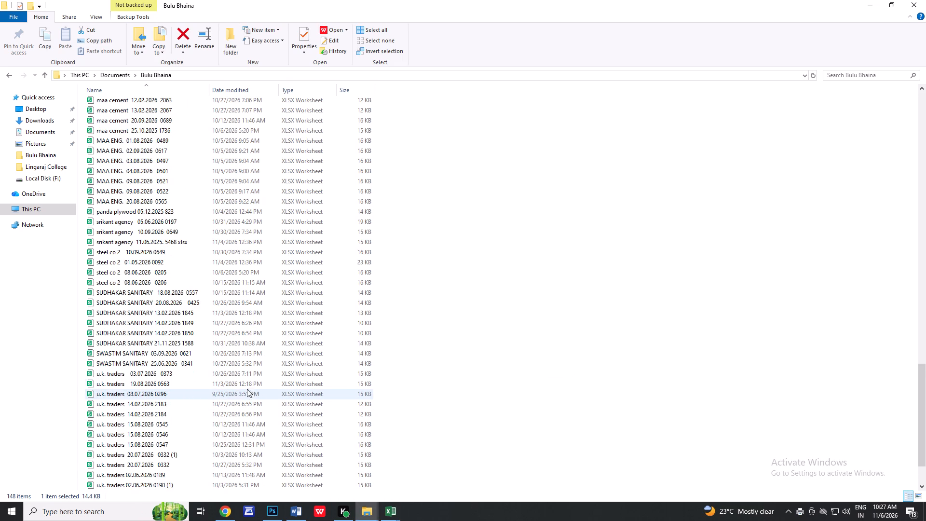
{"action": "right_click", "coordinate": [139, 302]}
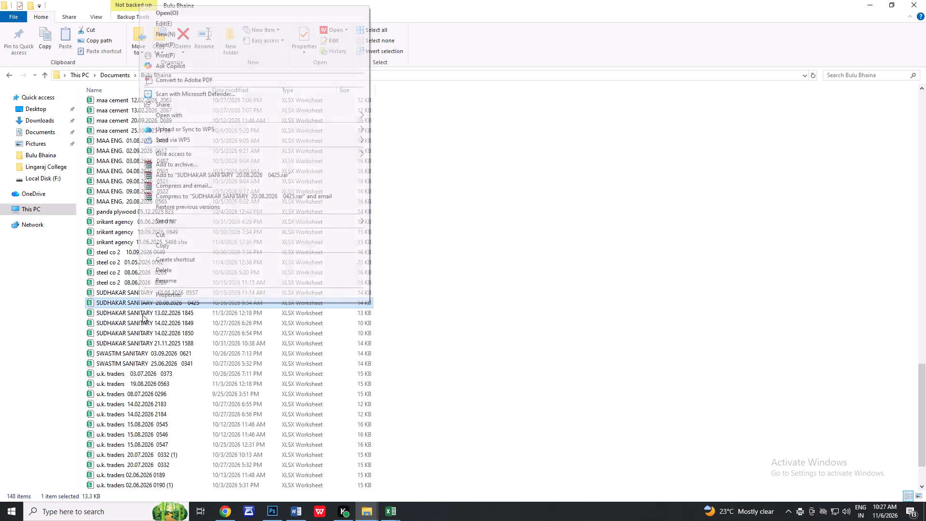
{"action": "left_click", "coordinate": [187, 114]}
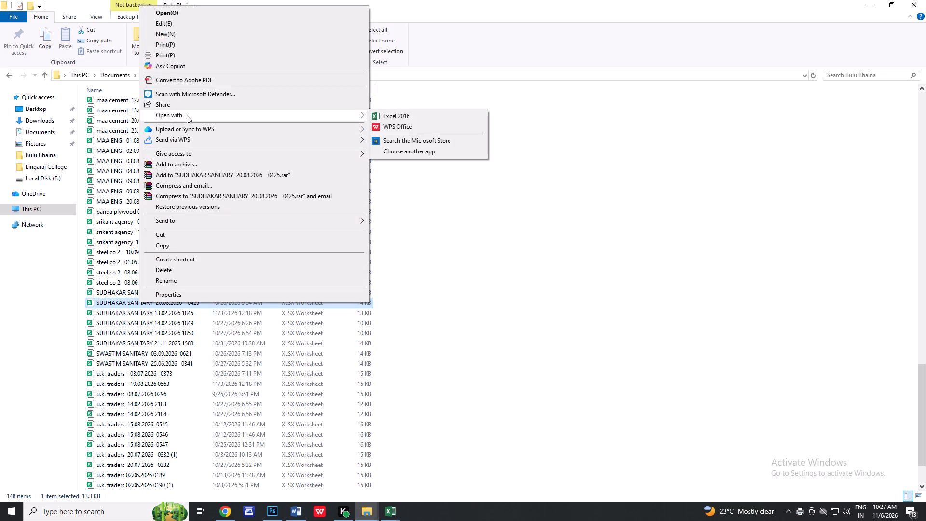
{"action": "left_click", "coordinate": [356, 112]}
{"action": "left_click", "coordinate": [375, 114]}
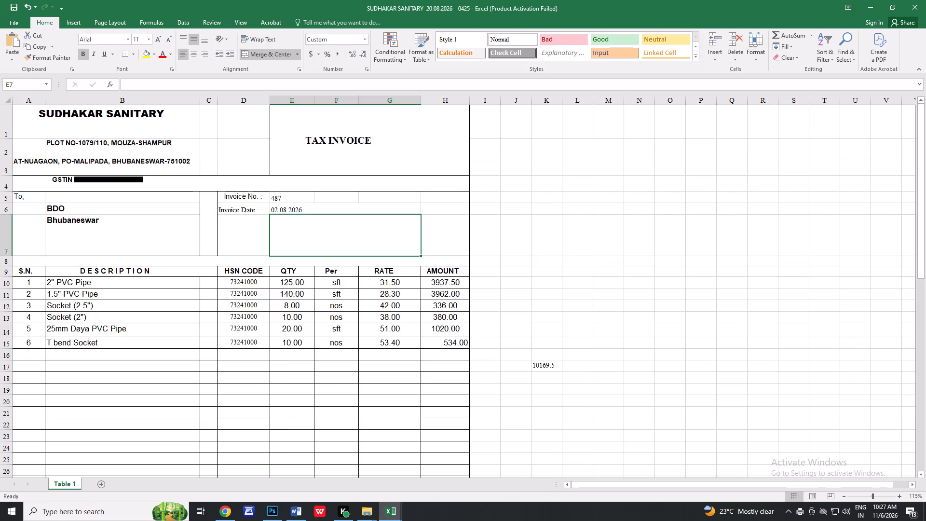
Look through the SUDHAKAR SANITARY 0425 invoice's item rows and close the workbook.
{"action": "scroll", "coordinate": [520, 339], "scroll_direction": "down", "scroll_amount": 3}
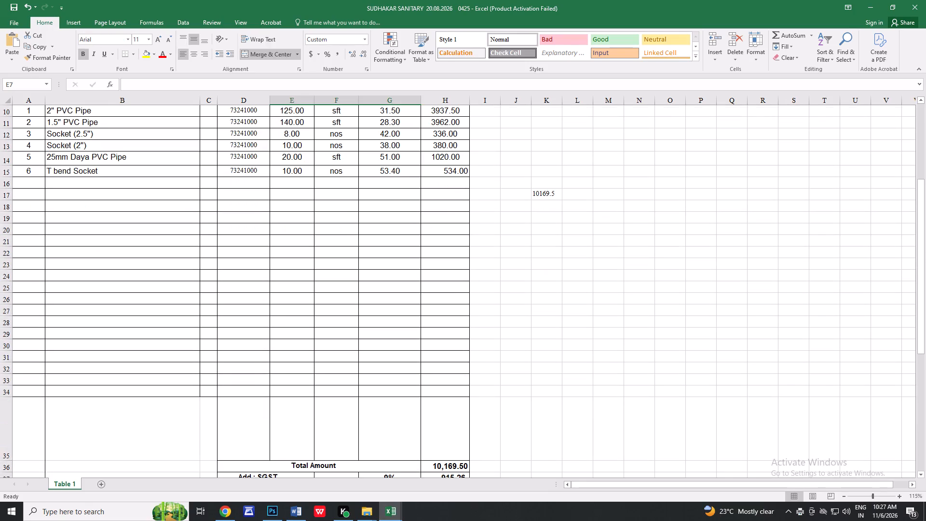
{"action": "scroll", "coordinate": [512, 339], "scroll_direction": "up", "scroll_amount": 1}
{"action": "left_click", "coordinate": [925, 0]}
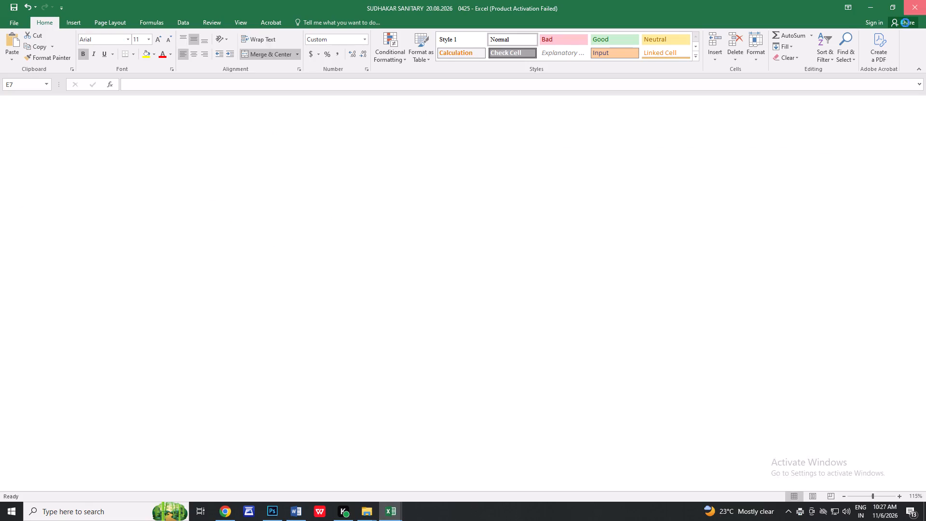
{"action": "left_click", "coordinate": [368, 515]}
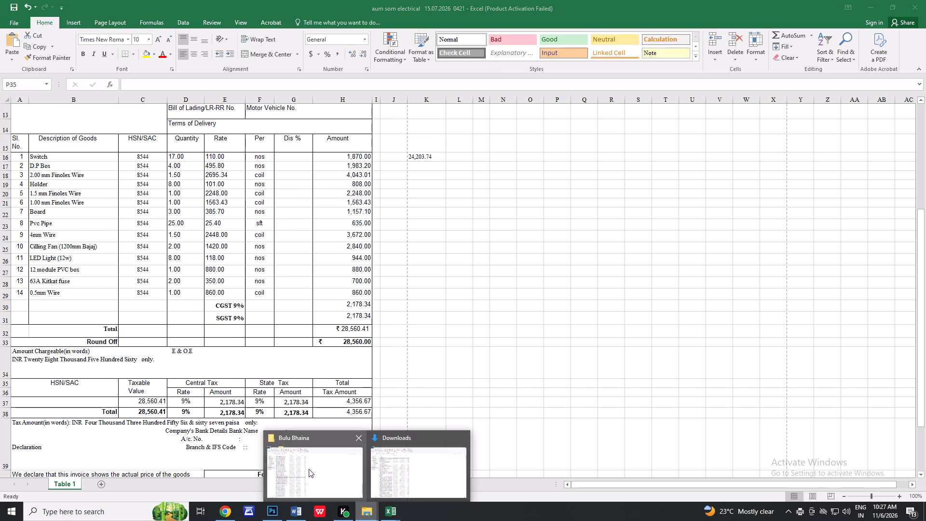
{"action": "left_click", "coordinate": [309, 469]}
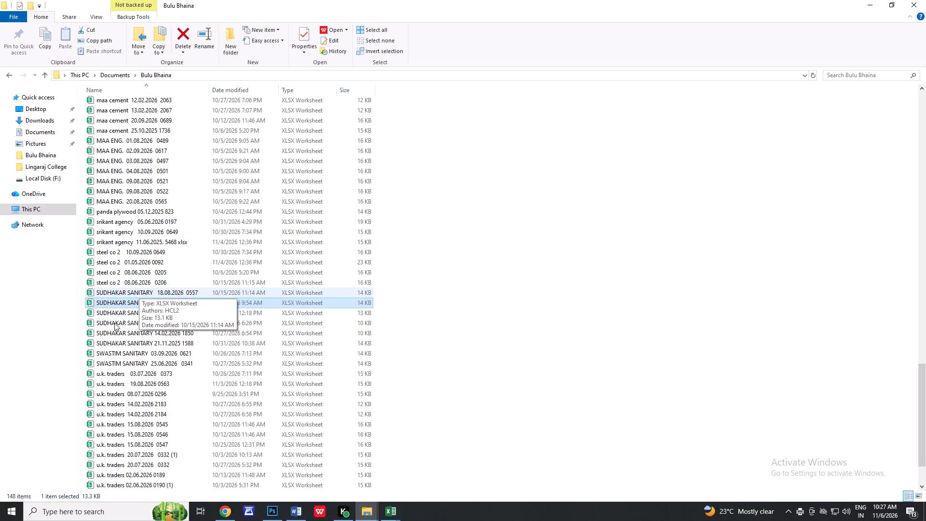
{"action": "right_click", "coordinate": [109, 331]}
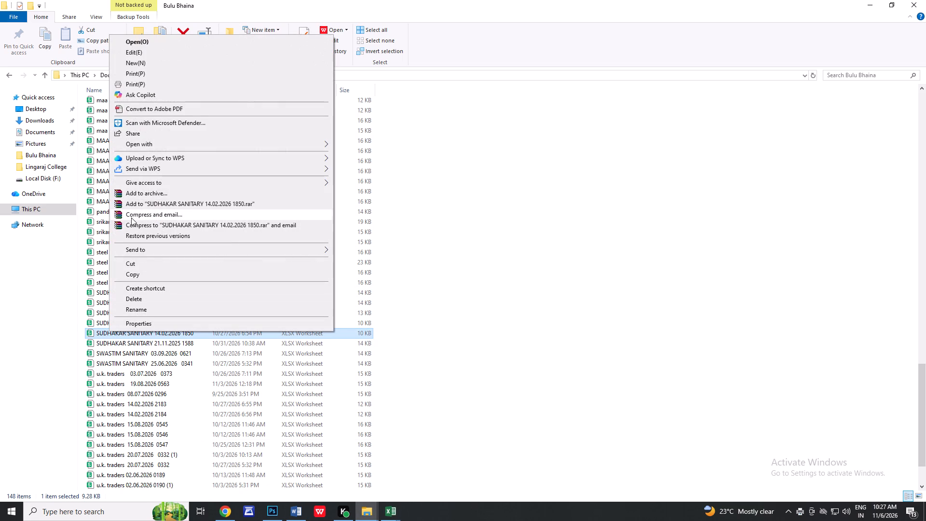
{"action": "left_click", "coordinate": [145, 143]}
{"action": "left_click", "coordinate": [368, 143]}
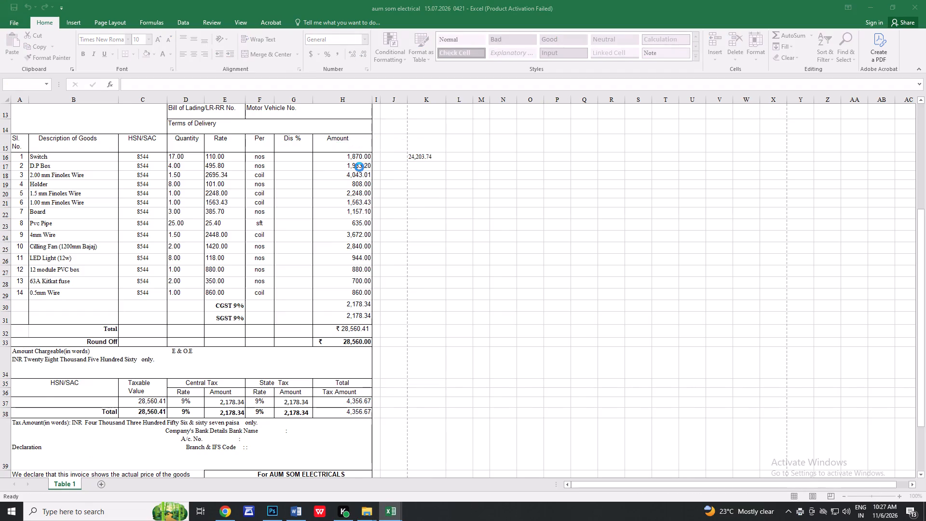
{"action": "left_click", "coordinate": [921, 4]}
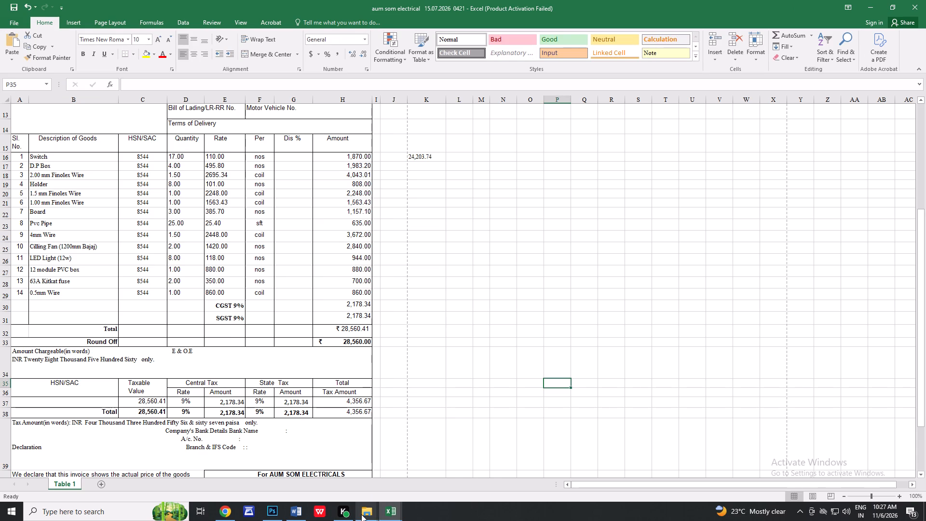
Open the SUDHAKAR SANITARY 14.02.2026 1850 workbook from the Bulu Bhaina folder in Excel and enable editing.
{"action": "left_click", "coordinate": [361, 514]}
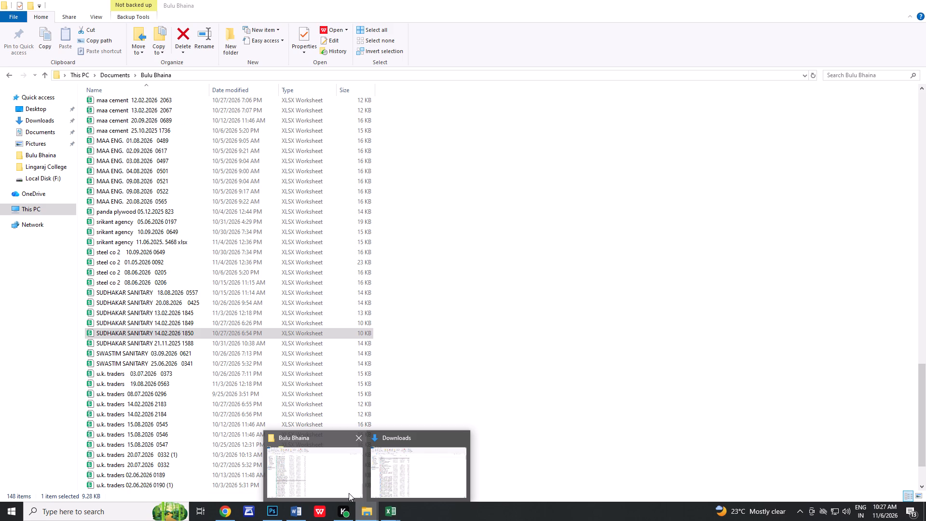
{"action": "left_click", "coordinate": [349, 493]}
{"action": "right_click", "coordinate": [127, 334]}
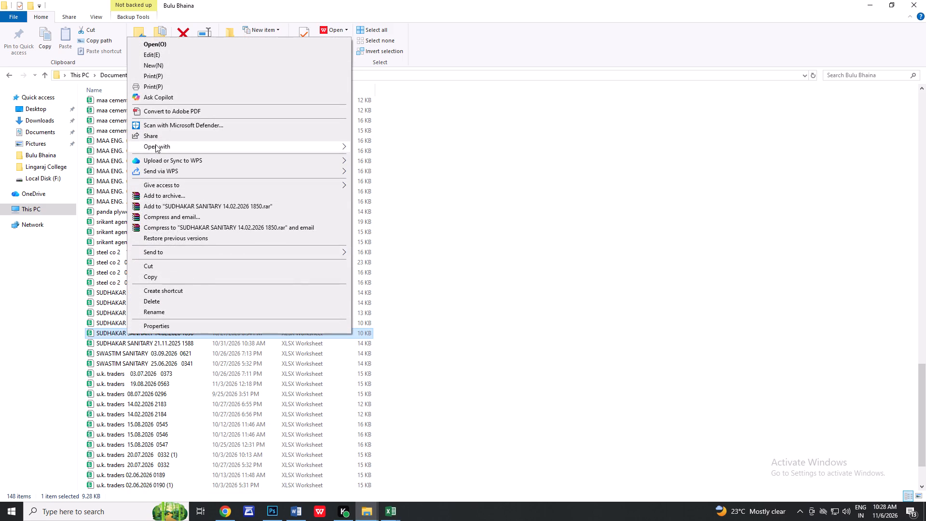
{"action": "left_click", "coordinate": [155, 145]}
{"action": "left_click", "coordinate": [378, 146]}
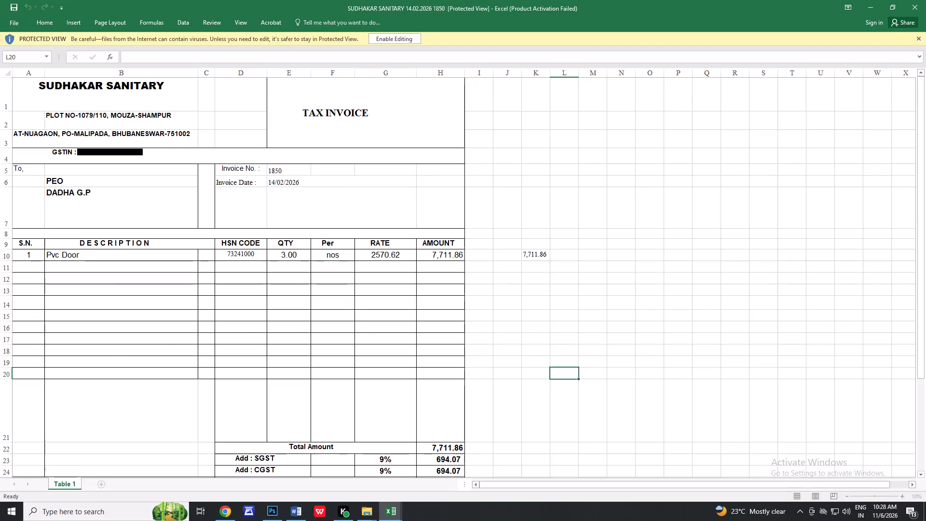
{"action": "left_click", "coordinate": [392, 36]}
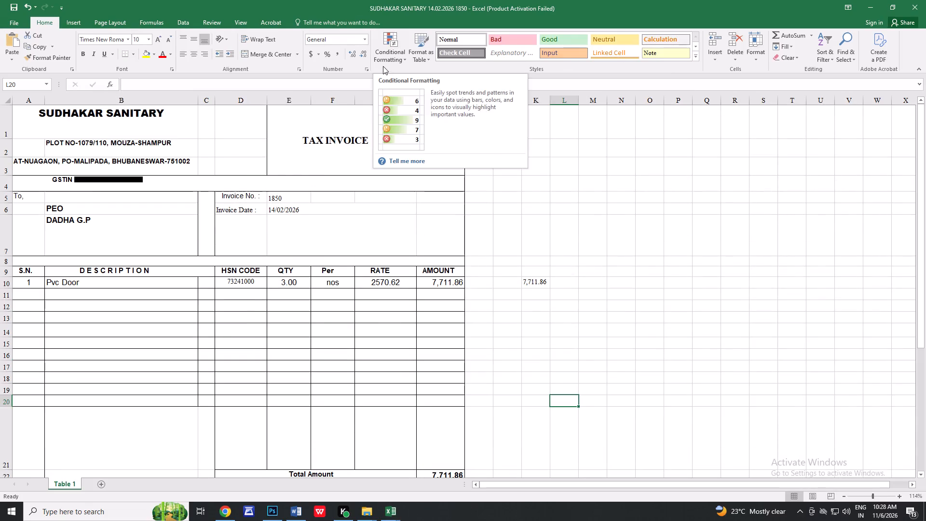
Set the Sudhakar Sanitary invoice date to 29/07/2026.
{"action": "scroll", "coordinate": [383, 66], "scroll_direction": "up", "scroll_amount": 4}
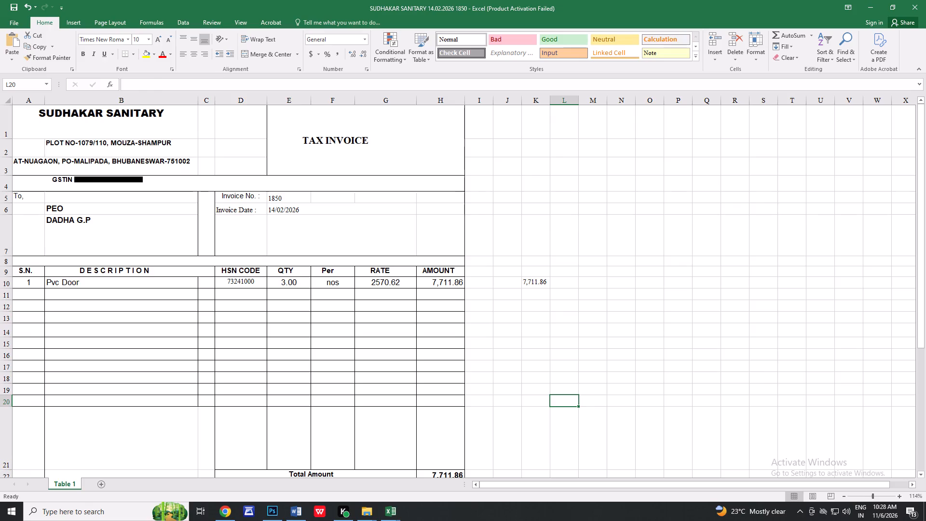
{"action": "left_click", "coordinate": [274, 209]}
{"action": "left_click", "coordinate": [274, 209]}
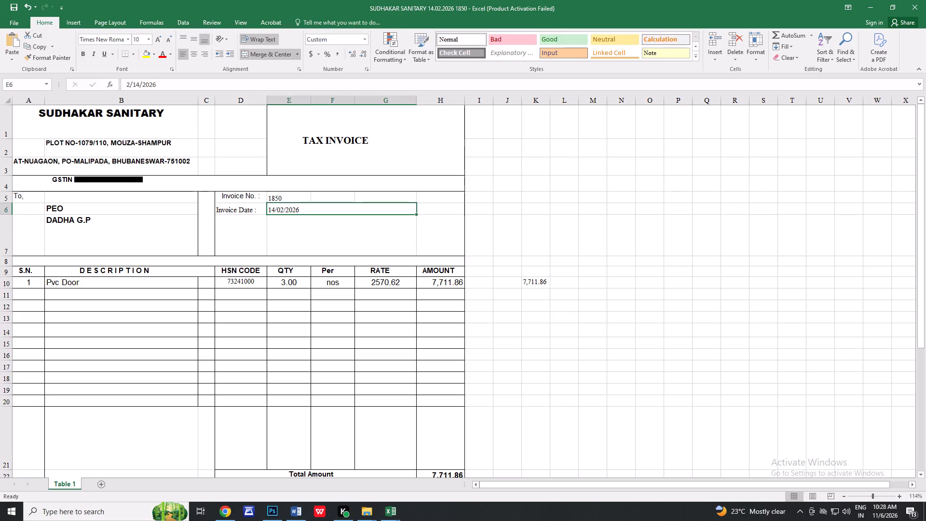
{"action": "double_click", "coordinate": [274, 209]}
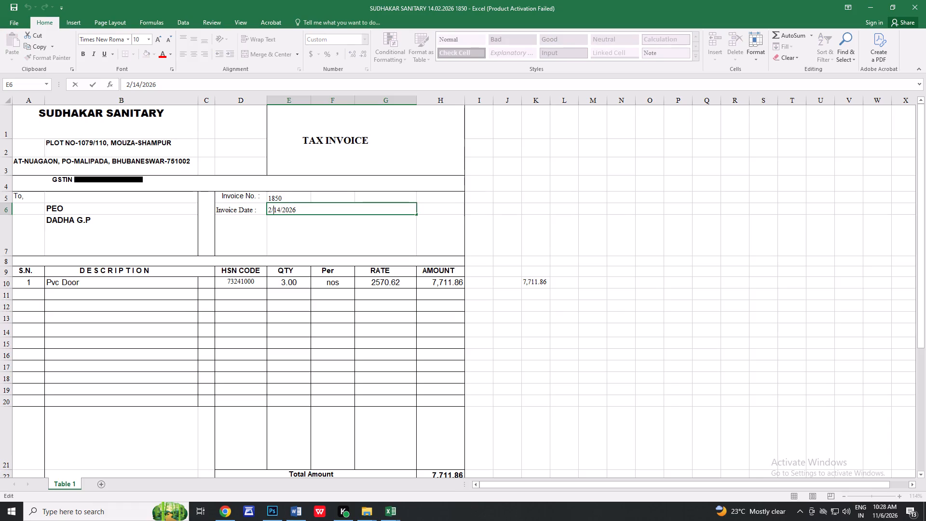
{"action": "key", "text": "Right"}
{"action": "key", "text": "Right"}
{"action": "key", "text": "BackSpace"}
{"action": "key", "text": "BackSpace"}
{"action": "type", "text": "29"}
{"action": "key", "text": "Left"}
{"action": "key", "text": "Left"}
{"action": "key", "text": "Left"}
{"action": "key", "text": "BackSpace"}
{"action": "key", "text": "7"}
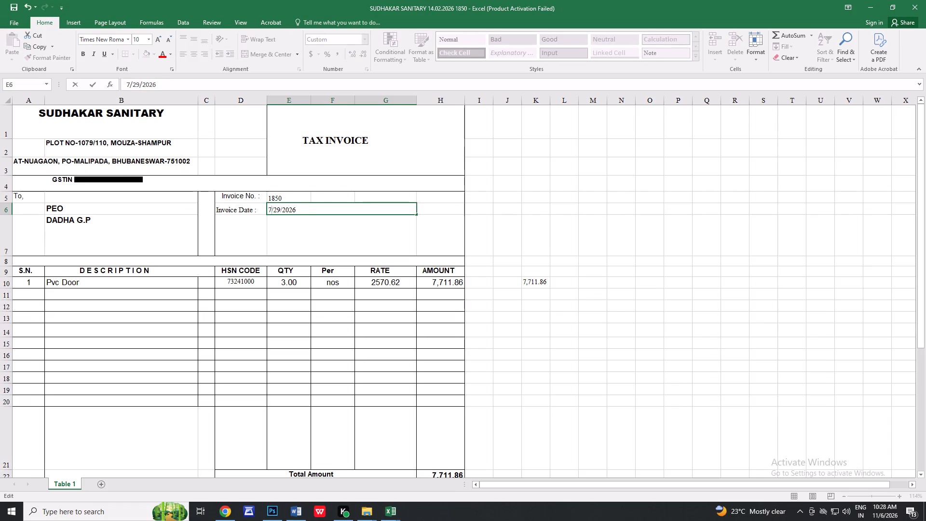
{"action": "left_click", "coordinate": [301, 232]}
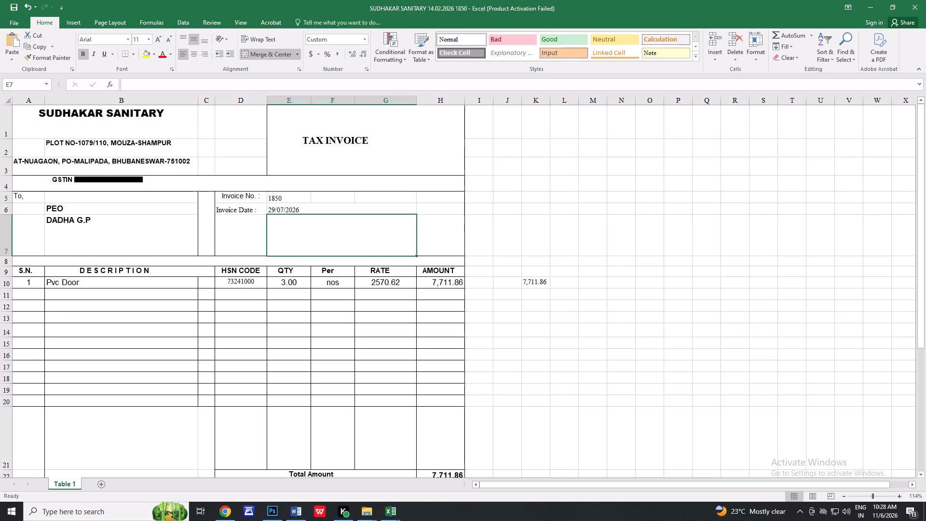
Change the invoice's addressee to BDO, with Bhubaneswar on the line below.
{"action": "double_click", "coordinate": [66, 223]}
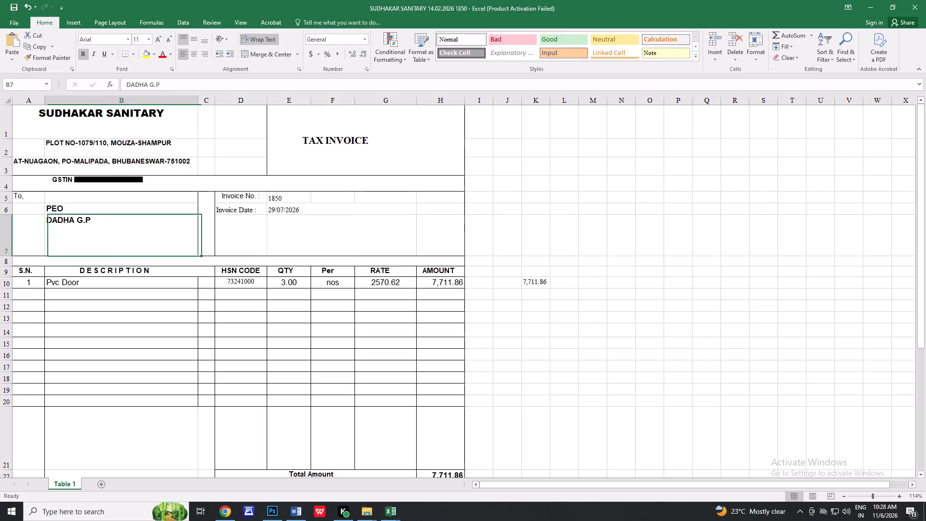
{"action": "left_click", "coordinate": [92, 219]}
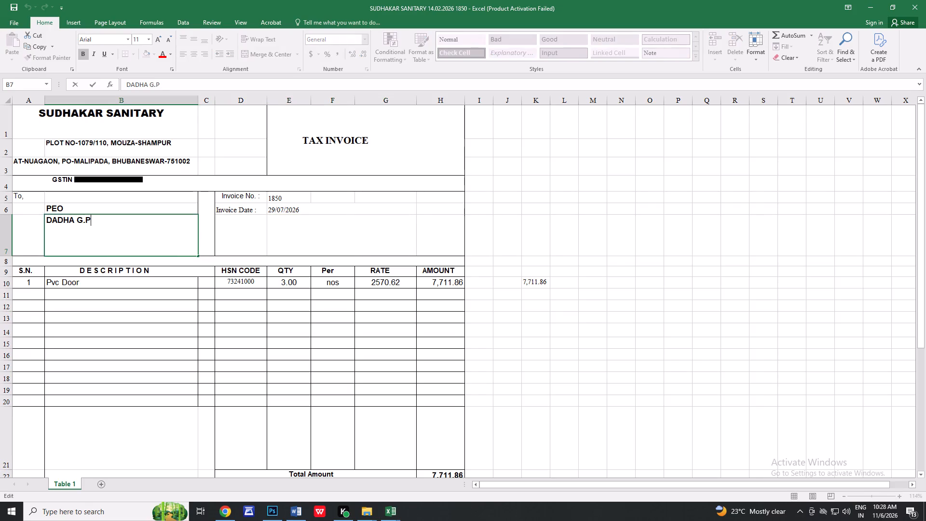
{"action": "left_click", "coordinate": [55, 204]}
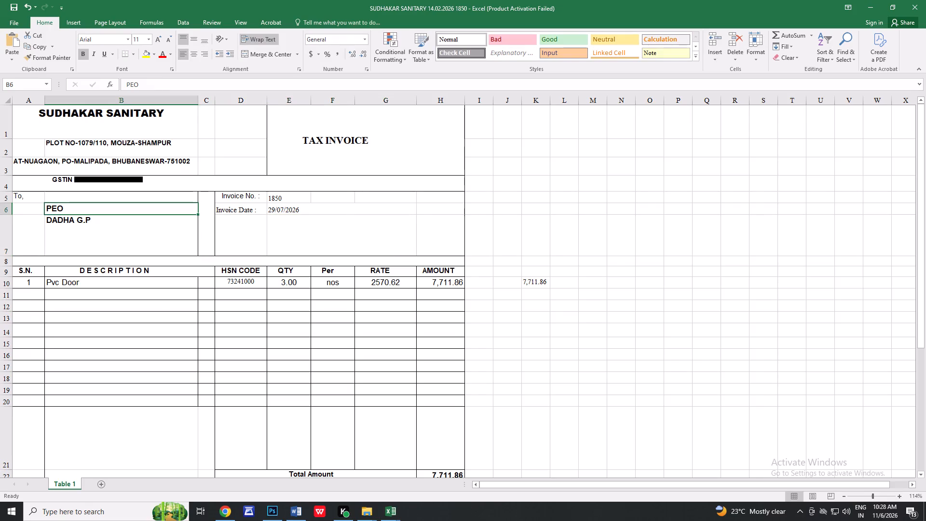
{"action": "type", "text": "DO"}
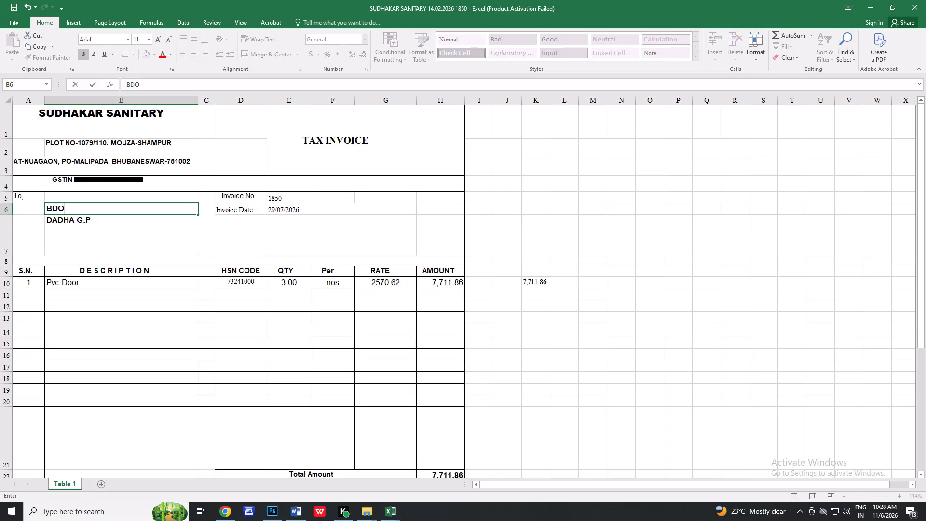
{"action": "double_click", "coordinate": [91, 221]}
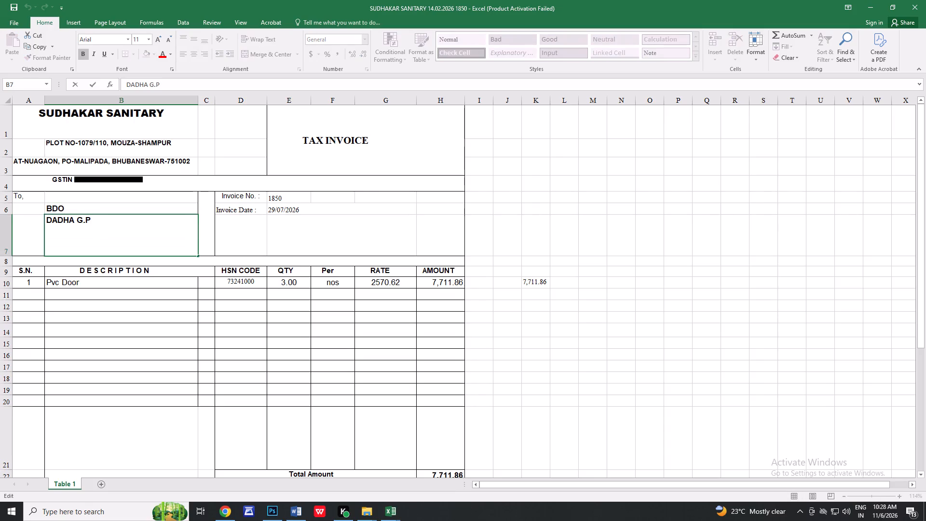
{"action": "key", "text": "BackSpace"}
{"action": "key", "text": "BackSpace"}
{"action": "key", "text": "BackSpace"}
{"action": "key", "text": "BackSpace"}
{"action": "key", "text": "BackSpace"}
{"action": "key", "text": "BackSpace"}
{"action": "key", "text": "BackSpace"}
{"action": "key", "text": "BackSpace"}
{"action": "key", "text": "BackSpace"}
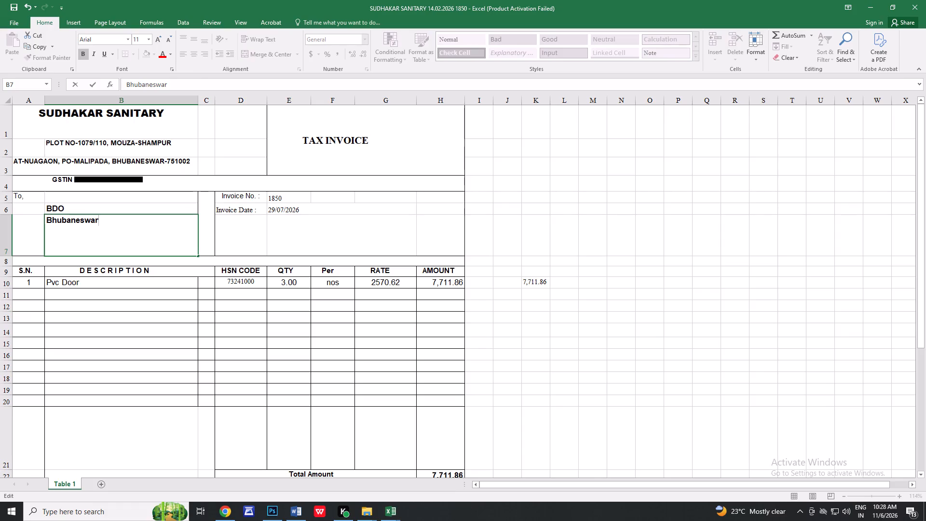
Set the Sudhakar Sanitary invoice number to 0549.
{"action": "left_click", "coordinate": [286, 198]}
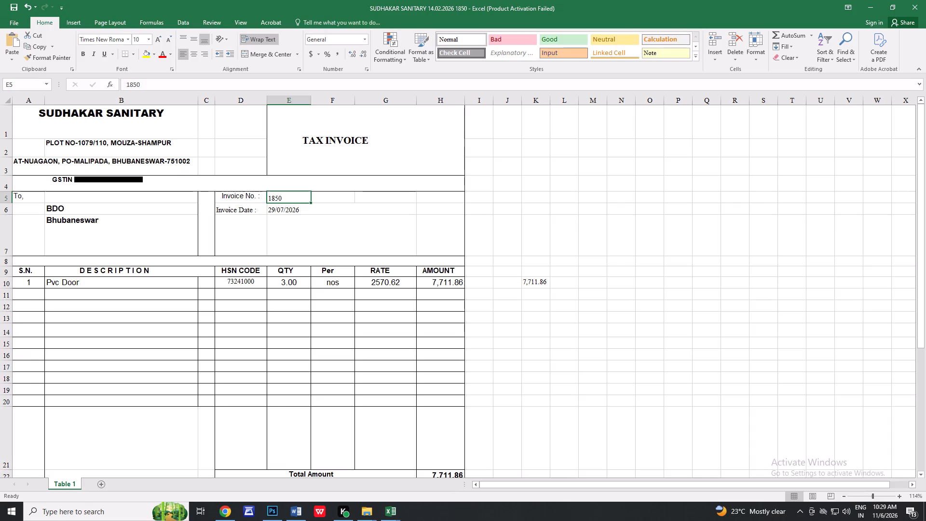
{"action": "type", "text": "549"}
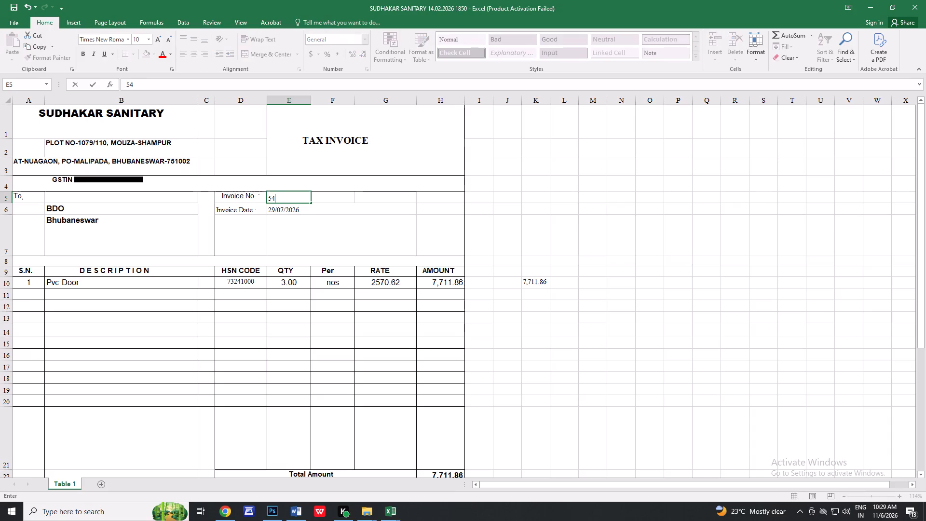
{"action": "key", "text": "BackSpace"}
{"action": "key", "text": "BackSpace"}
{"action": "key", "text": "BackSpace"}
{"action": "type", "text": "04"}
{"action": "key", "text": "BackSpace"}
{"action": "type", "text": "549"}
{"action": "left_click", "coordinate": [326, 297]}
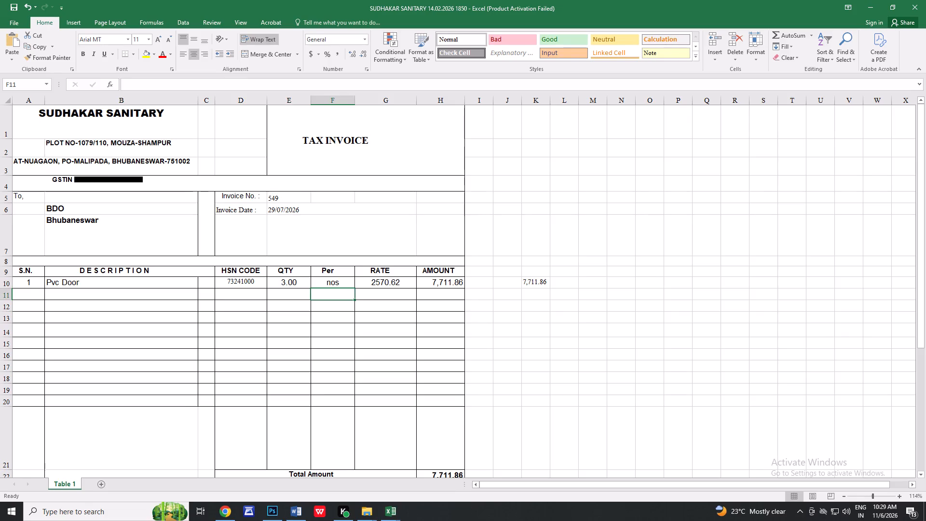
Set the Pvc Door row's quantity to 1 and its rate to 2966.10.
{"action": "left_click", "coordinate": [285, 285]}
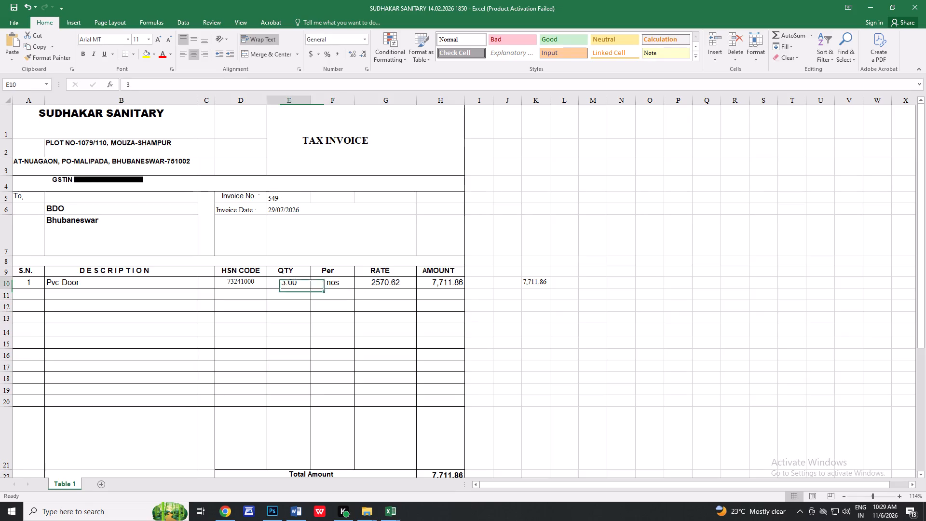
{"action": "key", "text": "1"}
{"action": "left_click", "coordinate": [378, 285]}
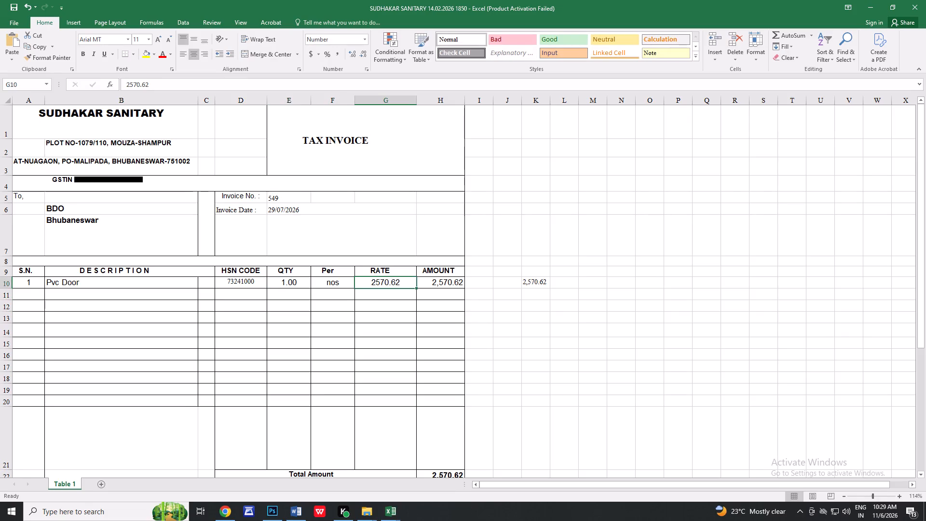
{"action": "type", "text": "29"}
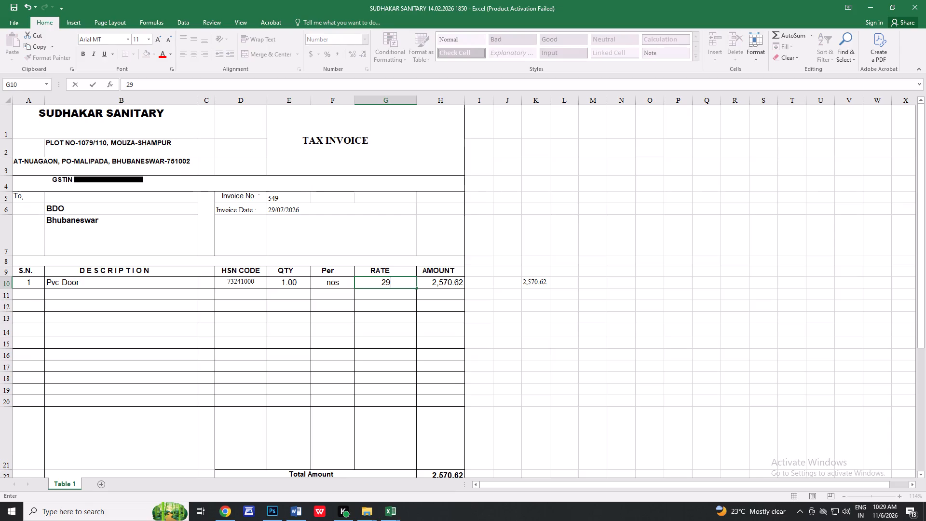
{"action": "type", "text": "66.10"}
{"action": "left_click", "coordinate": [418, 314]}
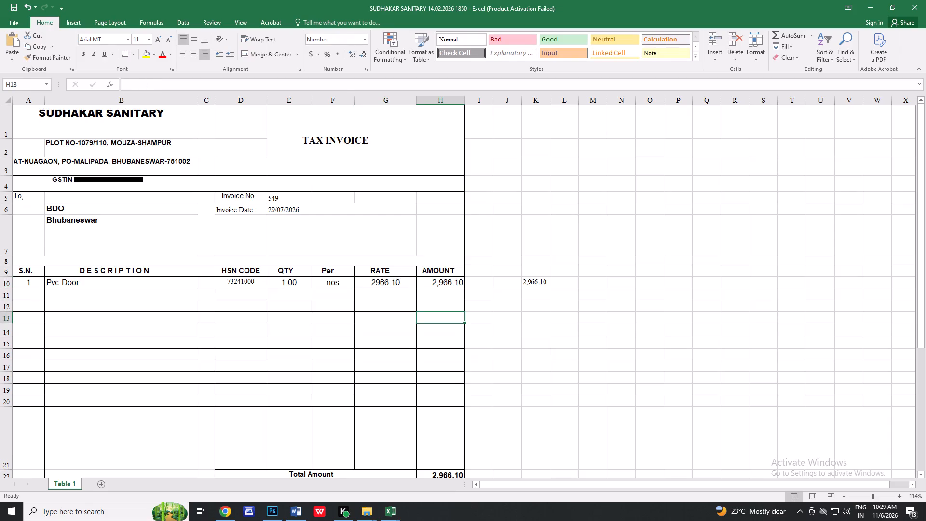
Set the Round off amount below the Grand Total to 3500.
{"action": "scroll", "coordinate": [418, 314], "scroll_direction": "down", "scroll_amount": 1}
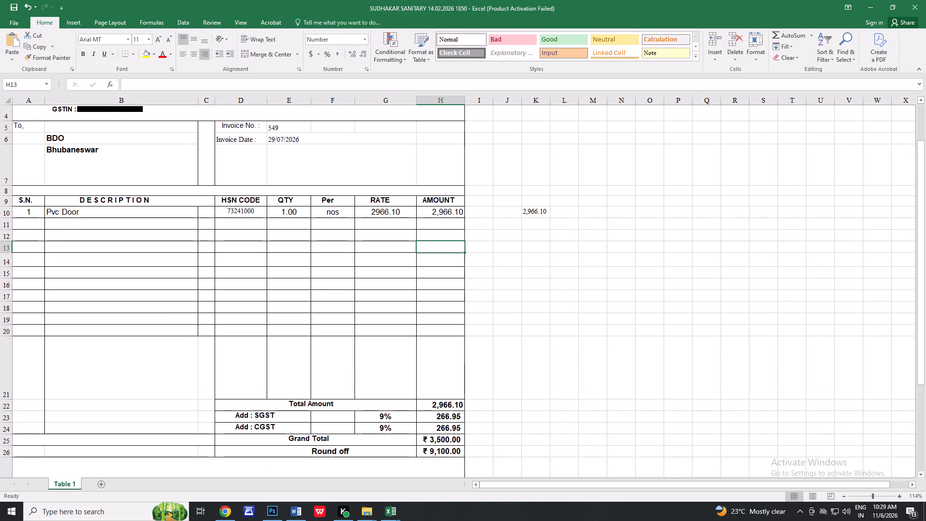
{"action": "left_click", "coordinate": [447, 453]}
{"action": "type", "text": "3500"}
{"action": "left_click", "coordinate": [491, 444]}
Rewrite the amount in words as Rupees Three Thousand Five Hundred, correcting the spelling of Hundred.
{"action": "scroll", "coordinate": [492, 444], "scroll_direction": "down", "scroll_amount": 1}
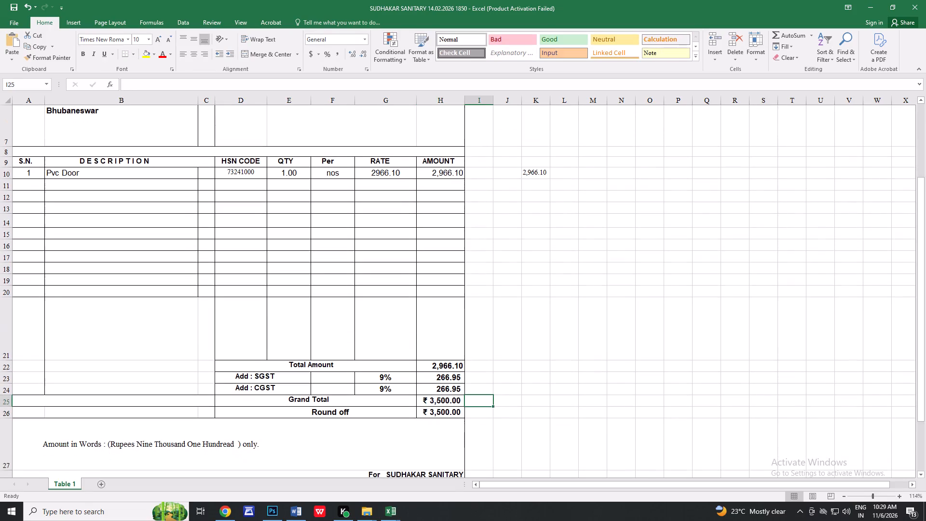
{"action": "left_click", "coordinate": [151, 447]}
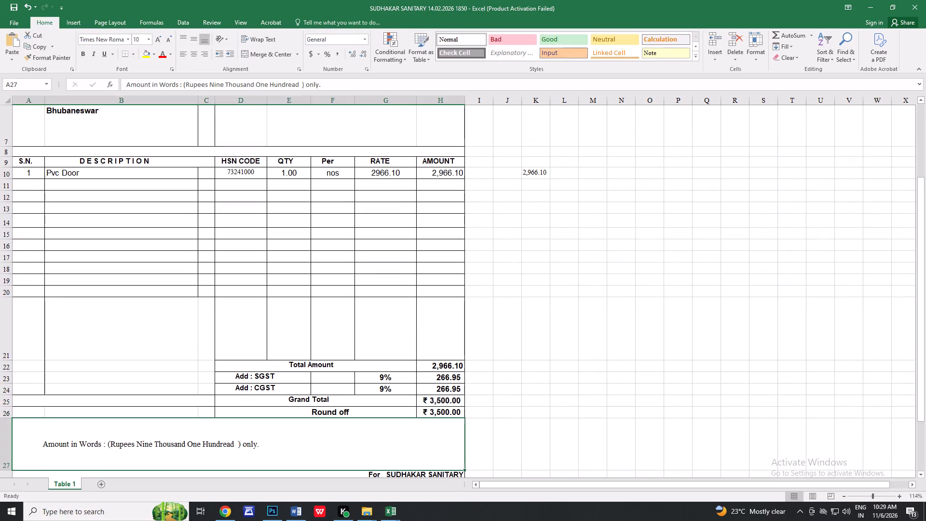
{"action": "double_click", "coordinate": [153, 445]}
{"action": "key", "text": "BackSpace"}
{"action": "key", "text": "BackSpace"}
{"action": "key", "text": "BackSpace"}
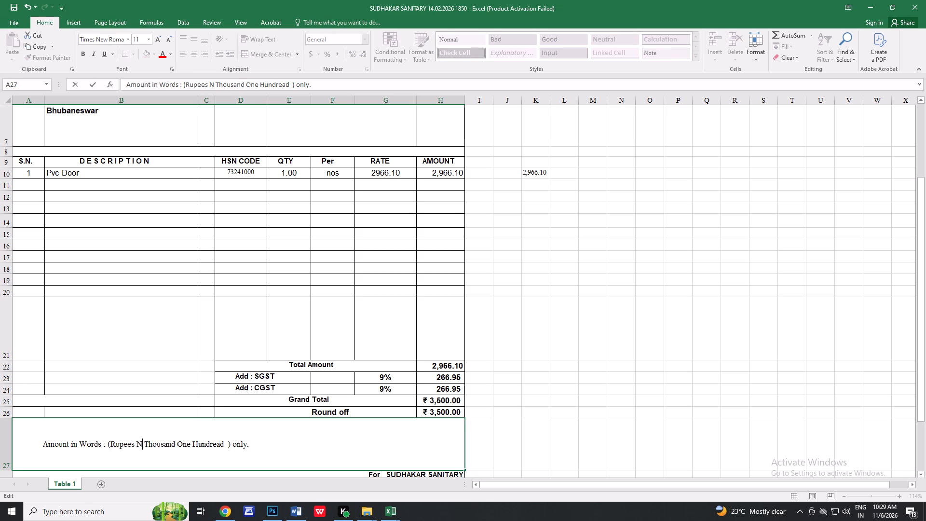
{"action": "key", "text": "BackSpace"}
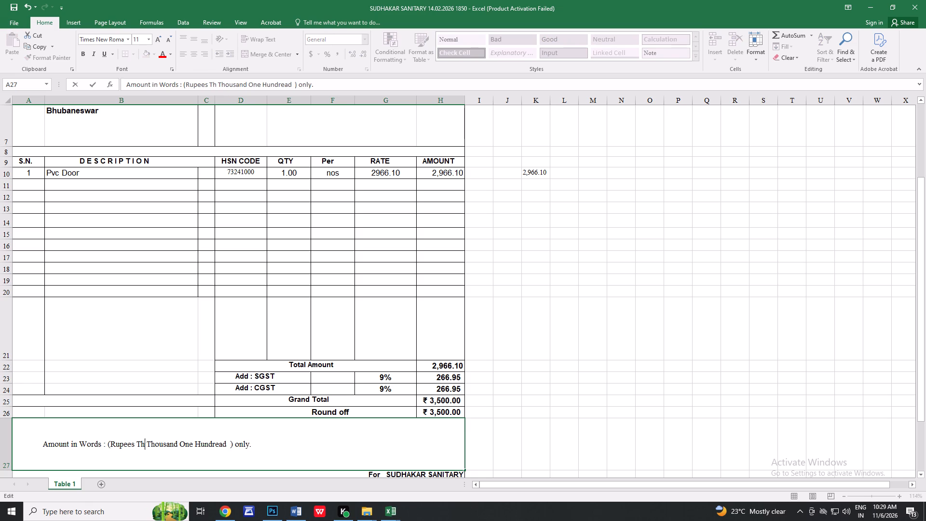
{"action": "key", "text": "Right"}
{"action": "key", "text": "Right"}
{"action": "key", "text": "Right"}
{"action": "key", "text": "Right"}
{"action": "key", "text": "Right"}
{"action": "key", "text": "Right"}
{"action": "key", "text": "Right"}
{"action": "key", "text": "Right"}
{"action": "key", "text": "Right"}
{"action": "key", "text": "Right"}
{"action": "key", "text": "Right"}
{"action": "key", "text": "Right"}
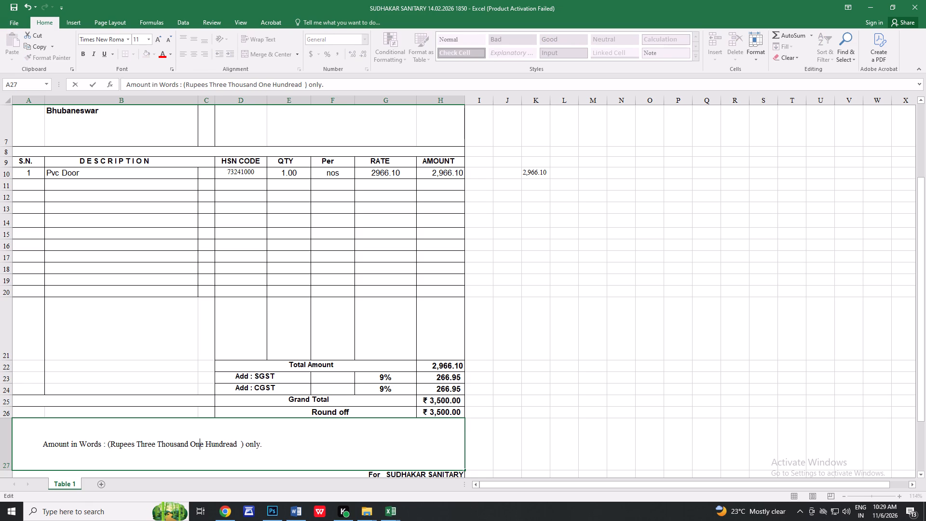
{"action": "key", "text": "Right"}
{"action": "key", "text": "BackSpace"}
{"action": "key", "text": "BackSpace"}
{"action": "key", "text": "BackSpace"}
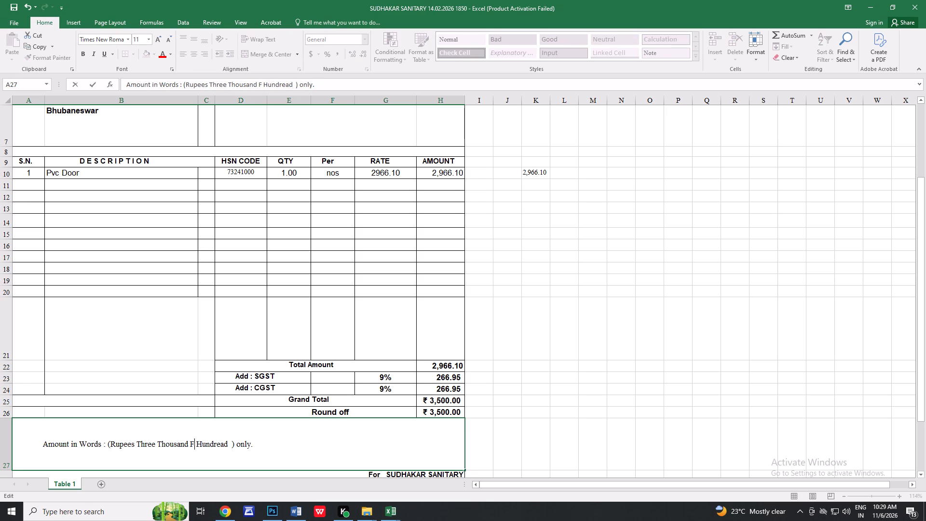
{"action": "type", "text": "ive"}
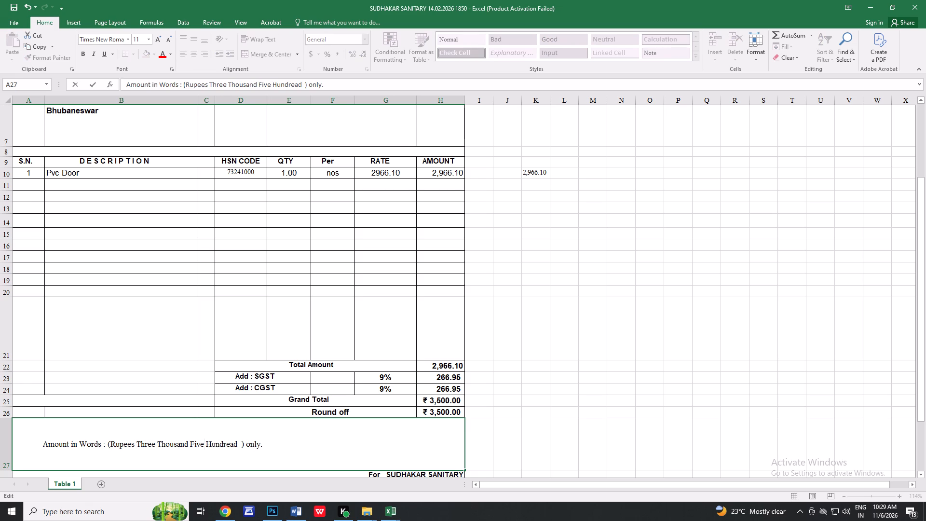
{"action": "key", "text": "Right"}
{"action": "key", "text": "Right"}
{"action": "key", "text": "Right"}
{"action": "key", "text": "Right"}
{"action": "key", "text": "Right"}
{"action": "key", "text": "Right"}
{"action": "key", "text": "Right"}
{"action": "key", "text": "Right"}
{"action": "key", "text": "Right"}
{"action": "key", "text": "Left"}
{"action": "key", "text": "BackSpace"}
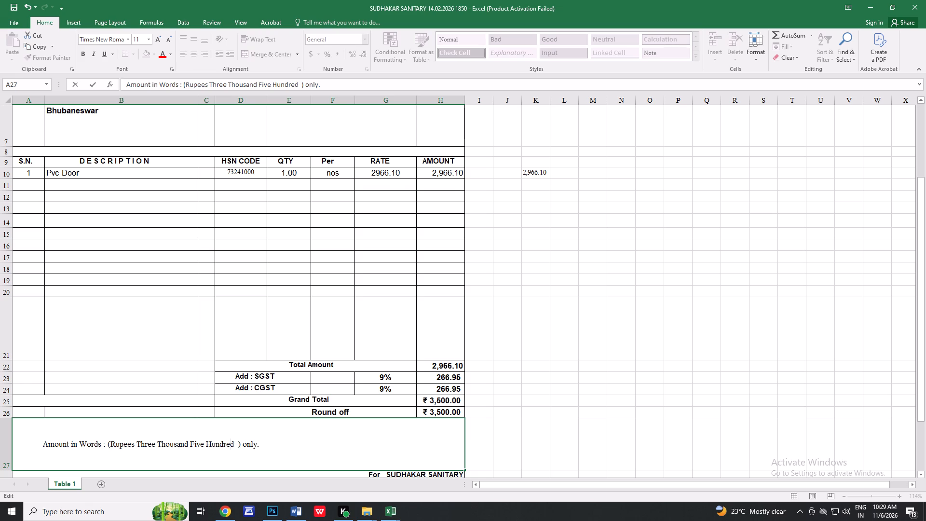
{"action": "double_click", "coordinate": [558, 389]}
Bring up the print settings for the Sudhakar Sanitary invoice and replace the one-page fit with scaling at 85% of normal size.
{"action": "scroll", "coordinate": [558, 392], "scroll_direction": "down", "scroll_amount": 1}
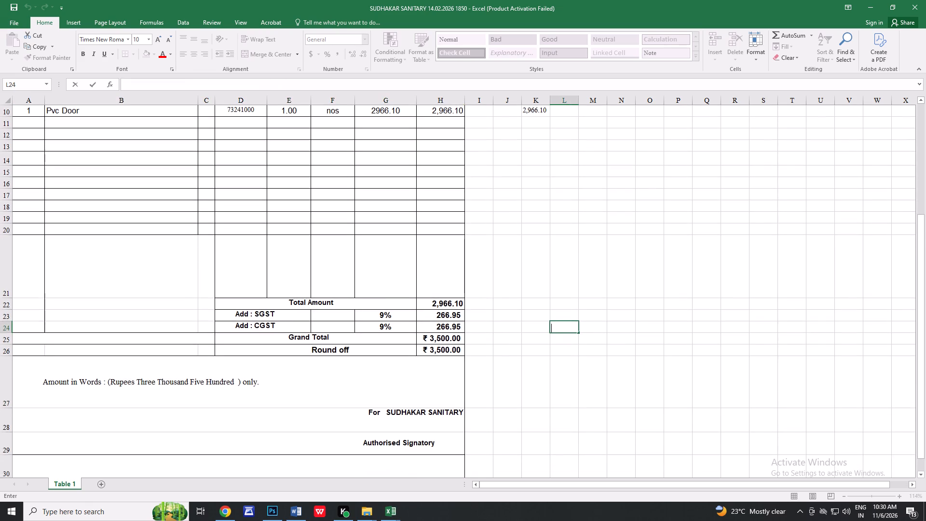
{"action": "scroll", "coordinate": [558, 395], "scroll_direction": "down", "scroll_amount": 2}
{"action": "key", "text": "ctrl+p"}
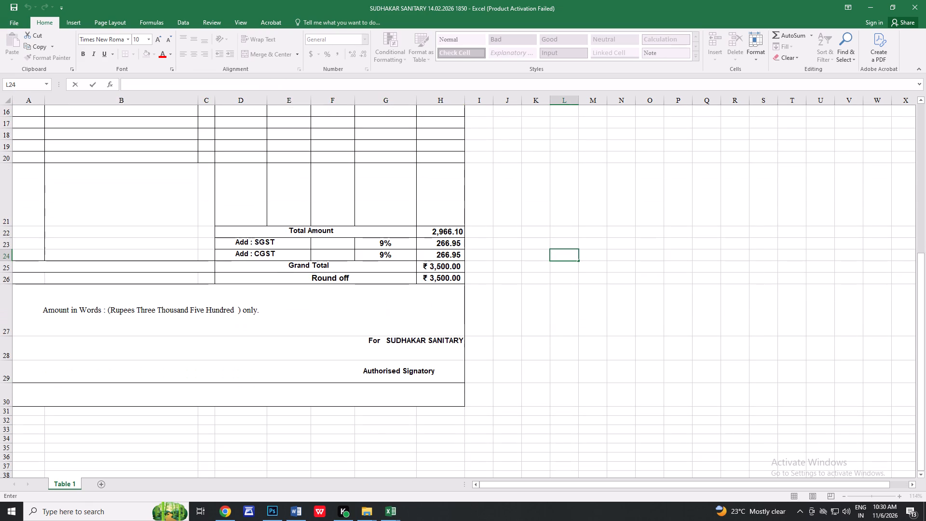
{"action": "key", "text": "ctrl+p"}
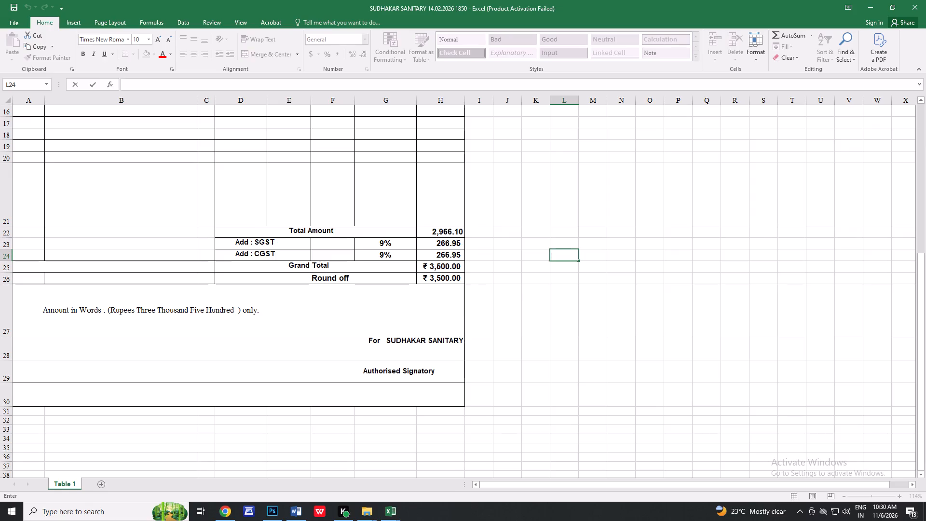
{"action": "left_click", "coordinate": [603, 341]}
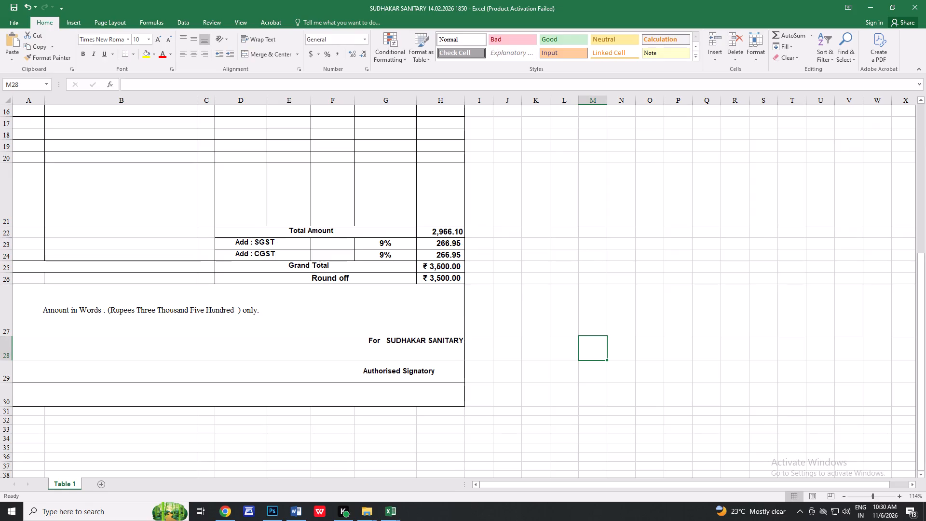
{"action": "key", "text": "ctrl+p"}
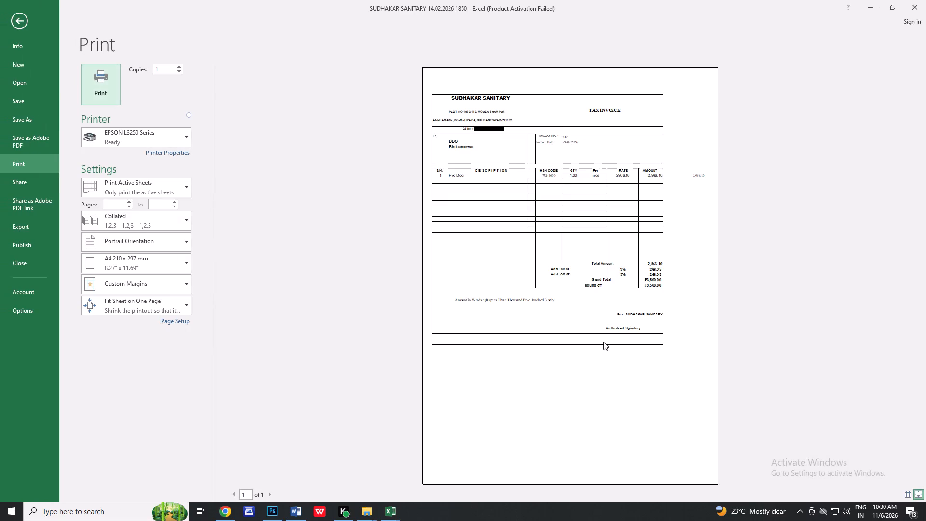
{"action": "left_click", "coordinate": [157, 307]}
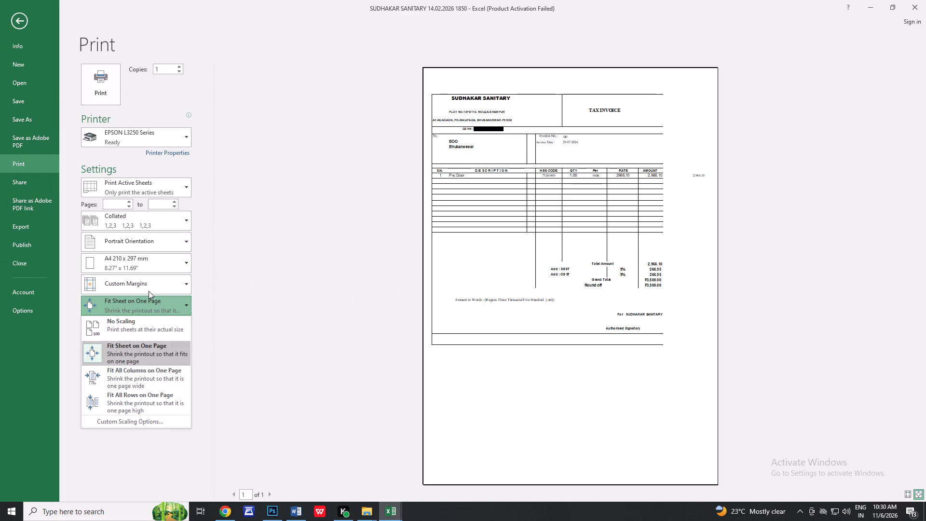
{"action": "left_click", "coordinate": [146, 329]}
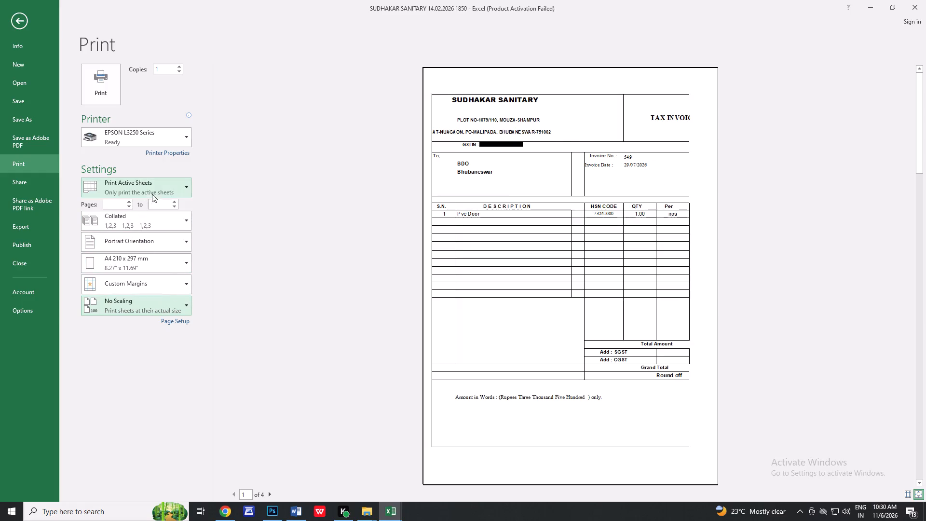
{"action": "left_click", "coordinate": [173, 322]}
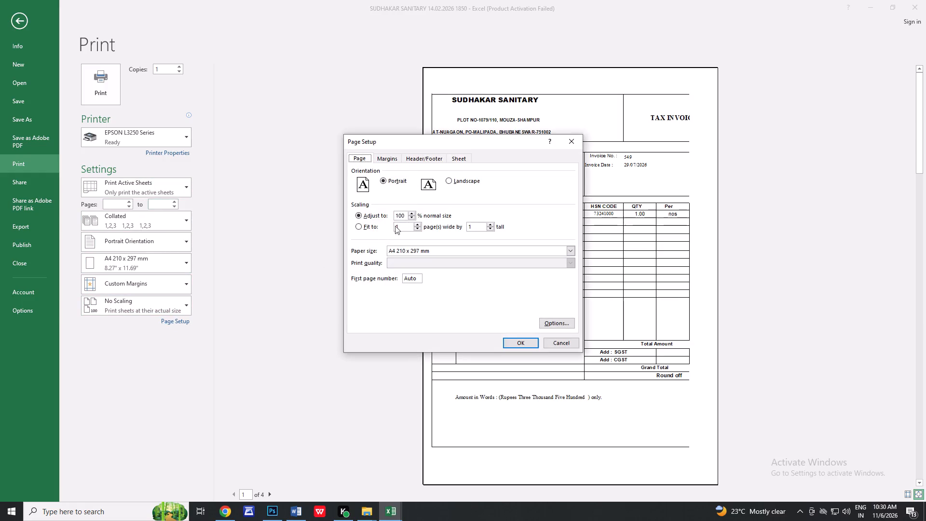
{"action": "left_click", "coordinate": [411, 216]}
{"action": "left_click", "coordinate": [412, 216]}
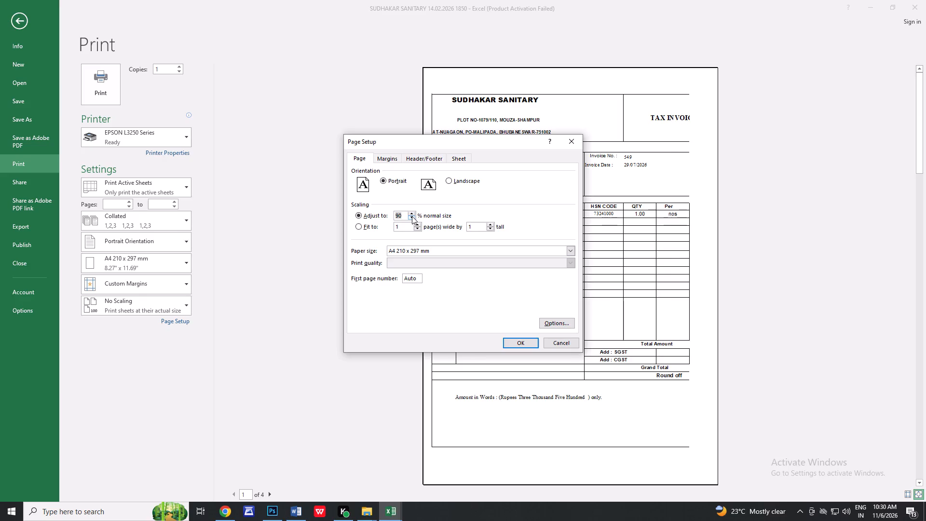
{"action": "left_click", "coordinate": [412, 216]}
{"action": "left_click", "coordinate": [517, 346]}
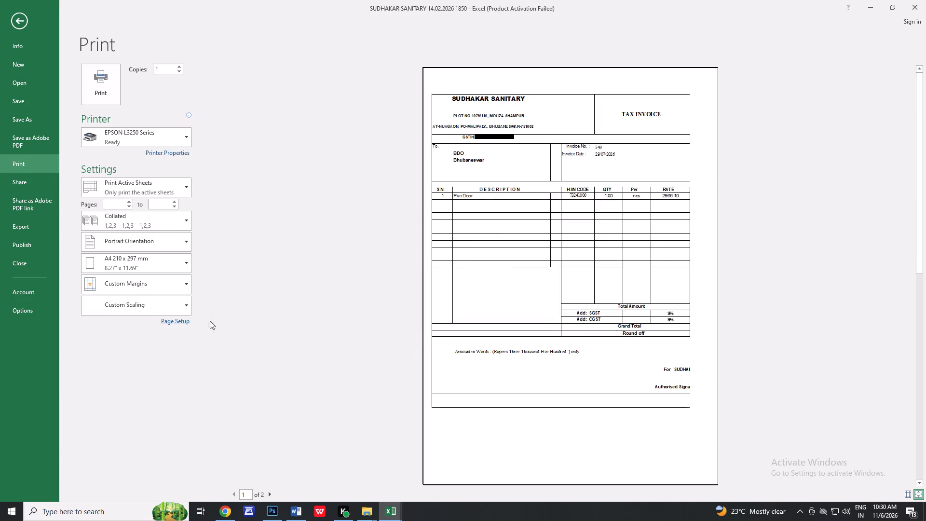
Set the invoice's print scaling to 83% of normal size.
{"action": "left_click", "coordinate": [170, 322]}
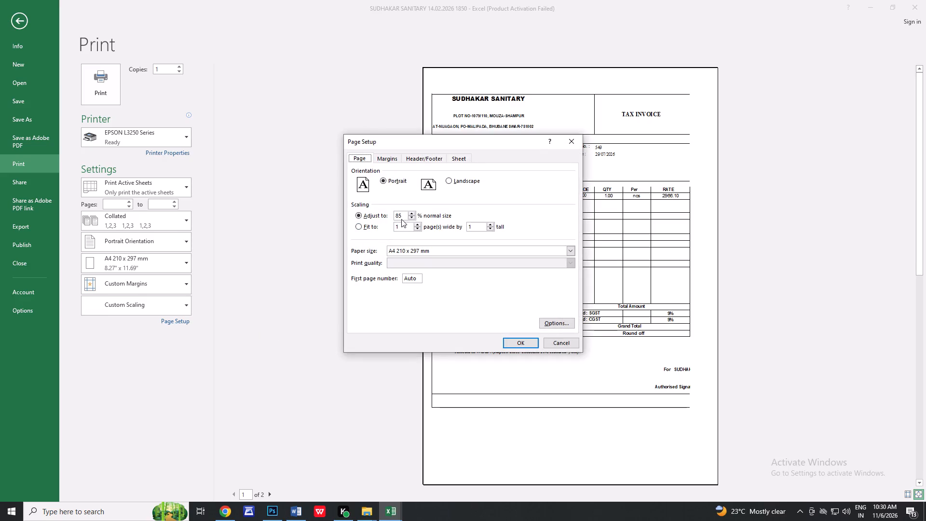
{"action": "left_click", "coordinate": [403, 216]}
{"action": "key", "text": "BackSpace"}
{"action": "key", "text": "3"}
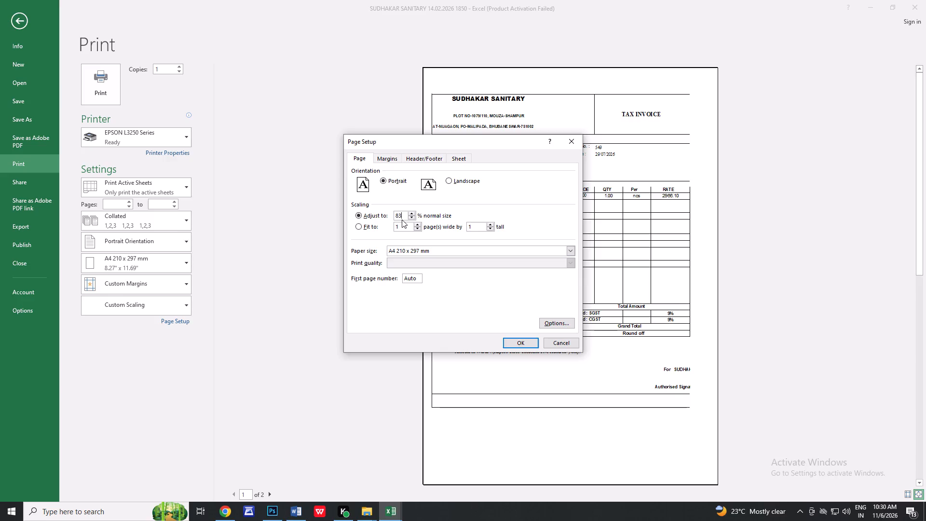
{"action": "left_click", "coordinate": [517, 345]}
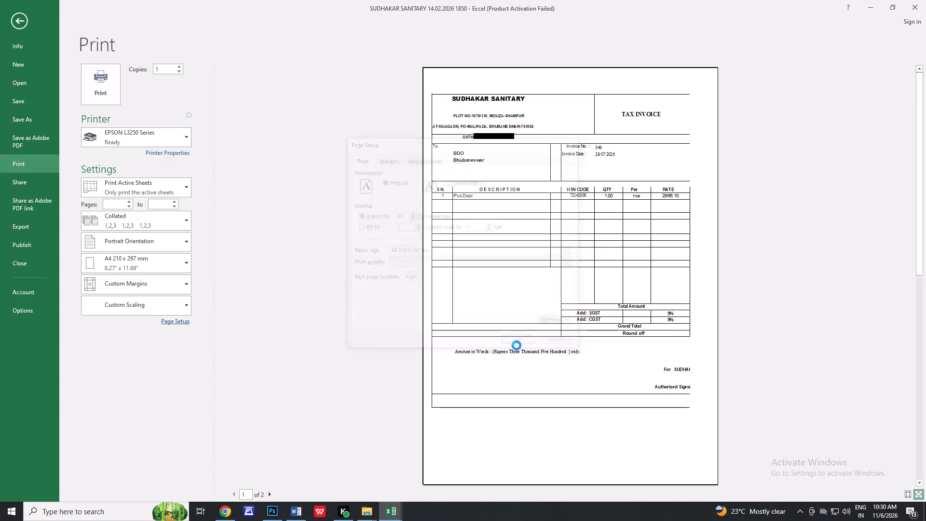
Reduce the invoice's print scaling to 80% of normal size.
{"action": "left_click", "coordinate": [174, 321]}
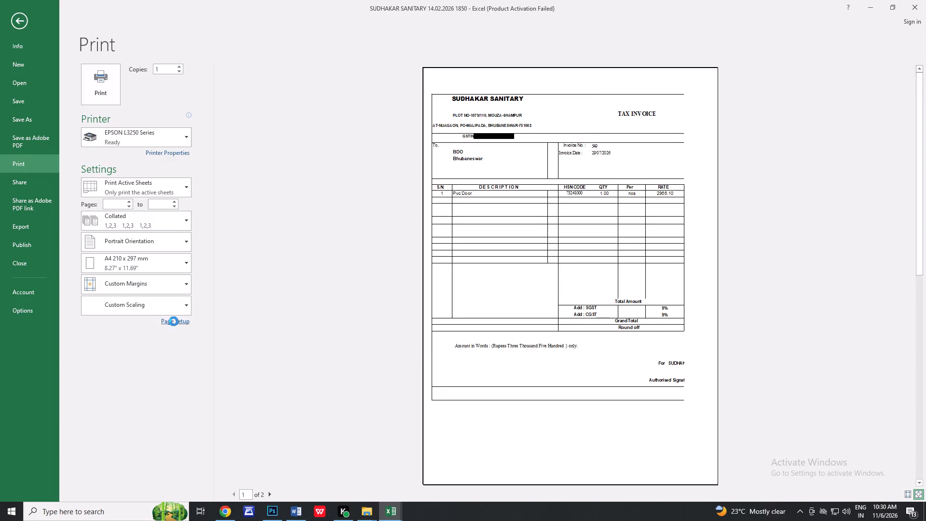
{"action": "left_click", "coordinate": [412, 218]}
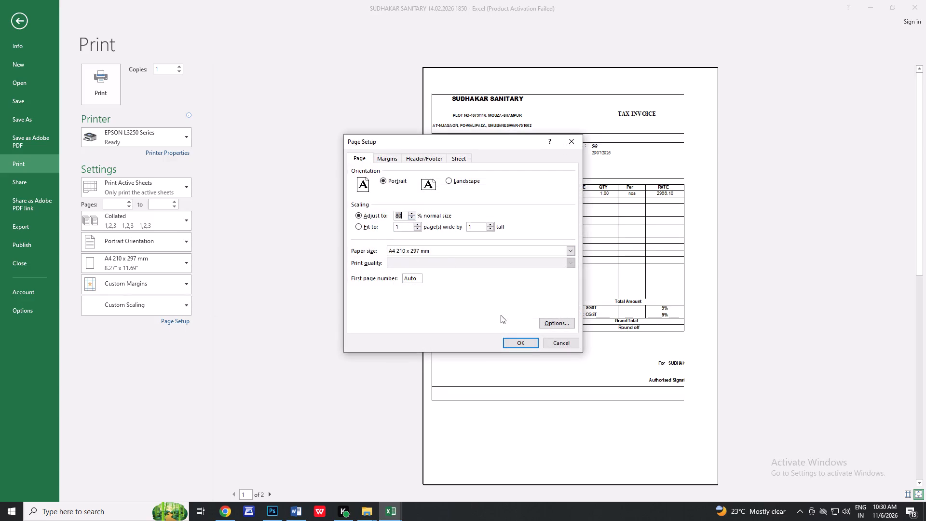
{"action": "left_click", "coordinate": [530, 342]}
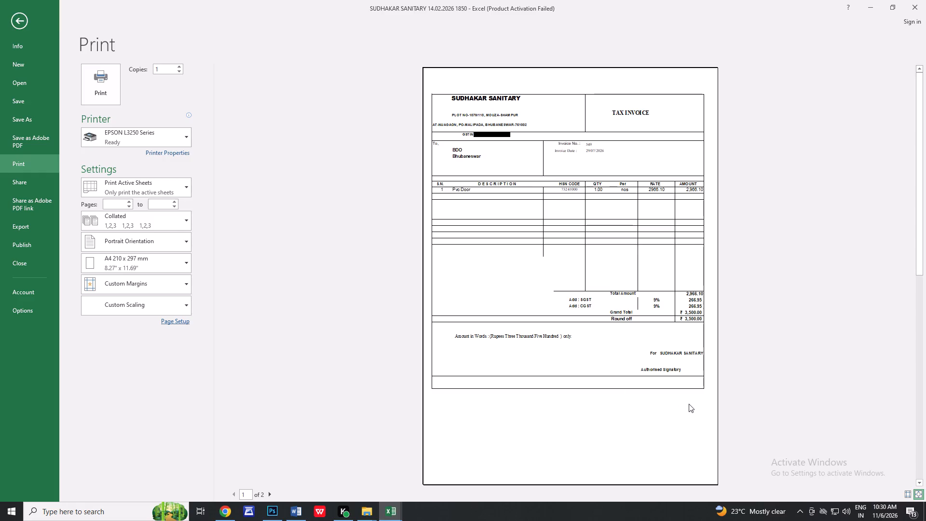
Print only page 1 of the Sudhakar Sanitary invoice on the EPSON L3250 Series.
{"action": "left_click", "coordinate": [129, 200]}
{"action": "left_click", "coordinate": [174, 201]}
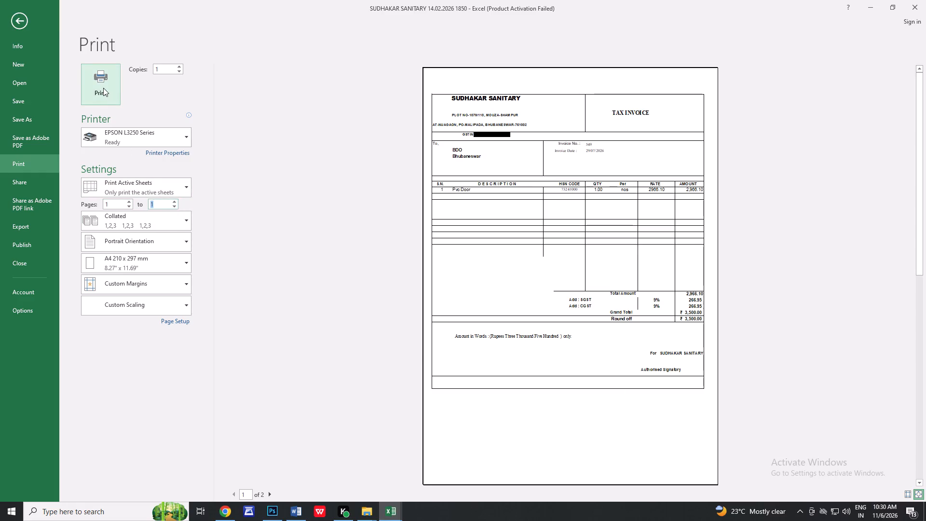
{"action": "left_click", "coordinate": [103, 88]}
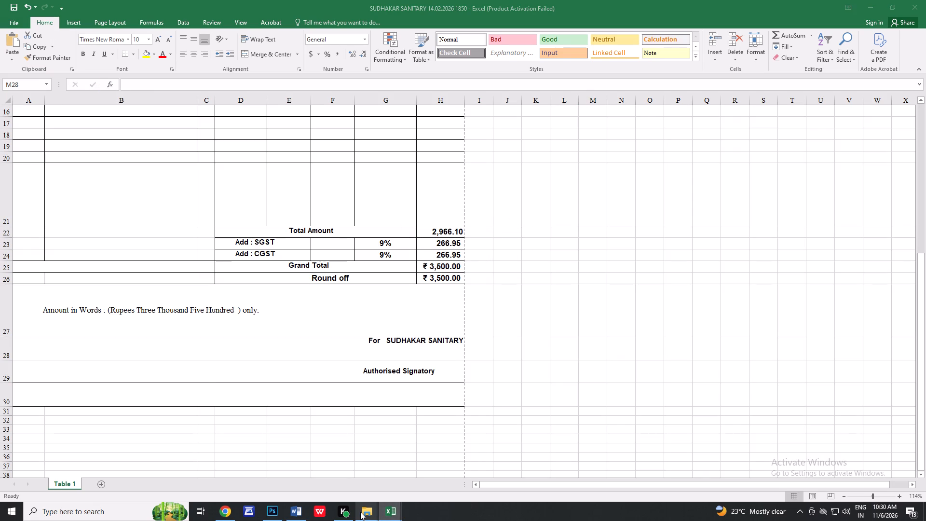
Open the SWASTIM SANITARY 25.06.2026 0341 workbook from the Bulu Bhaina folder in Excel.
{"action": "left_click", "coordinate": [336, 481]}
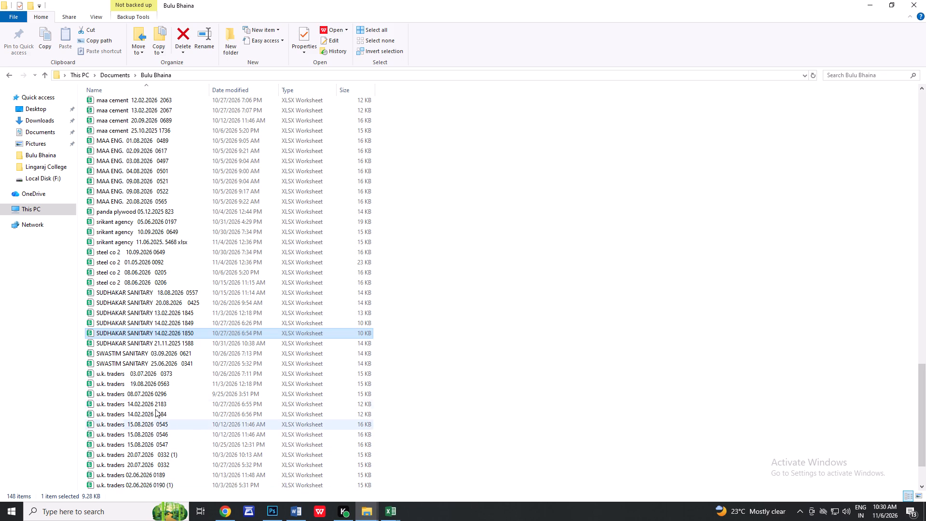
{"action": "right_click", "coordinate": [120, 361]}
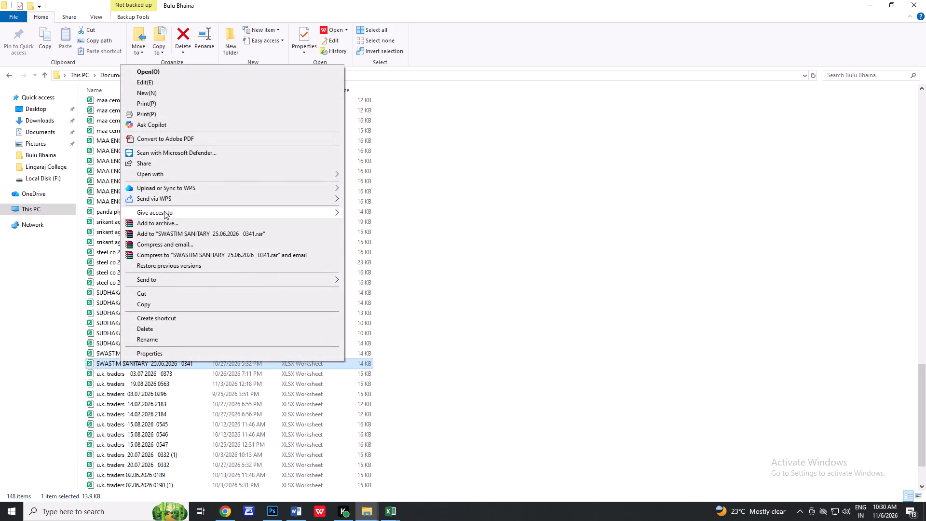
{"action": "left_click", "coordinate": [169, 172]}
{"action": "left_click", "coordinate": [383, 173]}
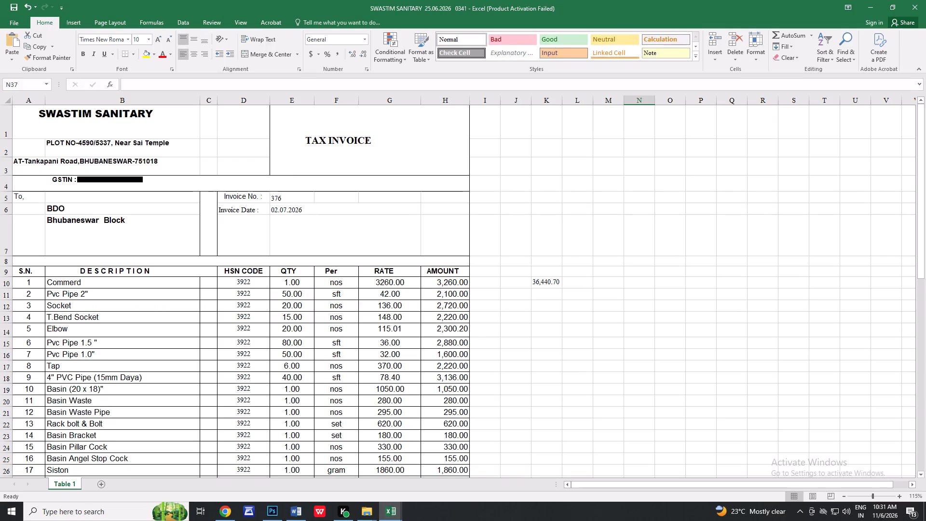
Replace the first item's description, Commerd, with Odisha pan.
{"action": "scroll", "coordinate": [396, 264], "scroll_direction": "down", "scroll_amount": 3}
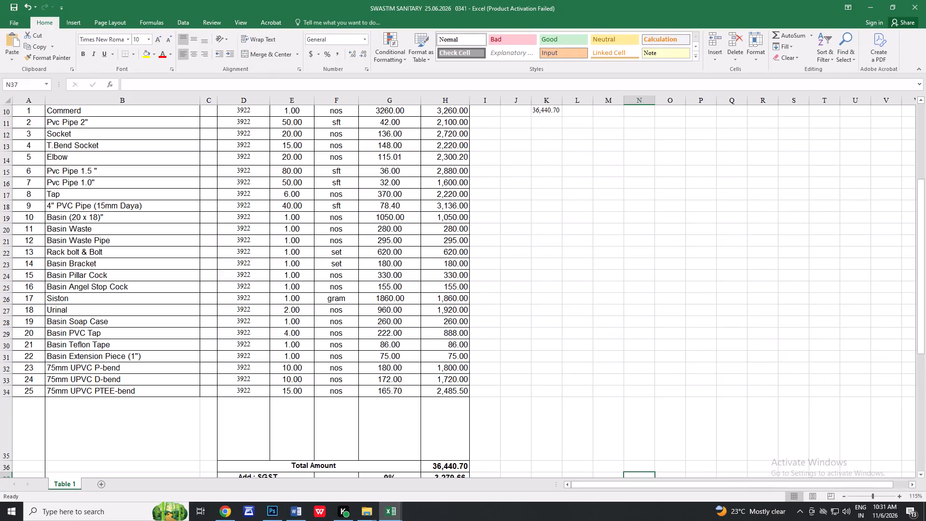
{"action": "scroll", "coordinate": [393, 424], "scroll_direction": "up", "scroll_amount": 3}
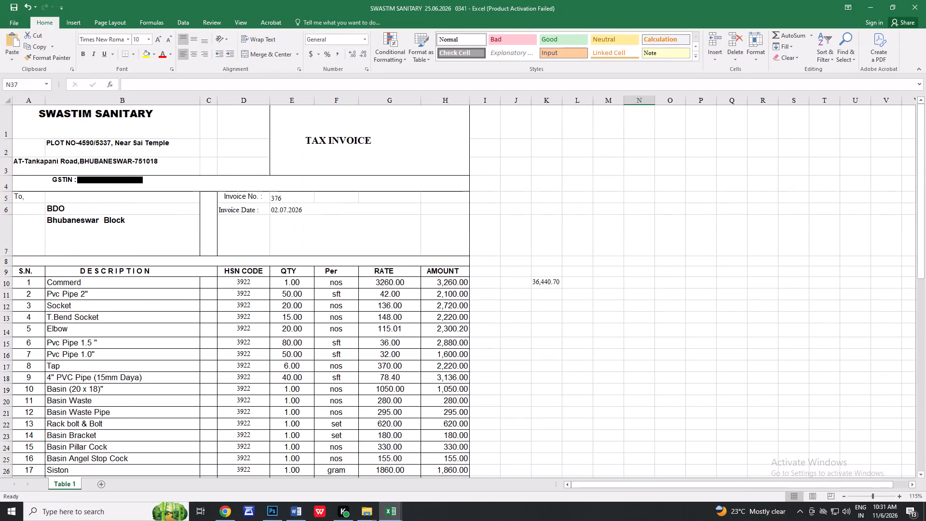
{"action": "scroll", "coordinate": [391, 420], "scroll_direction": "down", "scroll_amount": 3}
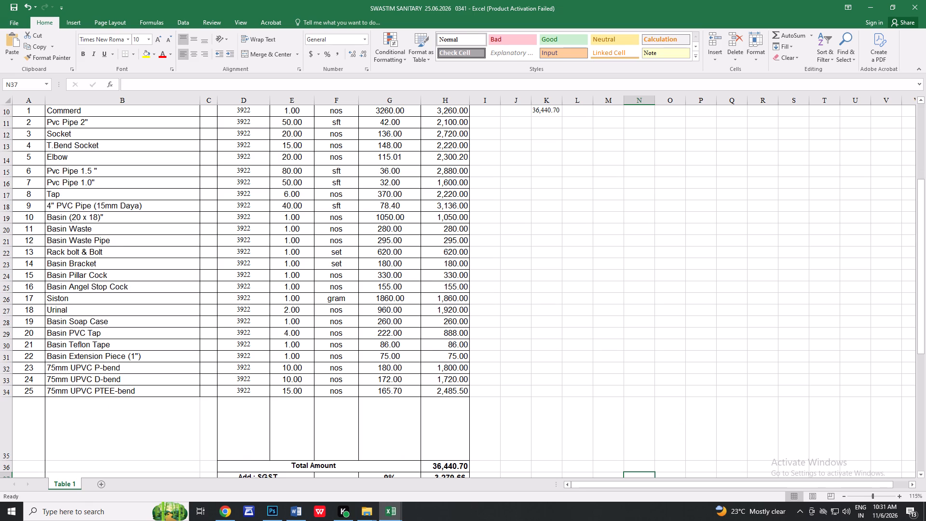
{"action": "left_click", "coordinate": [72, 116]}
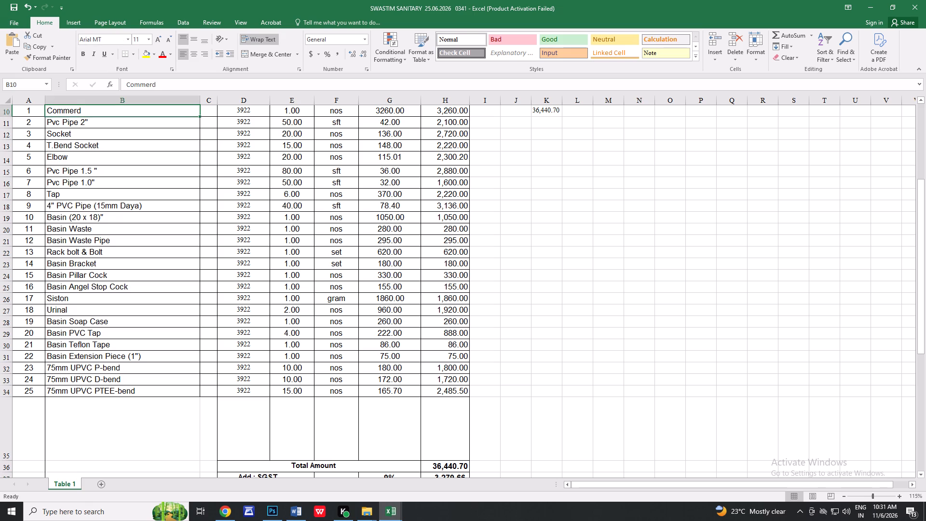
{"action": "key", "text": "p"}
{"action": "key", "text": "BackSpace"}
{"action": "key", "text": "o"}
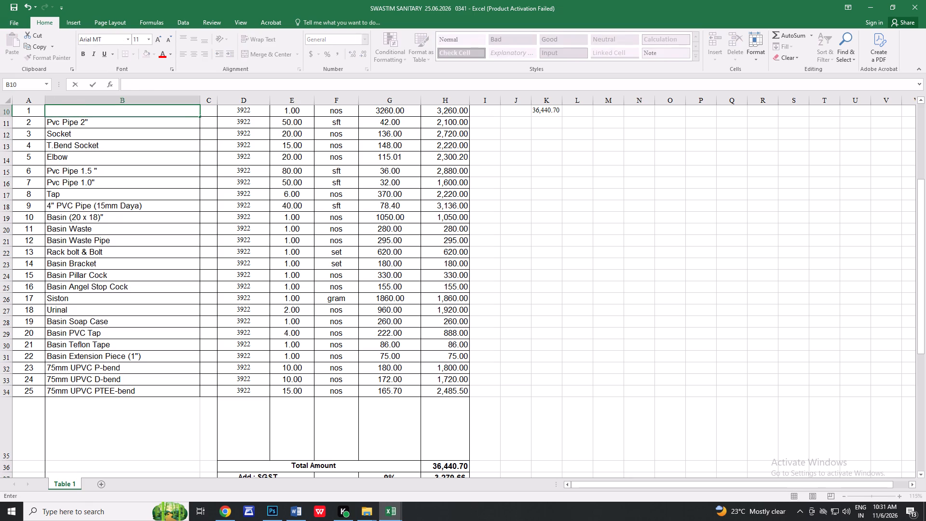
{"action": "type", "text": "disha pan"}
{"action": "left_click", "coordinate": [128, 129]}
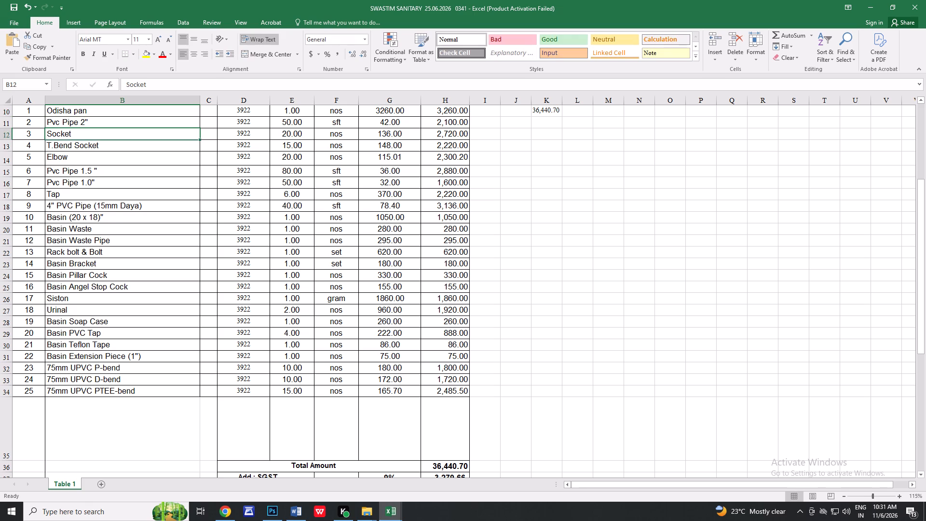
Set the Odisha pan row's rate to 1120.
{"action": "scroll", "coordinate": [209, 184], "scroll_direction": "up", "scroll_amount": 1}
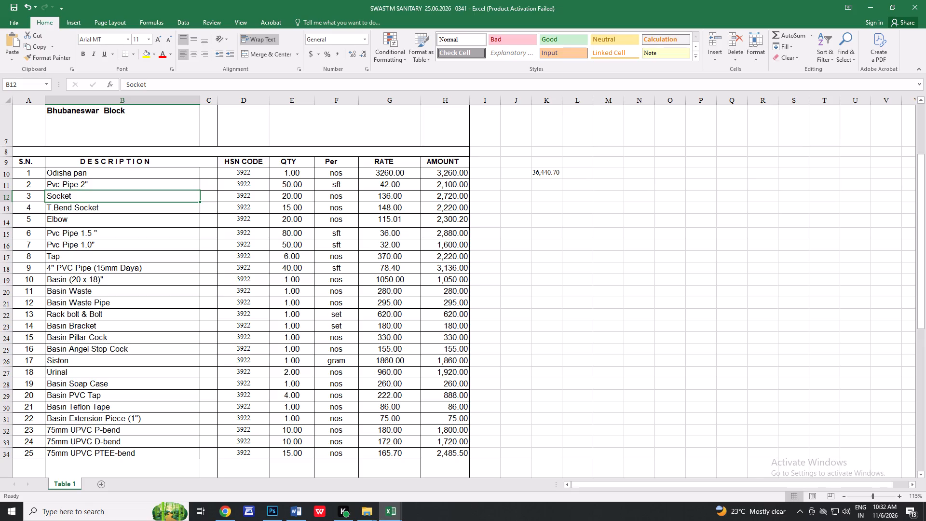
{"action": "scroll", "coordinate": [247, 288], "scroll_direction": "up", "scroll_amount": 3}
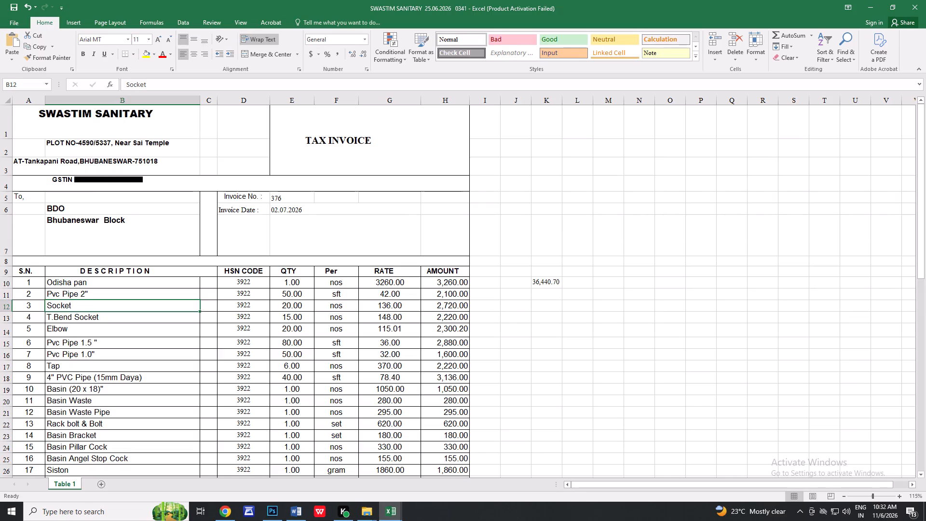
{"action": "scroll", "coordinate": [289, 337], "scroll_direction": "down", "scroll_amount": 5}
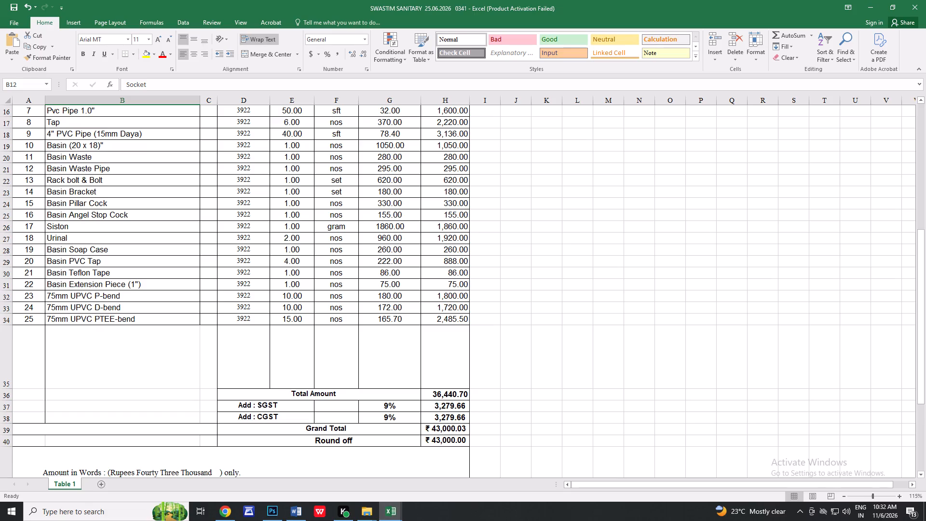
{"action": "scroll", "coordinate": [290, 341], "scroll_direction": "up", "scroll_amount": 4}
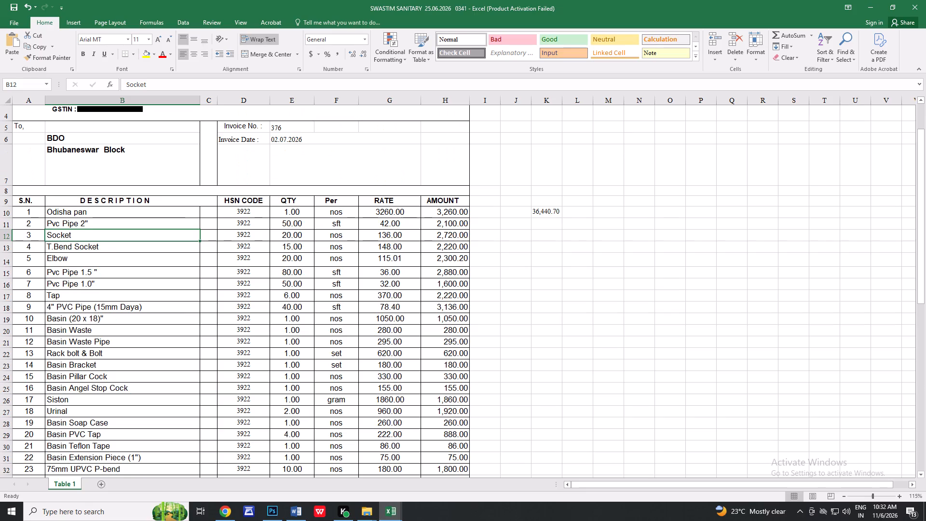
{"action": "left_click", "coordinate": [395, 215]}
{"action": "type", "text": "1120"}
{"action": "left_click", "coordinate": [554, 345]}
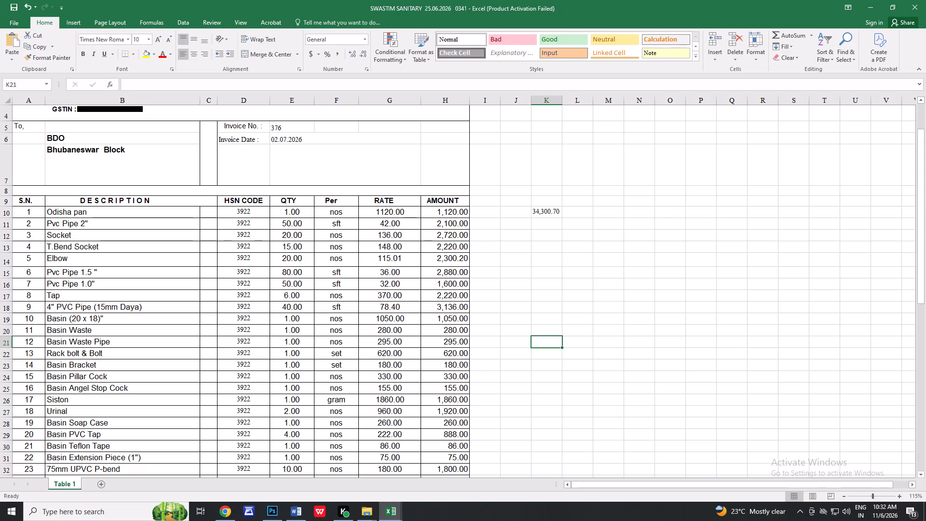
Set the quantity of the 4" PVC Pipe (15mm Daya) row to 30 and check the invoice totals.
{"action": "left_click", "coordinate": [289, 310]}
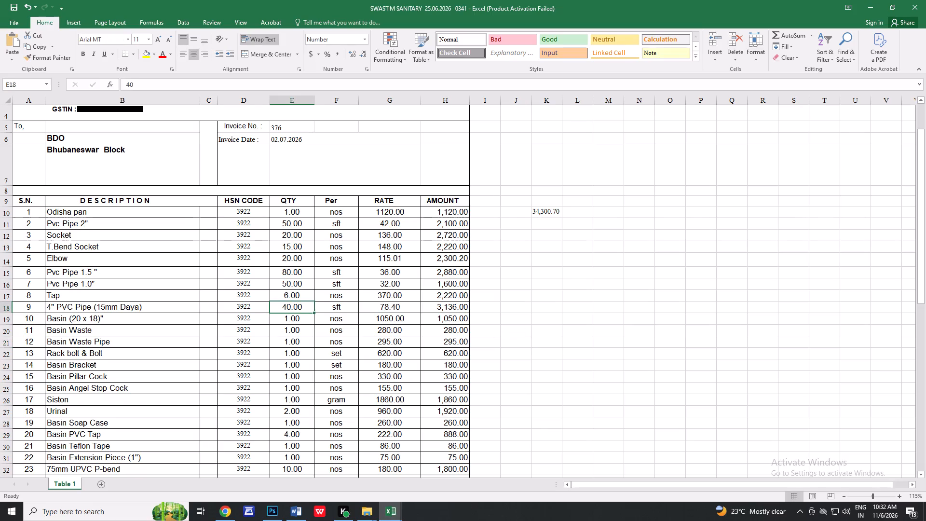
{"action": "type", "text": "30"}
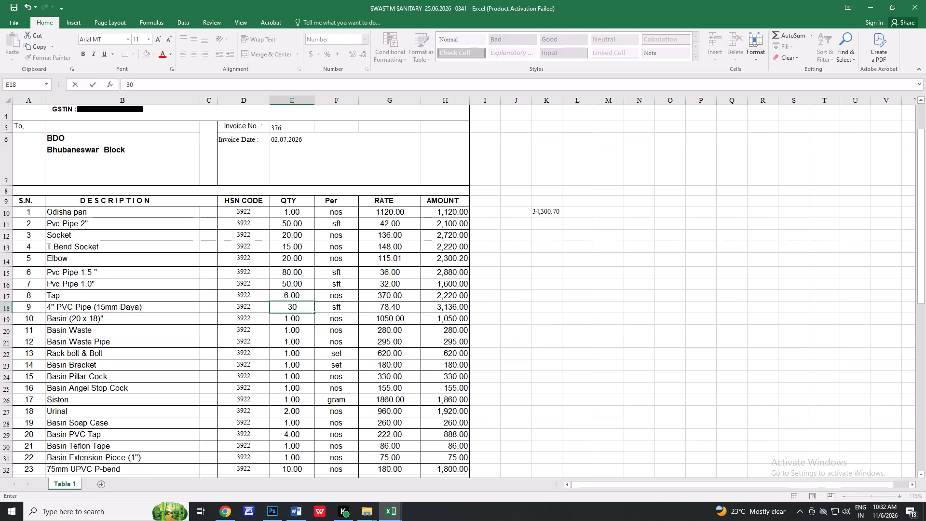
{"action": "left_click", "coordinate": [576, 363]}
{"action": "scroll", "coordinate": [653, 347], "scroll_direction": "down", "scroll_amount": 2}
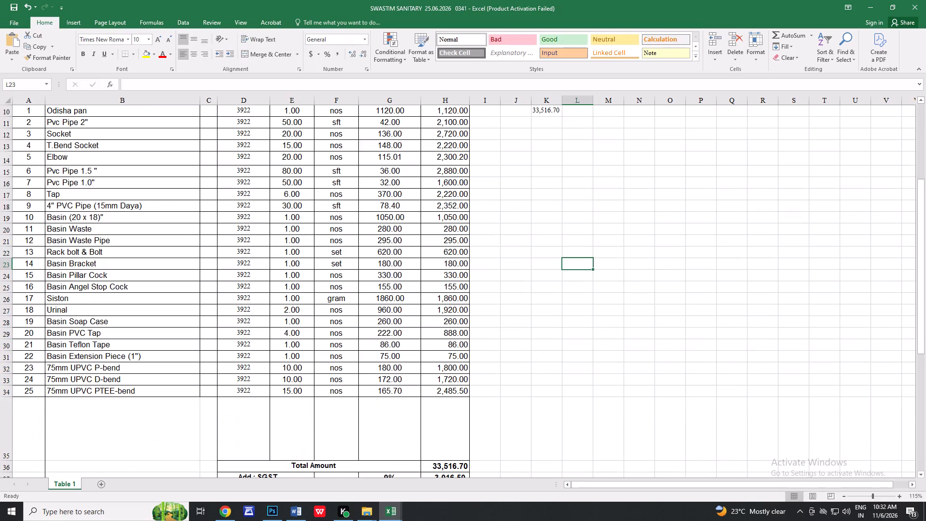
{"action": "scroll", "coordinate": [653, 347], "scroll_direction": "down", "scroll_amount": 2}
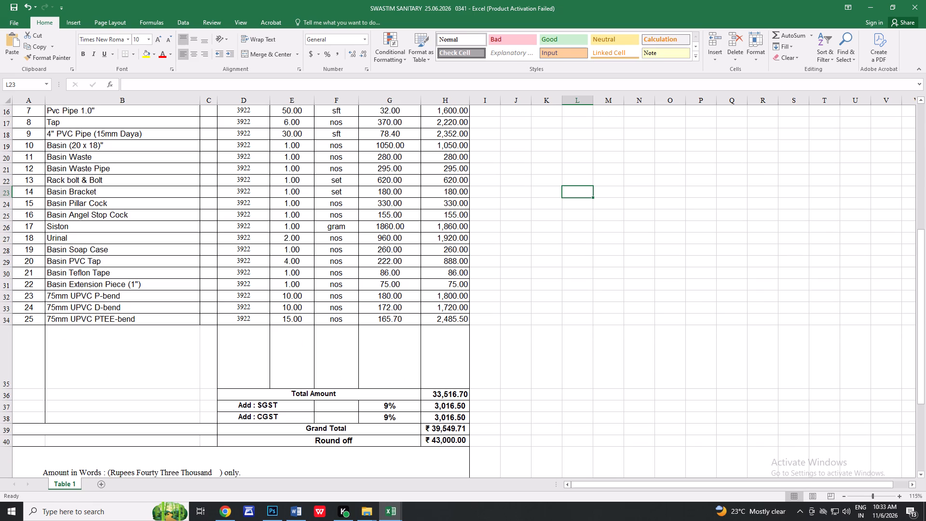
Set the quantity of the 4" PVC Pipe (15mm Daya) row to 10.
{"action": "scroll", "coordinate": [352, 227], "scroll_direction": "up", "scroll_amount": 1}
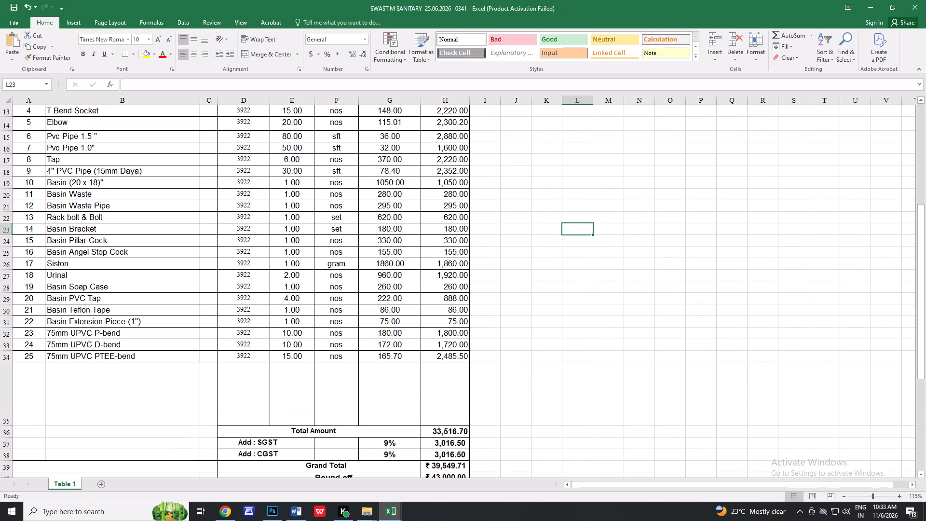
{"action": "scroll", "coordinate": [352, 228], "scroll_direction": "up", "scroll_amount": 1}
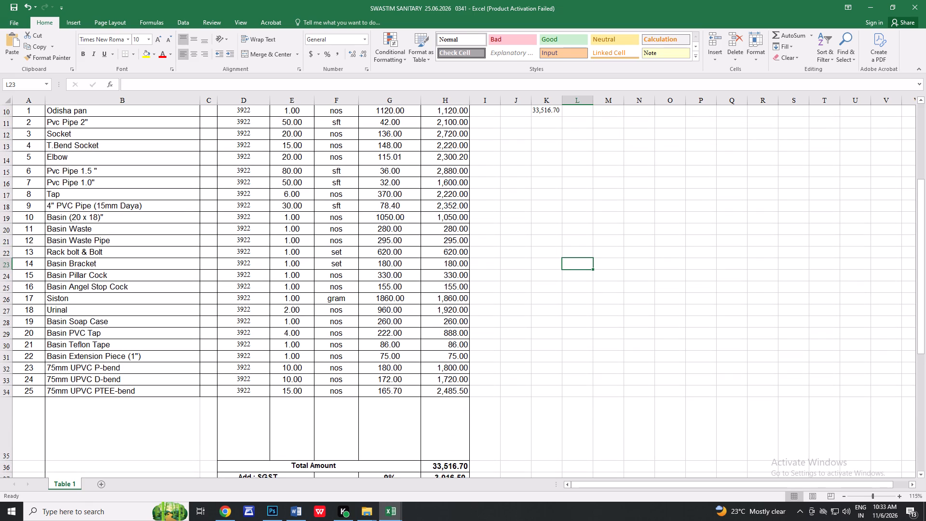
{"action": "left_click", "coordinate": [296, 208]}
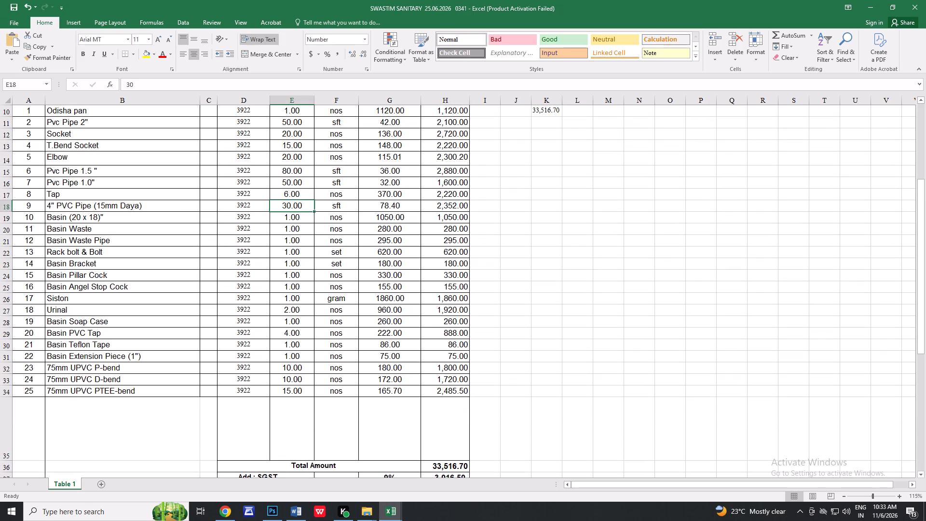
{"action": "type", "text": "10"}
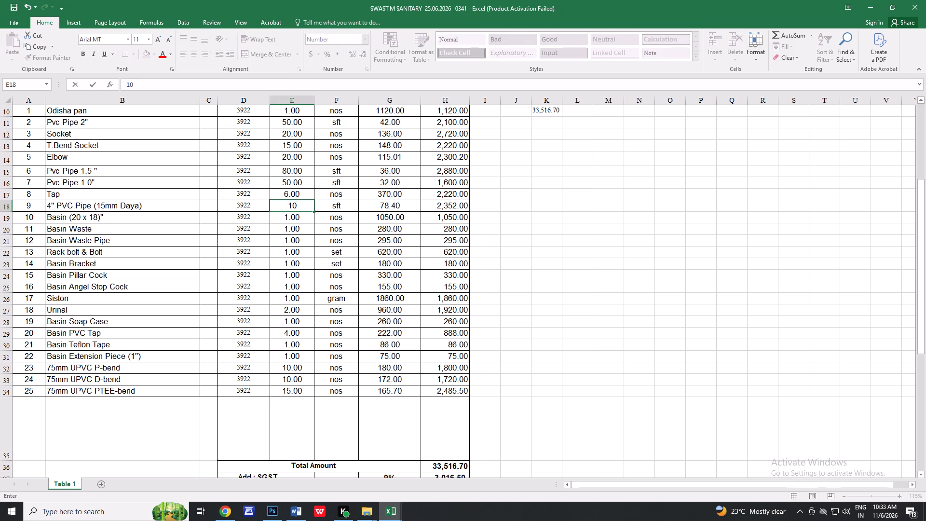
{"action": "left_click", "coordinate": [616, 245]}
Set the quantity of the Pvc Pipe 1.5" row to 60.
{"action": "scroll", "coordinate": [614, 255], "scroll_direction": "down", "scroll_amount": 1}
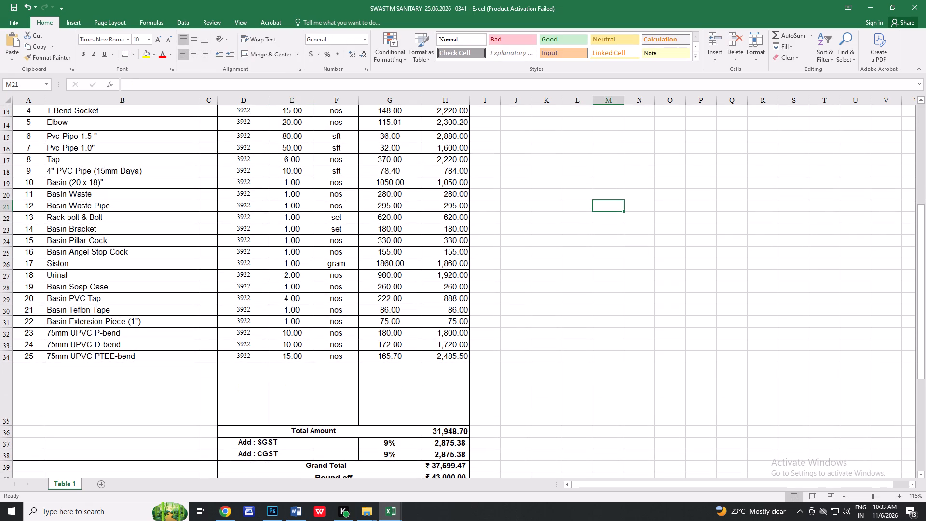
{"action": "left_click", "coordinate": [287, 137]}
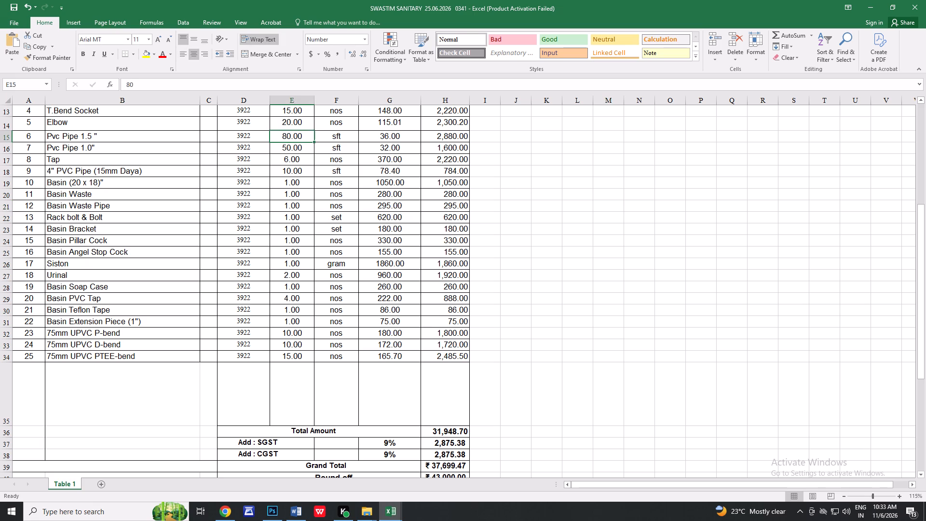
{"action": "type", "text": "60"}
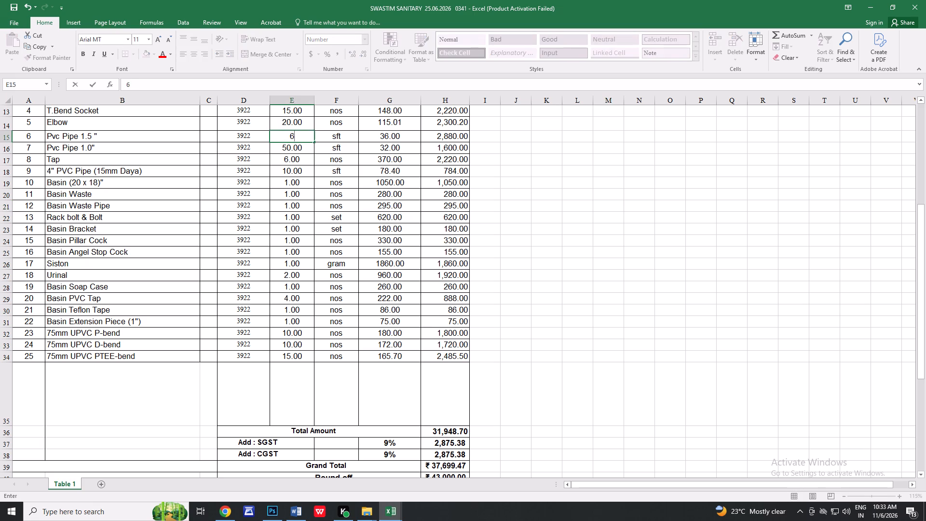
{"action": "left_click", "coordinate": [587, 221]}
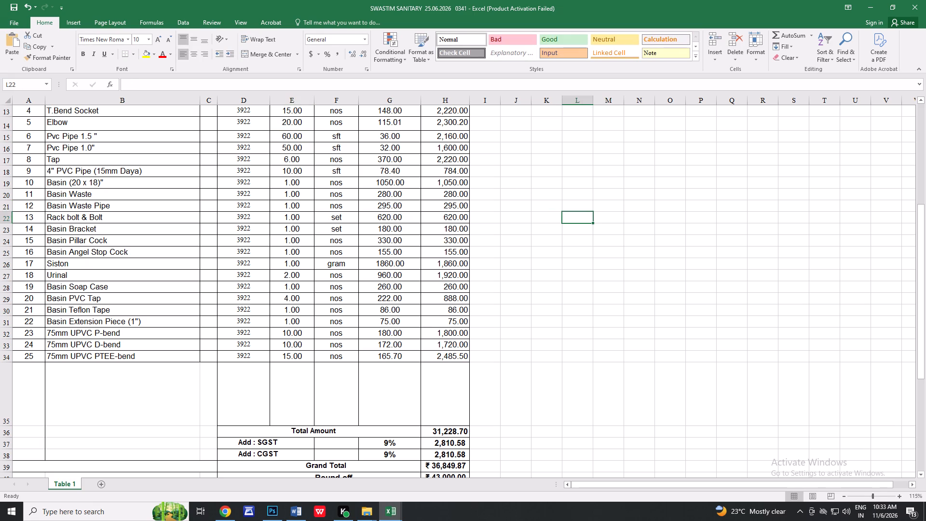
Set the quantity of the Pvc Pipe 1.0" row to 30.
{"action": "left_click", "coordinate": [295, 145]}
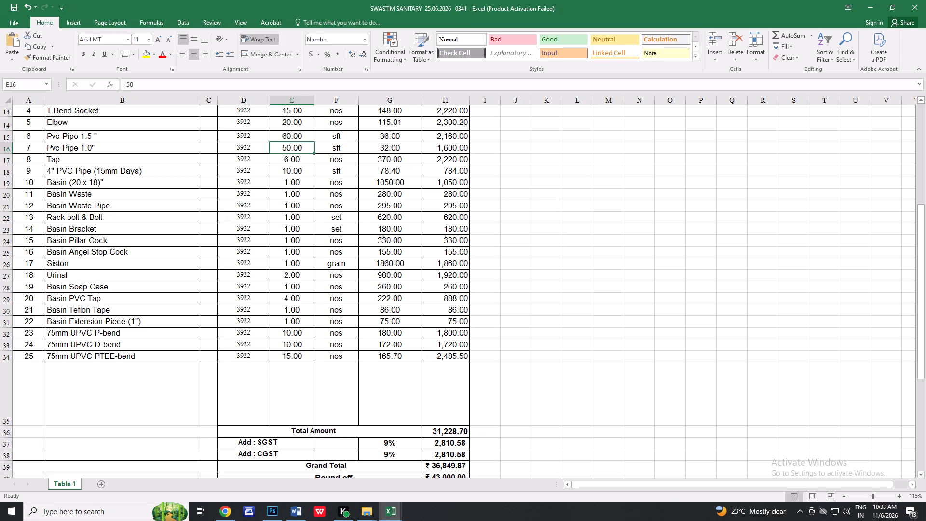
{"action": "type", "text": "30"}
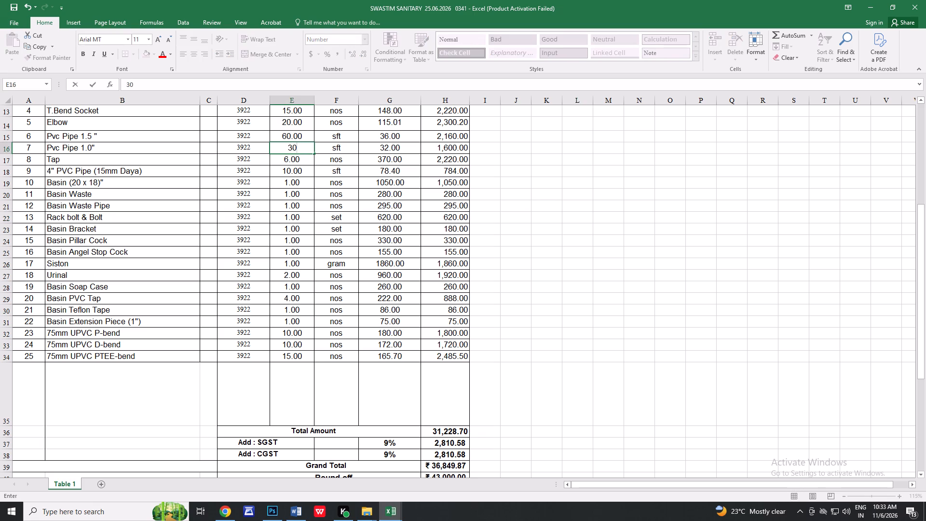
{"action": "left_click", "coordinate": [531, 264]}
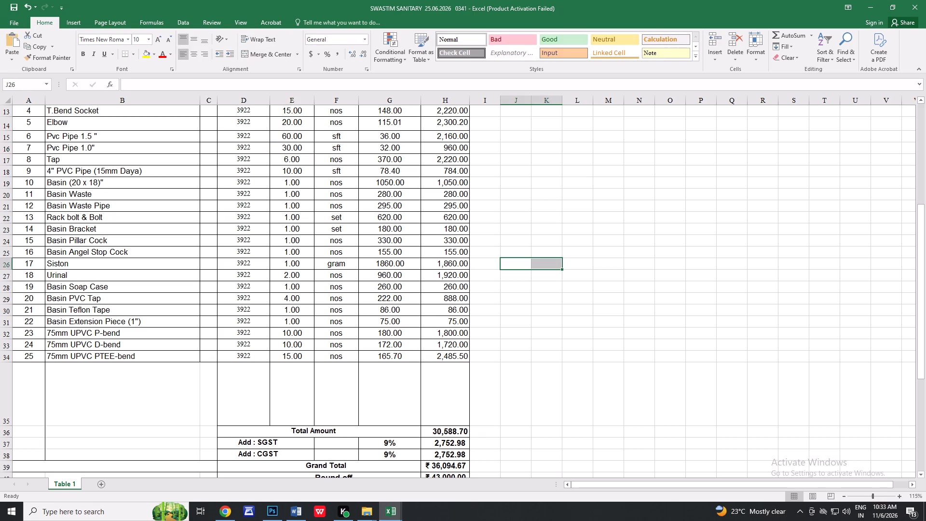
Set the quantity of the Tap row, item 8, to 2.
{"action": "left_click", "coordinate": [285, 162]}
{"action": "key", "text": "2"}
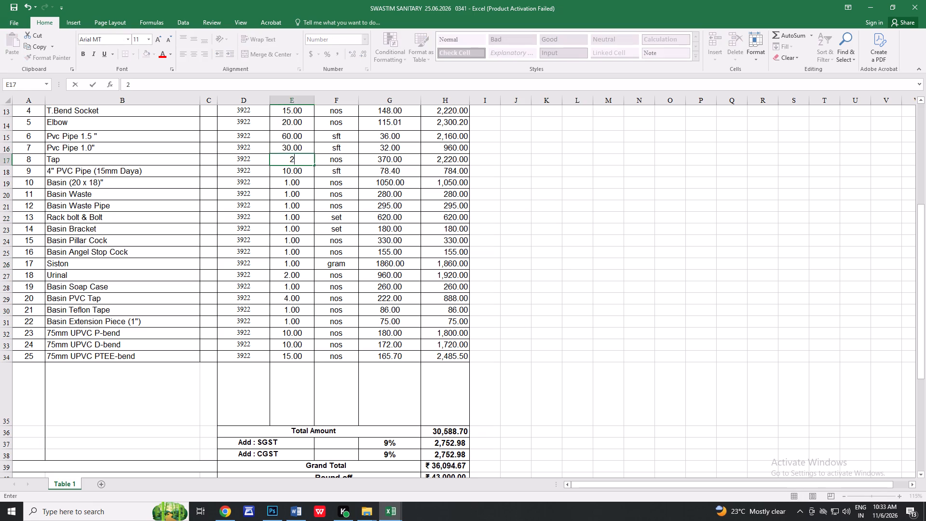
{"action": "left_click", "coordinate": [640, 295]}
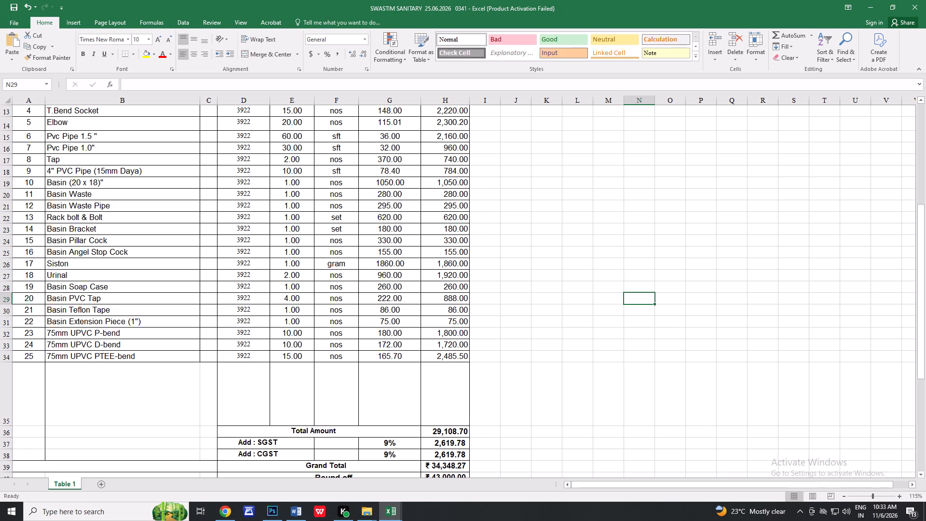
Set the quantity of the Tap row, item 8, to 3.
{"action": "left_click", "coordinate": [292, 163]}
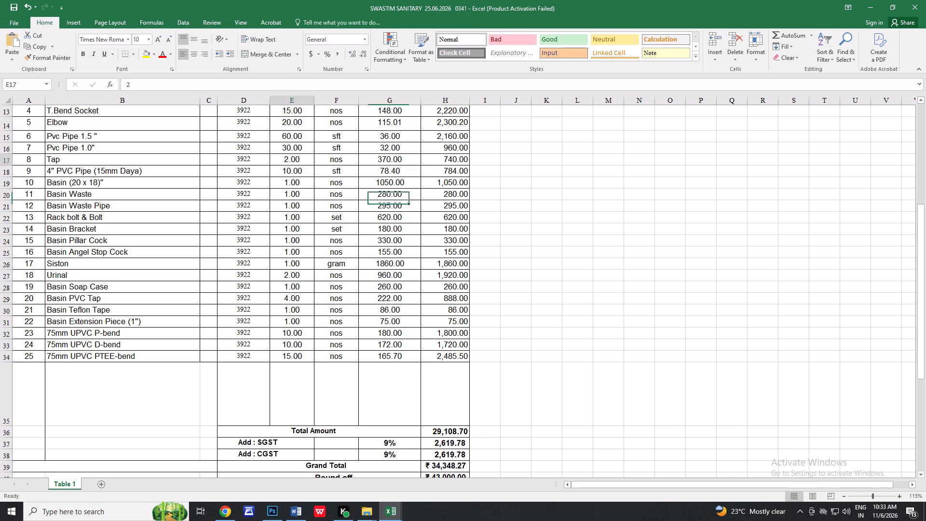
{"action": "key", "text": "3"}
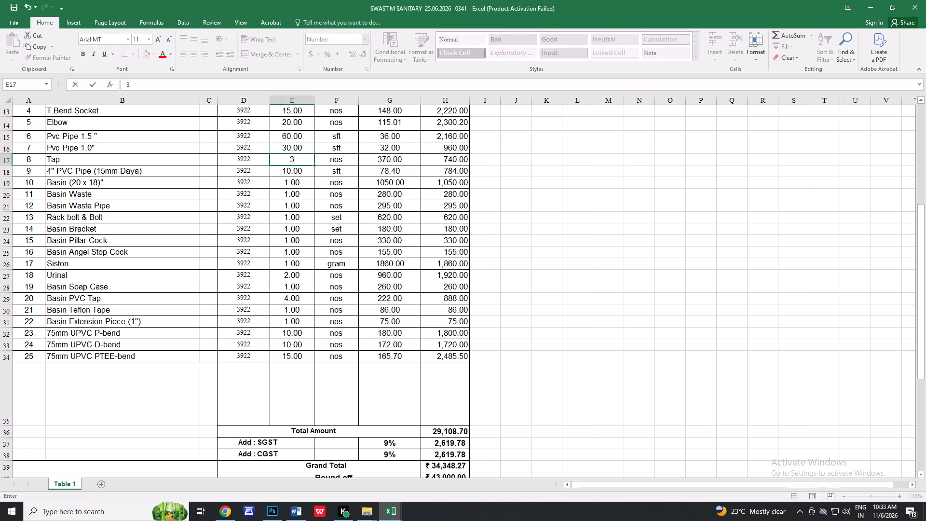
{"action": "left_click", "coordinate": [608, 247]}
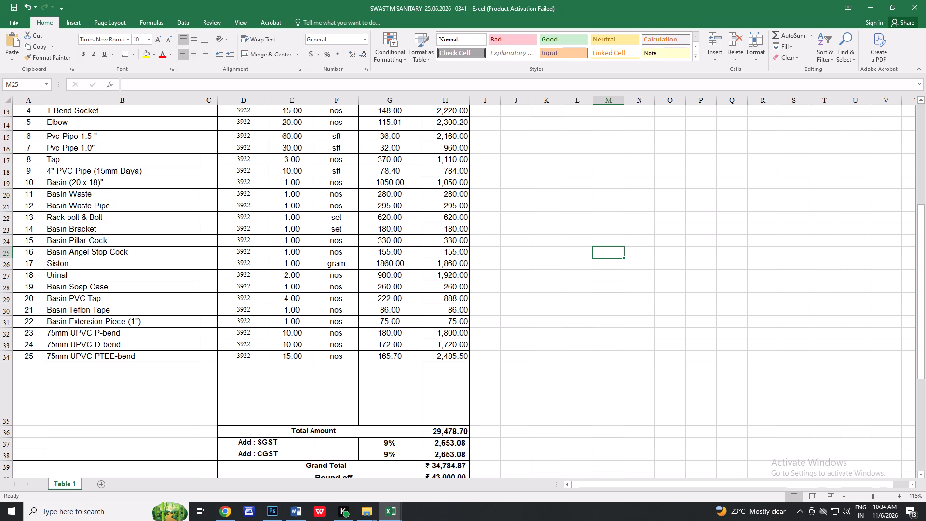
Set the rate of the Siston row, item 17, to 1560.
{"action": "left_click", "coordinate": [386, 265]}
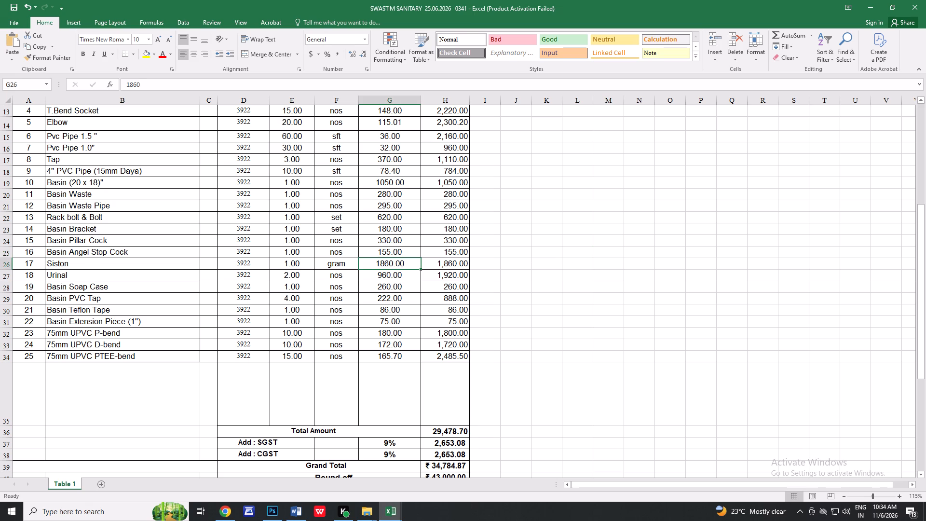
{"action": "type", "text": "1560"}
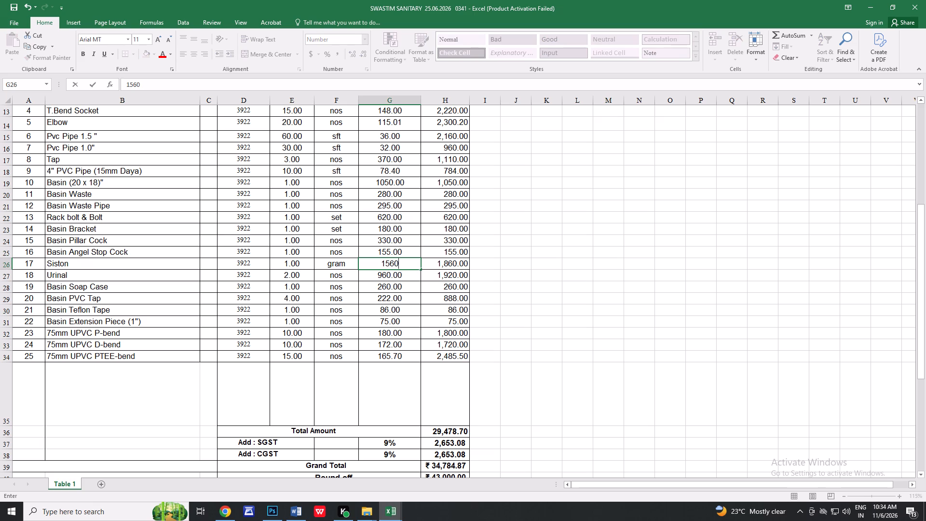
{"action": "left_click", "coordinate": [389, 183]}
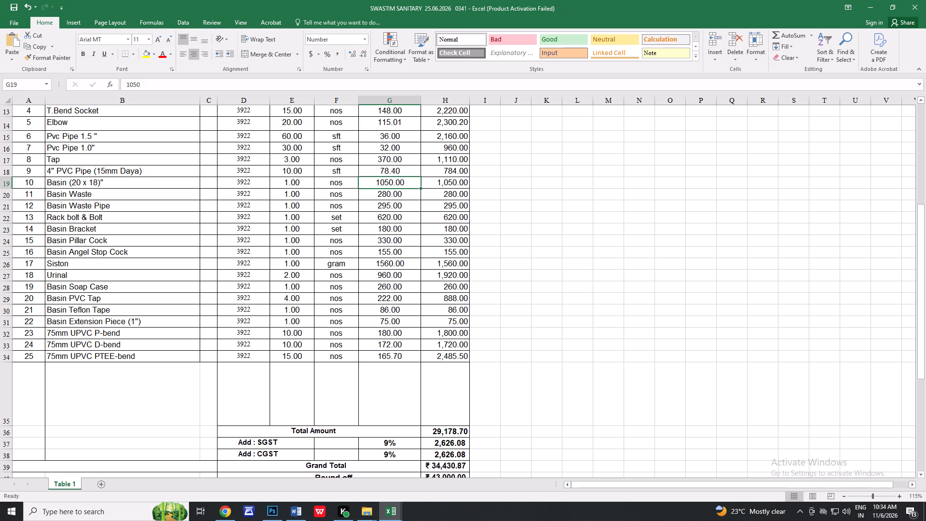
{"action": "left_click", "coordinate": [394, 186]}
Set the rate of the 4" PVC Pipe (15mm Daya) row to 139.
{"action": "left_click", "coordinate": [395, 171]}
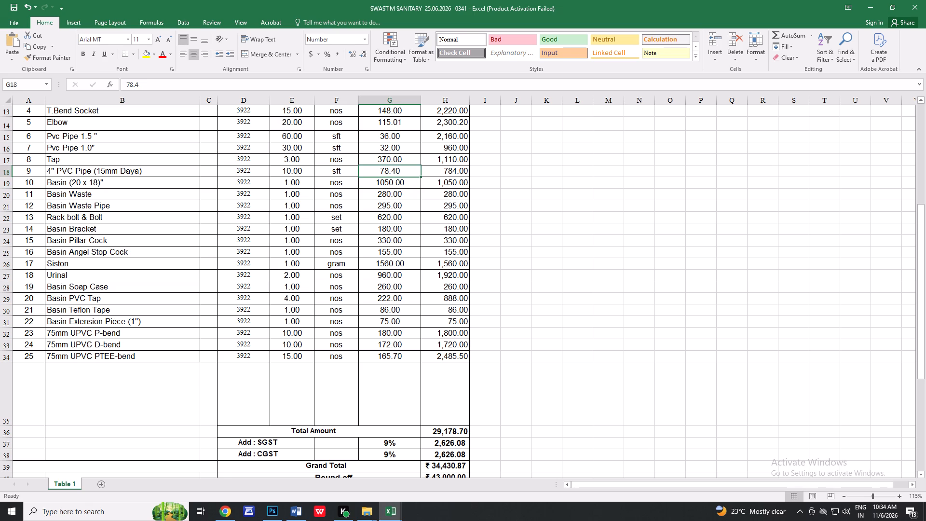
{"action": "type", "text": "13"}
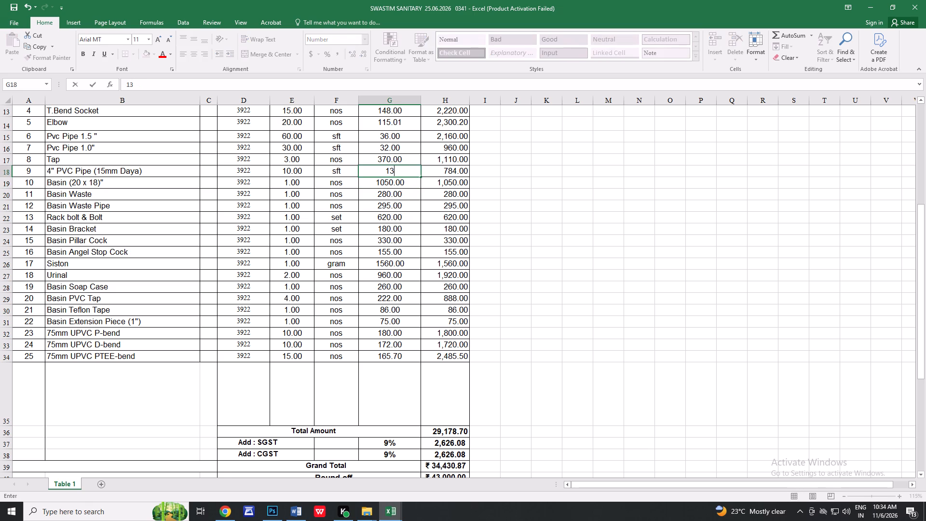
{"action": "left_click", "coordinate": [404, 201]}
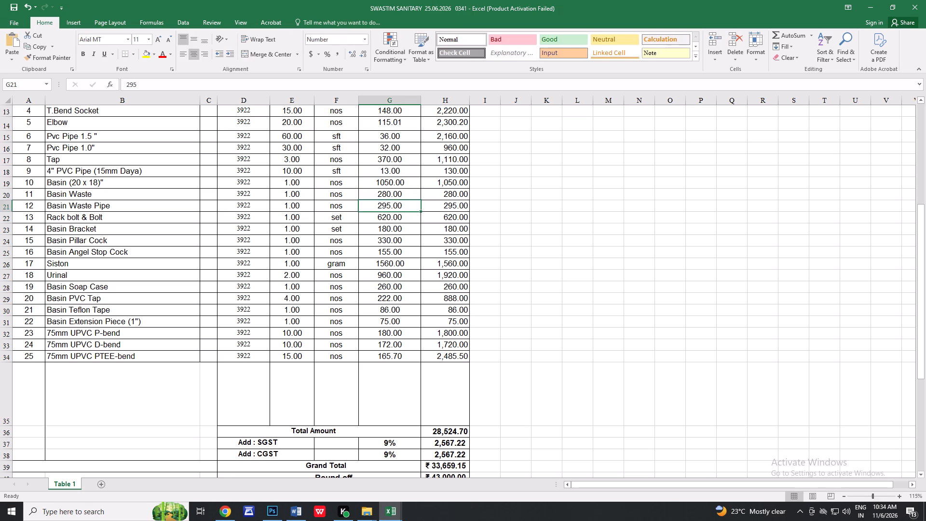
{"action": "key", "text": "ctrl+z"}
{"action": "type", "text": "139"}
{"action": "left_click", "coordinate": [583, 325]}
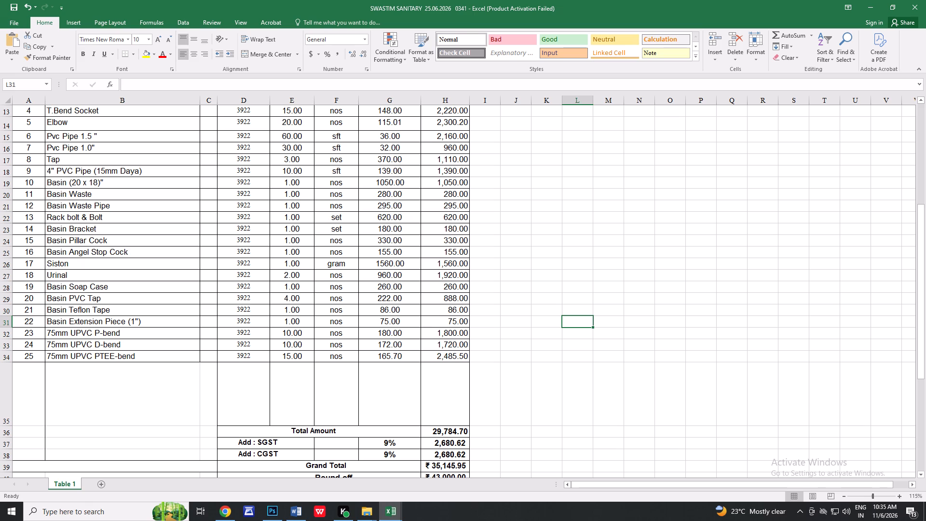
Set the quantity of the Pvc Pipe 1.5" row to 50.
{"action": "left_click", "coordinate": [297, 136]}
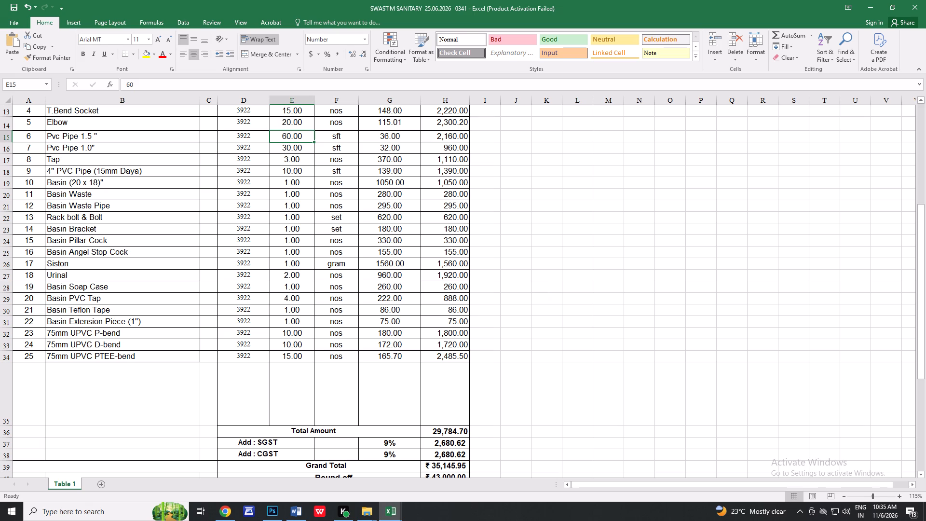
{"action": "type", "text": "50"}
{"action": "left_click", "coordinate": [321, 178]}
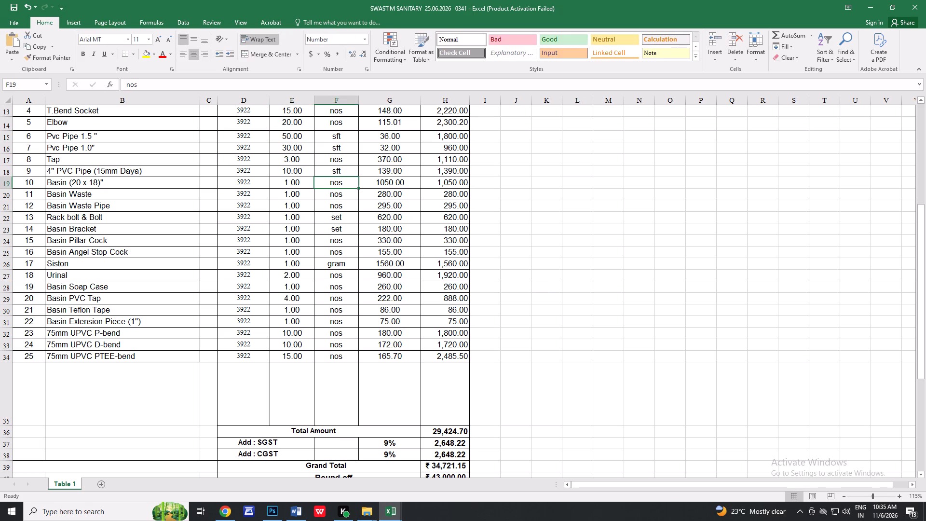
Review the invoice's item rows against the Total Amount, SGST, CGST, Grand Total and Round off lines.
{"action": "scroll", "coordinate": [327, 234], "scroll_direction": "up", "scroll_amount": 3}
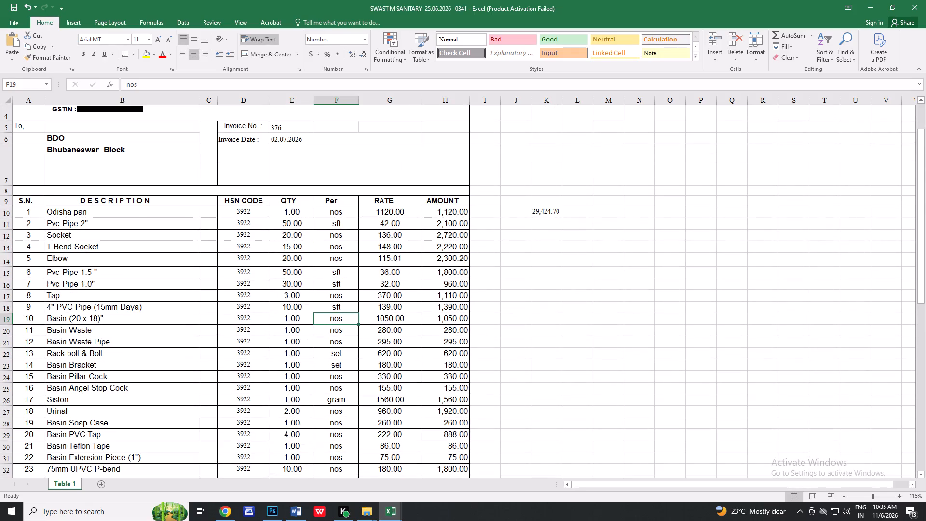
{"action": "scroll", "coordinate": [333, 232], "scroll_direction": "down", "scroll_amount": 2}
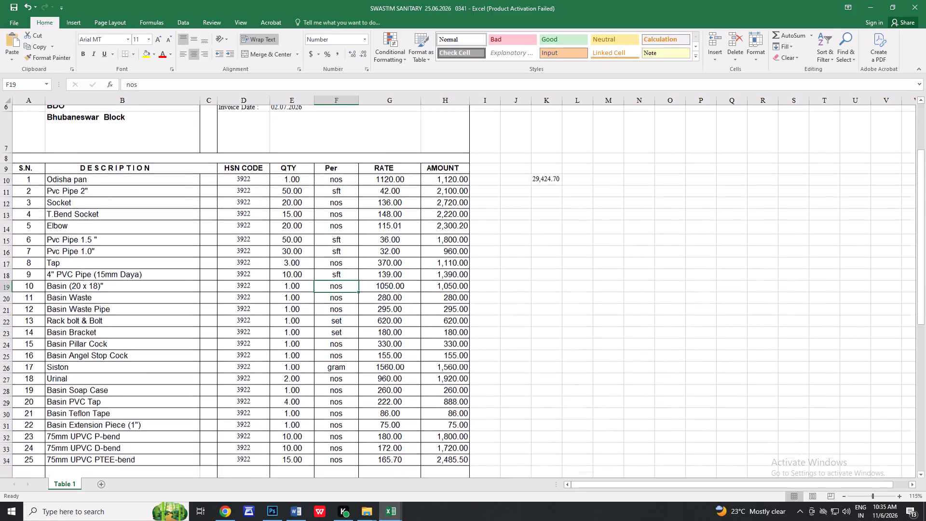
{"action": "scroll", "coordinate": [334, 233], "scroll_direction": "down", "scroll_amount": 4}
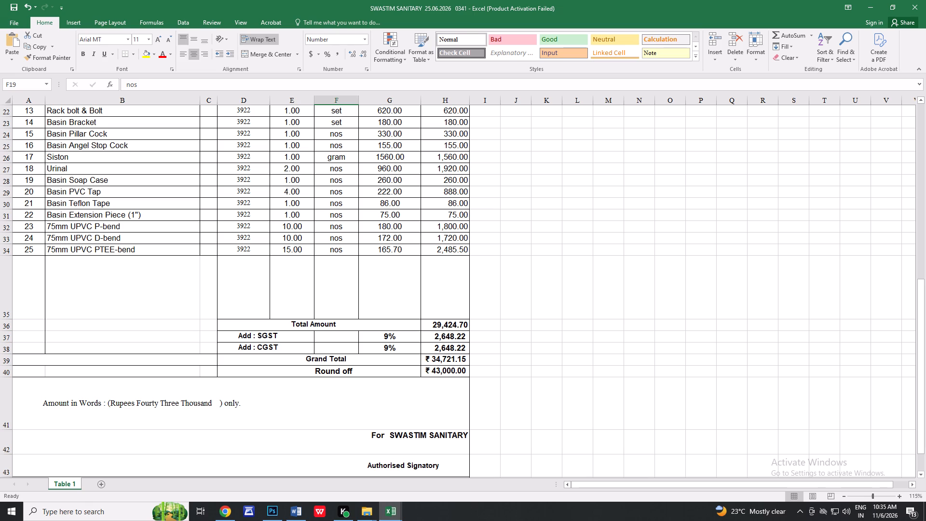
{"action": "scroll", "coordinate": [362, 300], "scroll_direction": "up", "scroll_amount": 2}
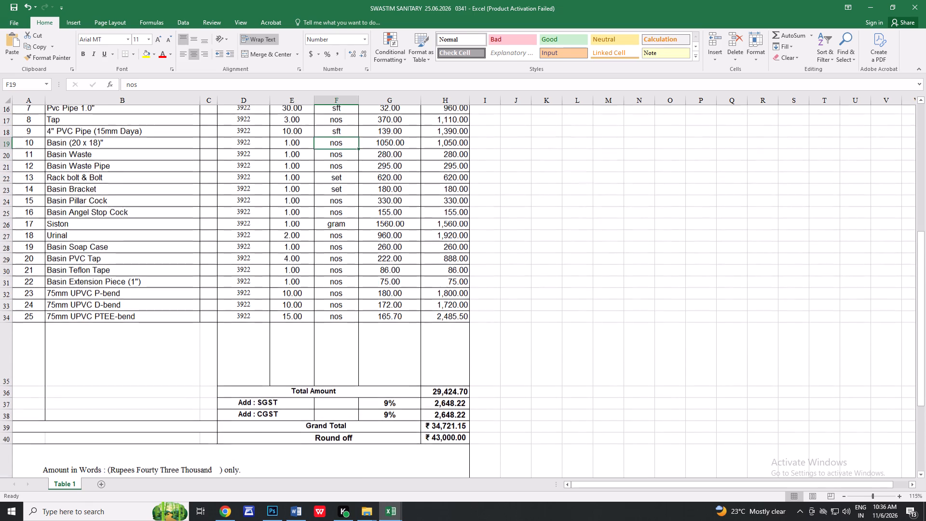
{"action": "scroll", "coordinate": [362, 300], "scroll_direction": "up", "scroll_amount": 1}
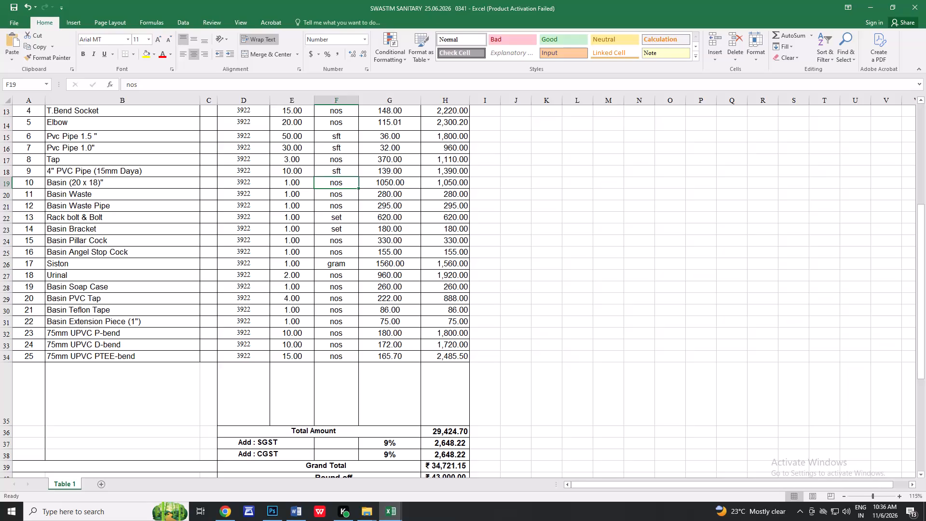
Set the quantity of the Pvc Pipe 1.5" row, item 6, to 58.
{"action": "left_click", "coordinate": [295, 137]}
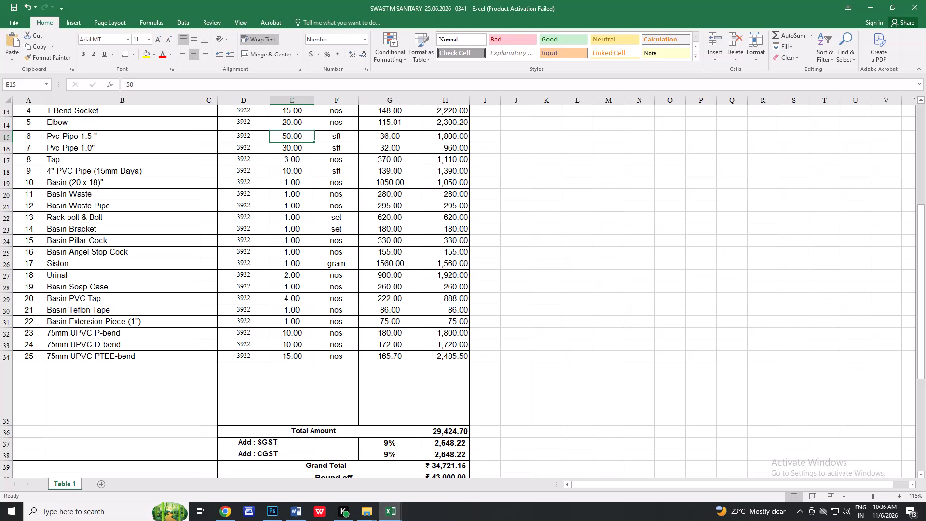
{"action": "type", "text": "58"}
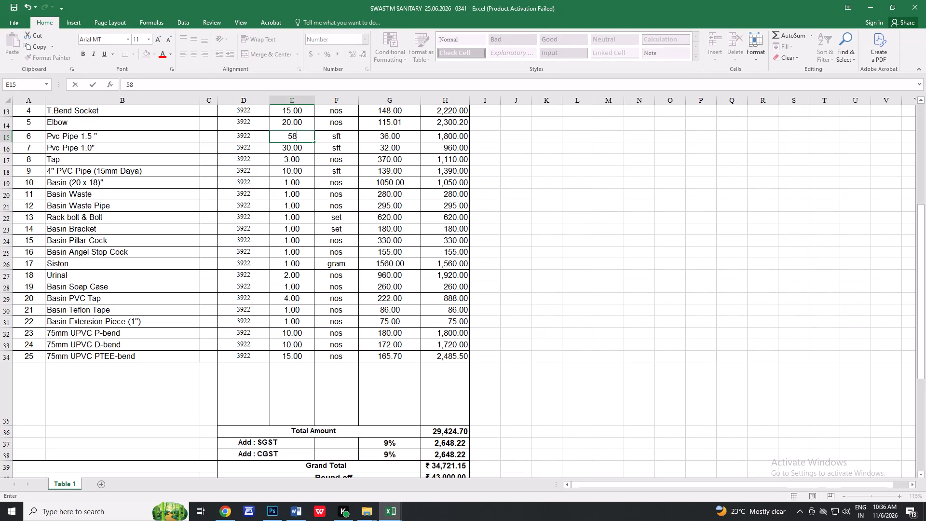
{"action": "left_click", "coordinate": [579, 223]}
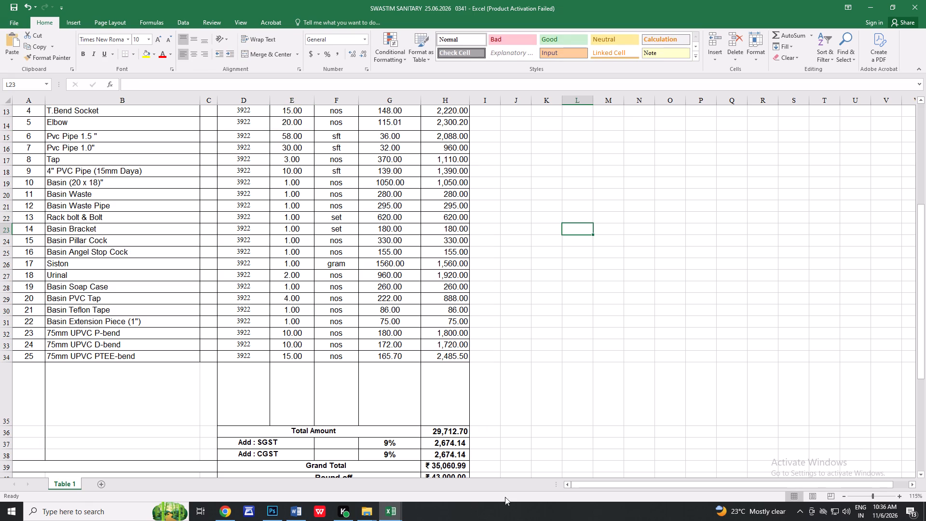
Set the quantity of the Pvc Pipe 1.5" row, item 6, to 68.
{"action": "left_click", "coordinate": [290, 141]}
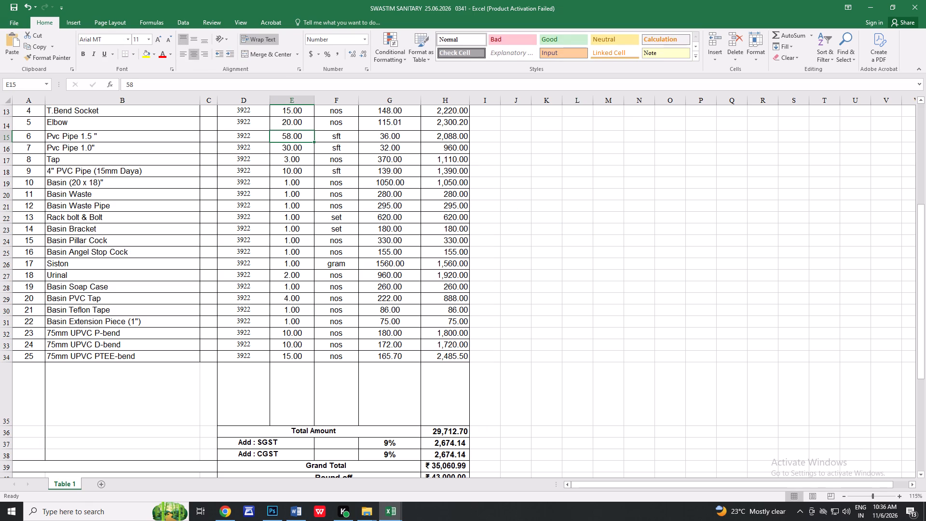
{"action": "type", "text": "68"}
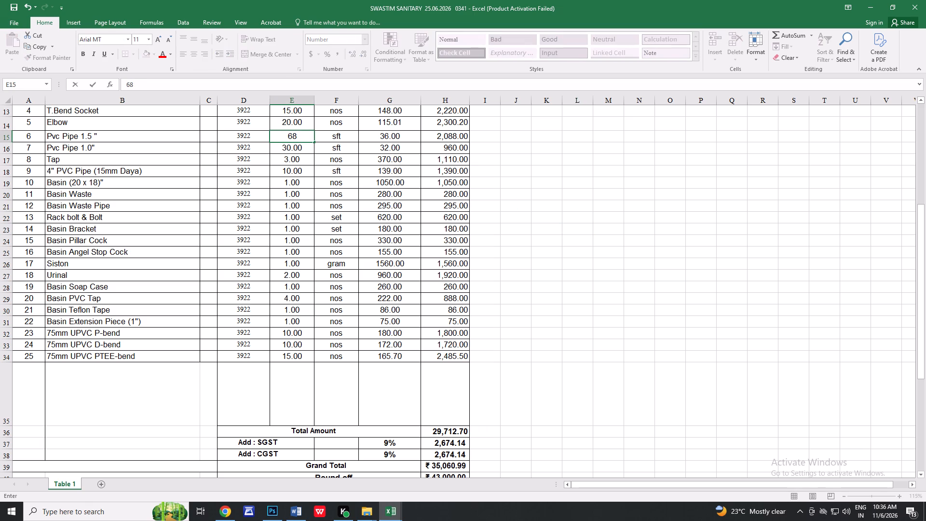
{"action": "left_click", "coordinate": [597, 276]}
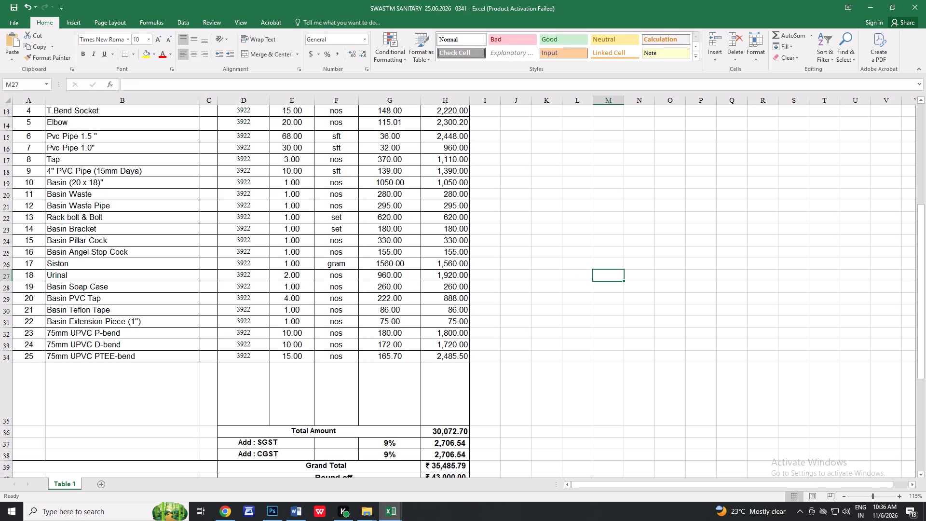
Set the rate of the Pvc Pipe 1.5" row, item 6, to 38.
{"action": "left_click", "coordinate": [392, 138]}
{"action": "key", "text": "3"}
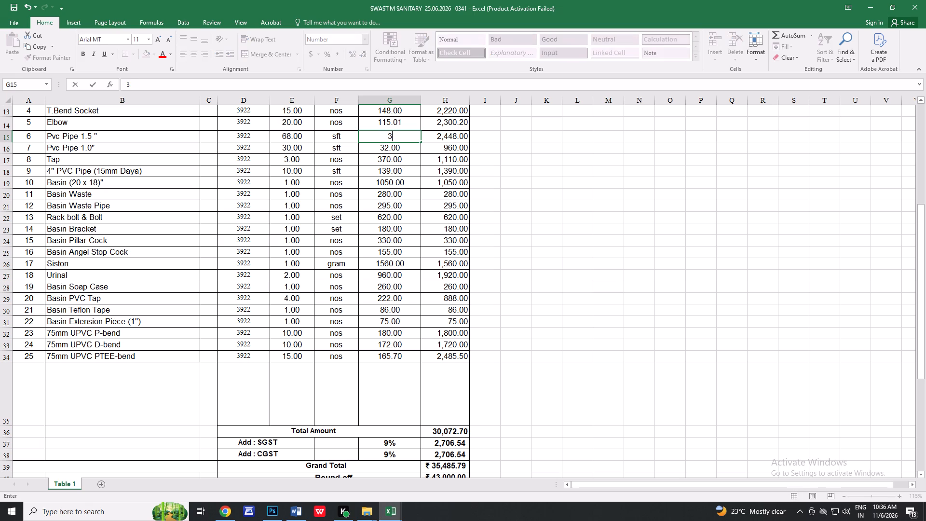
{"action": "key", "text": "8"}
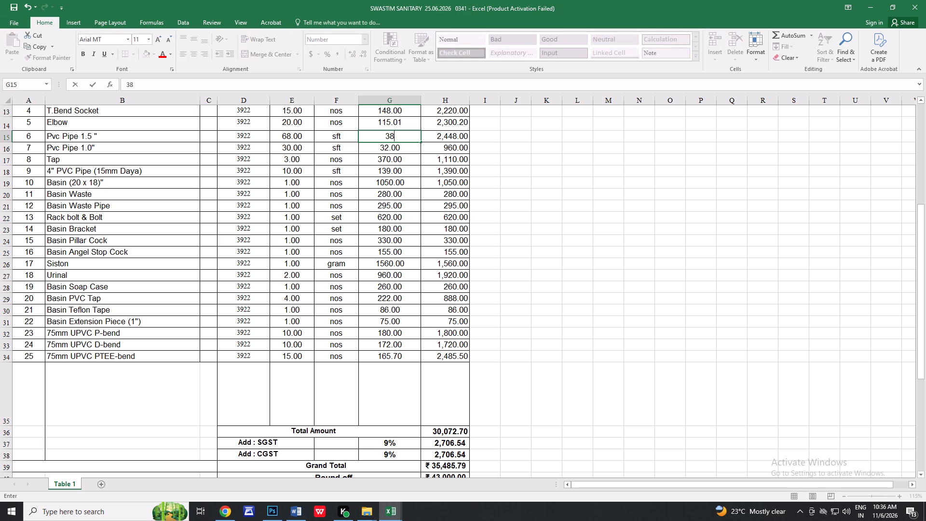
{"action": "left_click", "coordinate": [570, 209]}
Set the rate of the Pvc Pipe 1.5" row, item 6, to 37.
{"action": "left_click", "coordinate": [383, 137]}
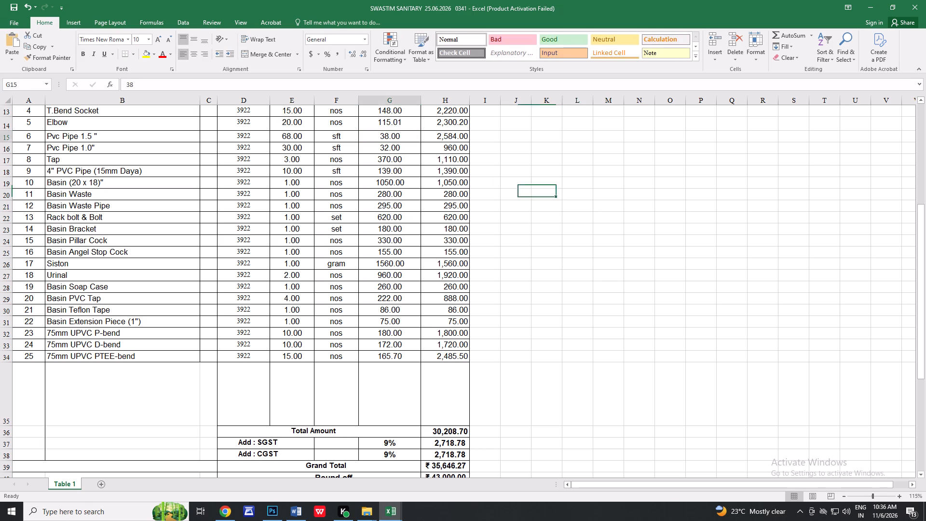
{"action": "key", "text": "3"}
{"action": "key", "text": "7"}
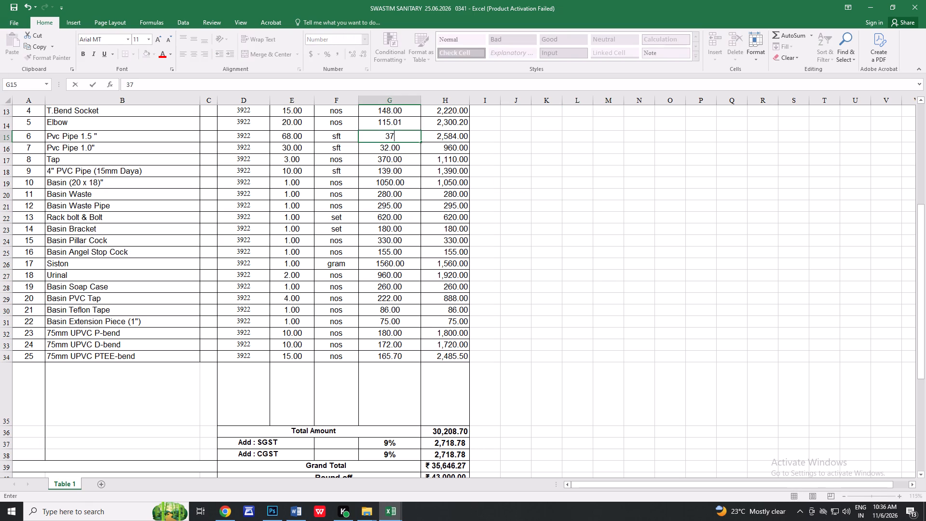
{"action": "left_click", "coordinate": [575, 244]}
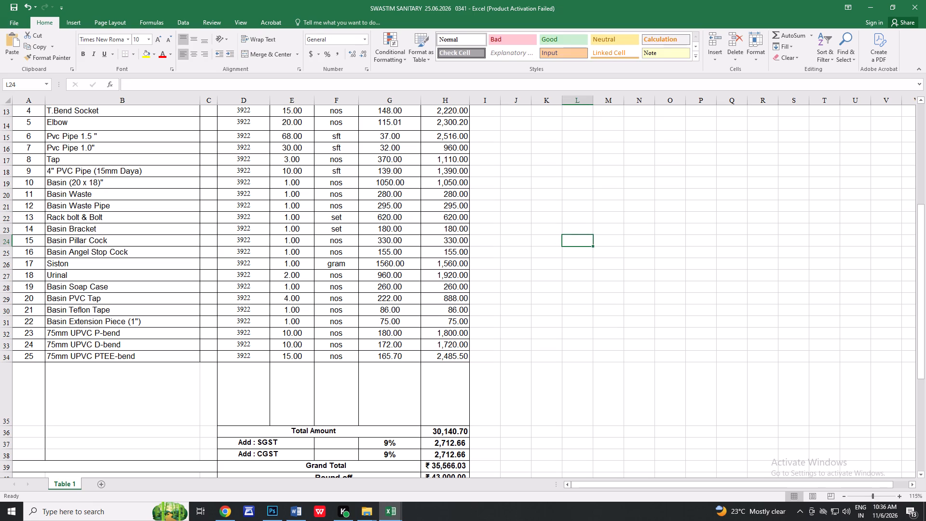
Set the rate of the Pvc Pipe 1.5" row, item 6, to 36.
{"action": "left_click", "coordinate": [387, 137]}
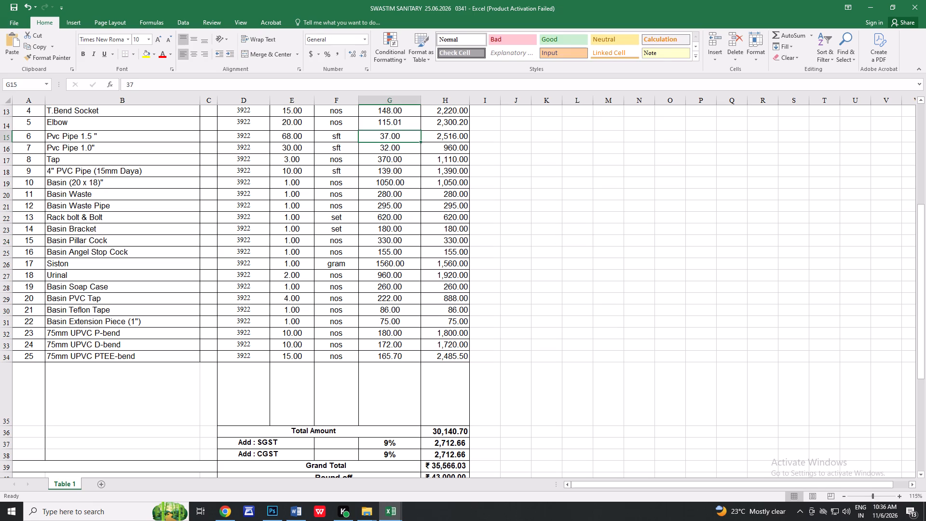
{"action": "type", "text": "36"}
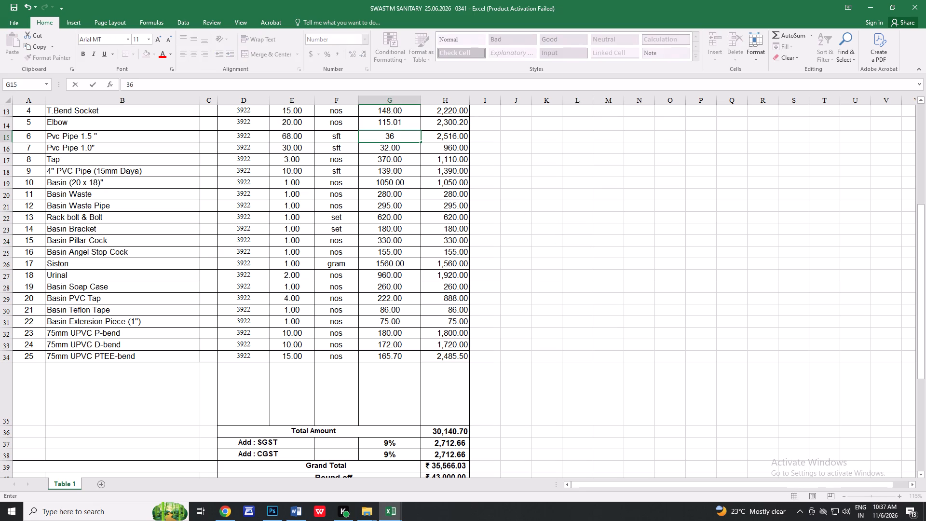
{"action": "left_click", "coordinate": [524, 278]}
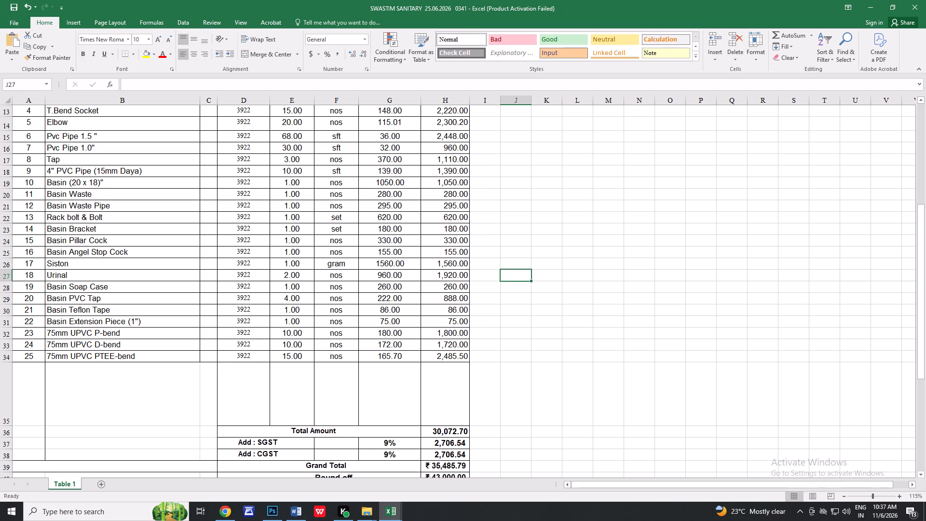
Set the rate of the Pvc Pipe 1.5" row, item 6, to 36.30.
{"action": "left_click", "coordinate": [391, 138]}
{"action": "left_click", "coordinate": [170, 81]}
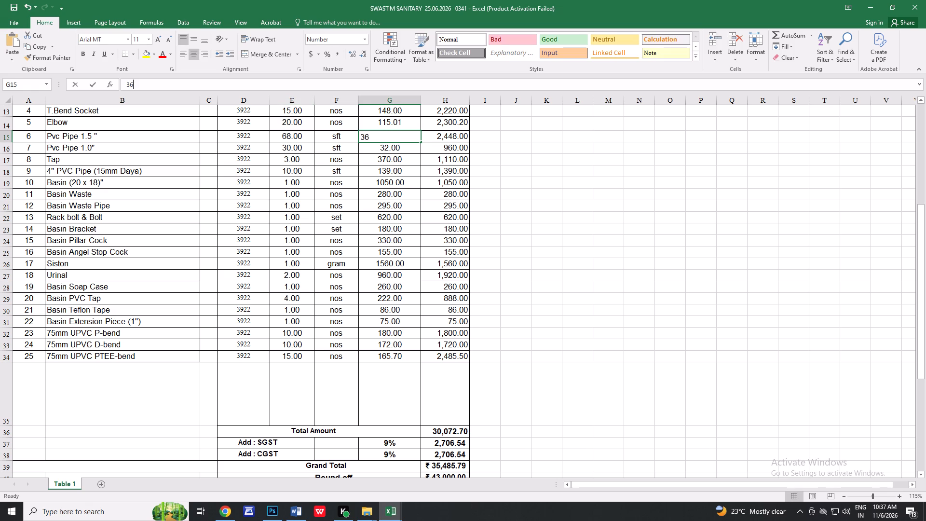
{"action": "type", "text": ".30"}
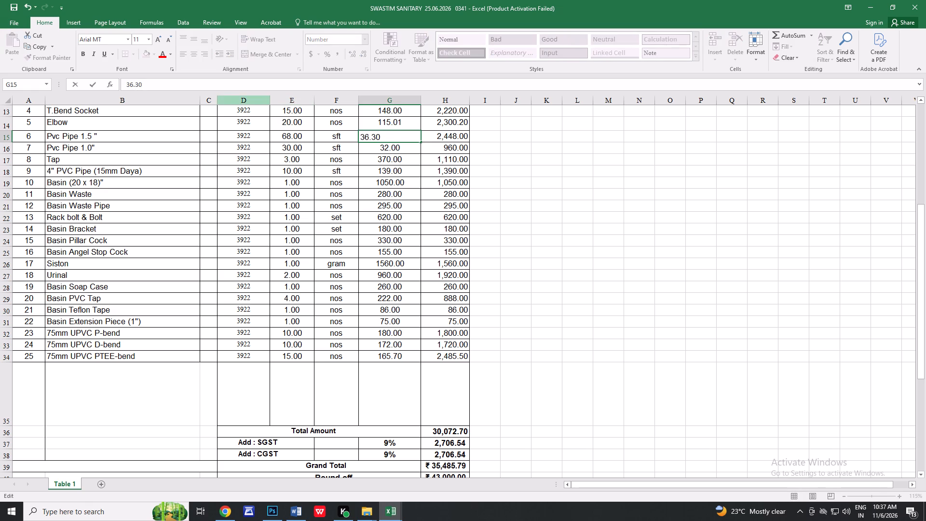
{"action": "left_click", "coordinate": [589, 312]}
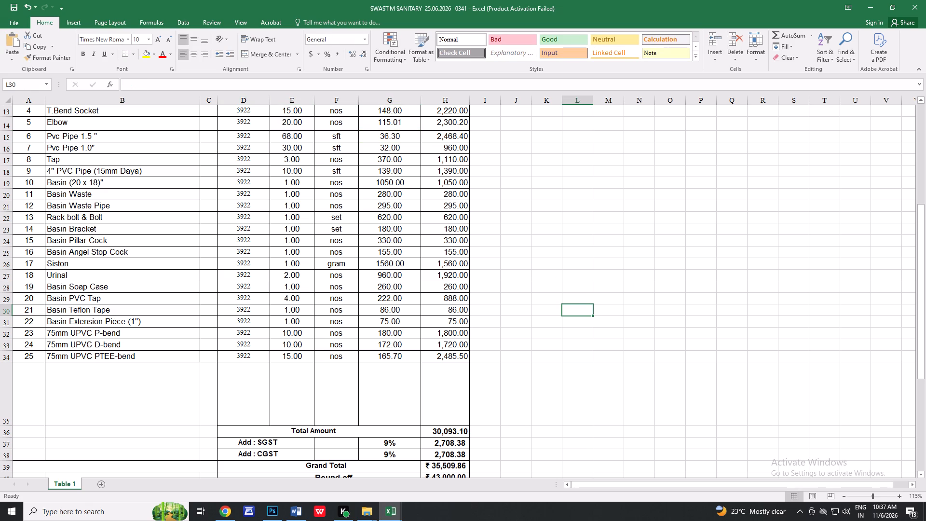
Set the rate of the Pvc Pipe 1.5" row, item 6, to 36.32.
{"action": "left_click", "coordinate": [392, 137]}
{"action": "left_click", "coordinate": [194, 83]}
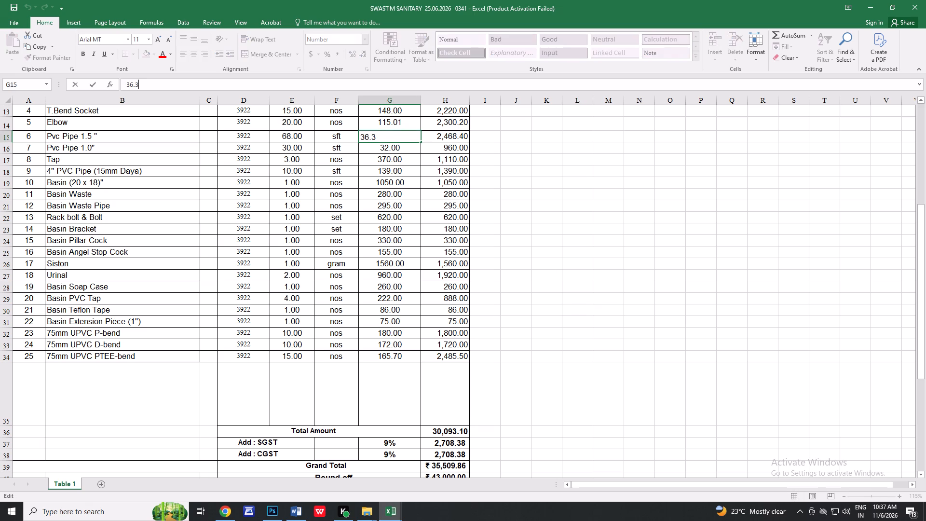
{"action": "key", "text": "2"}
{"action": "left_click", "coordinate": [566, 370]}
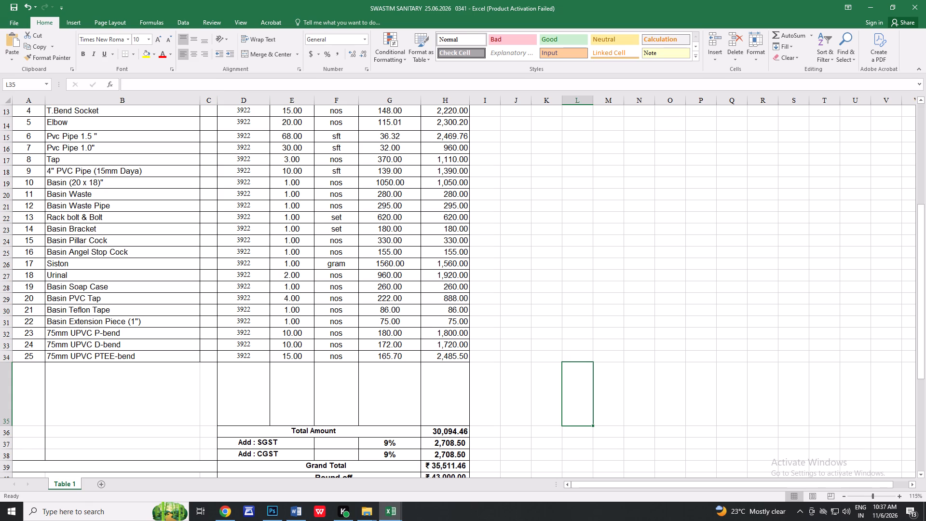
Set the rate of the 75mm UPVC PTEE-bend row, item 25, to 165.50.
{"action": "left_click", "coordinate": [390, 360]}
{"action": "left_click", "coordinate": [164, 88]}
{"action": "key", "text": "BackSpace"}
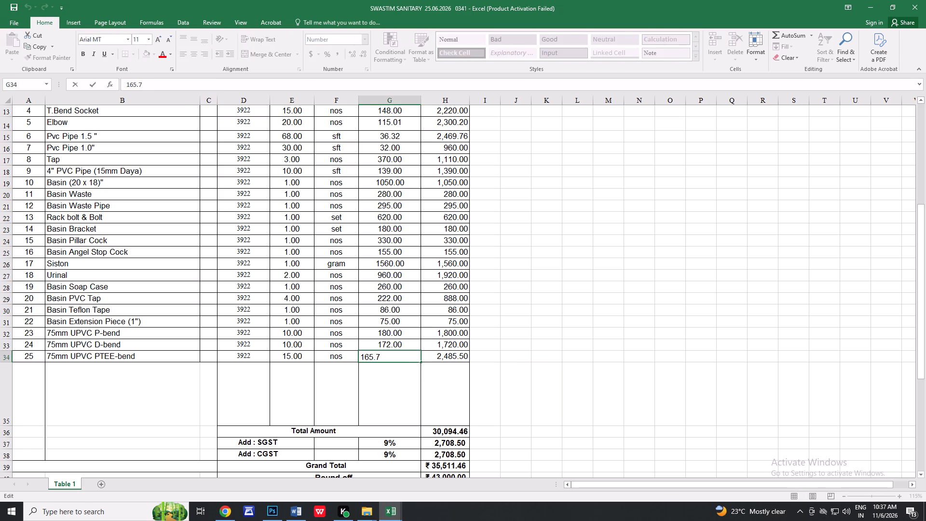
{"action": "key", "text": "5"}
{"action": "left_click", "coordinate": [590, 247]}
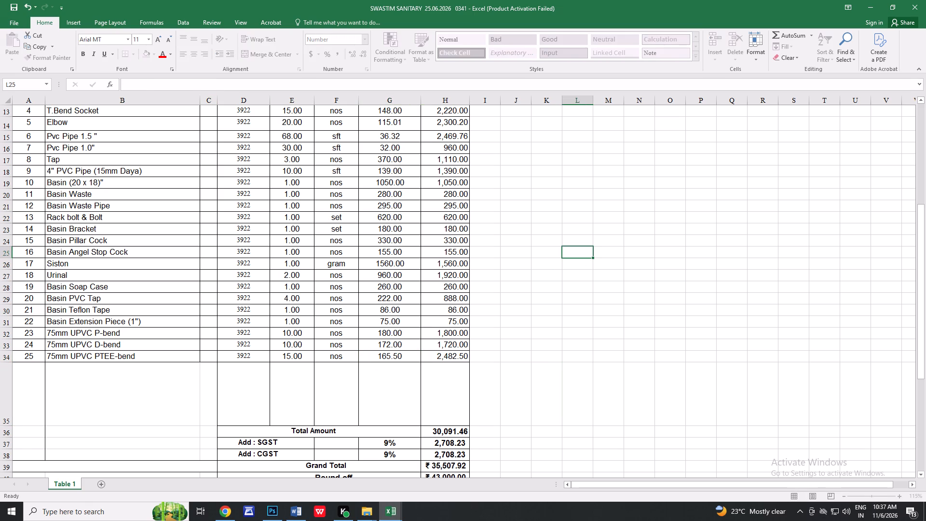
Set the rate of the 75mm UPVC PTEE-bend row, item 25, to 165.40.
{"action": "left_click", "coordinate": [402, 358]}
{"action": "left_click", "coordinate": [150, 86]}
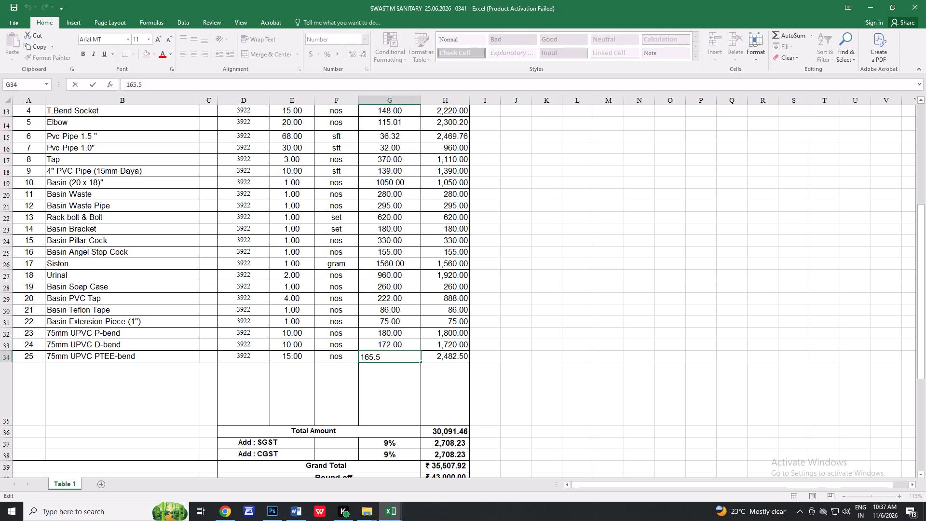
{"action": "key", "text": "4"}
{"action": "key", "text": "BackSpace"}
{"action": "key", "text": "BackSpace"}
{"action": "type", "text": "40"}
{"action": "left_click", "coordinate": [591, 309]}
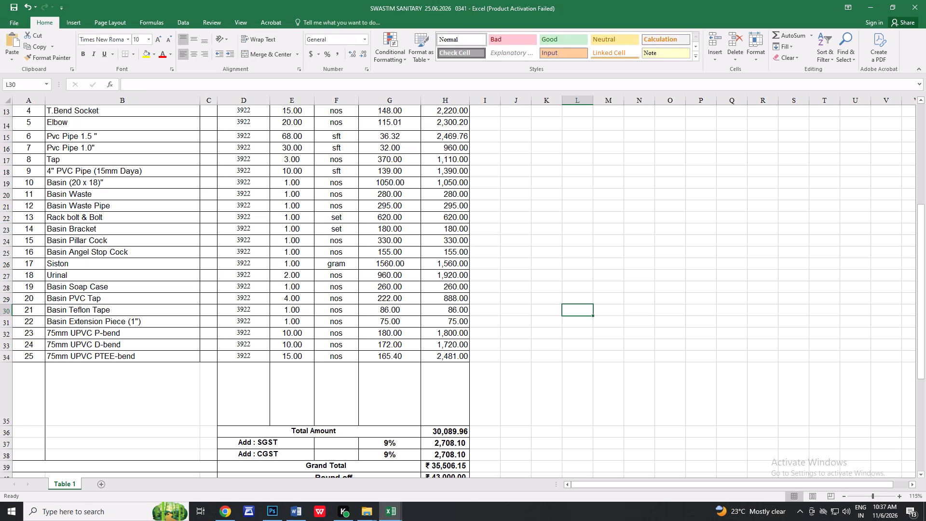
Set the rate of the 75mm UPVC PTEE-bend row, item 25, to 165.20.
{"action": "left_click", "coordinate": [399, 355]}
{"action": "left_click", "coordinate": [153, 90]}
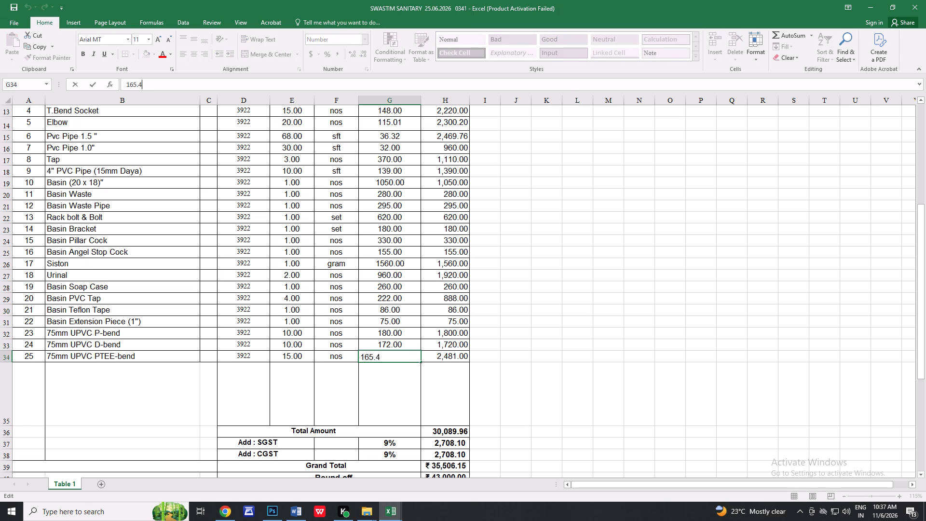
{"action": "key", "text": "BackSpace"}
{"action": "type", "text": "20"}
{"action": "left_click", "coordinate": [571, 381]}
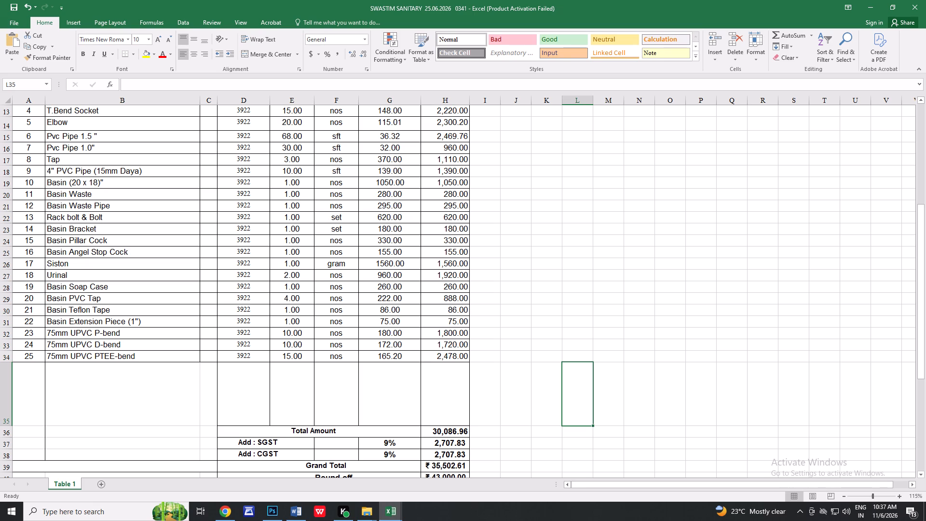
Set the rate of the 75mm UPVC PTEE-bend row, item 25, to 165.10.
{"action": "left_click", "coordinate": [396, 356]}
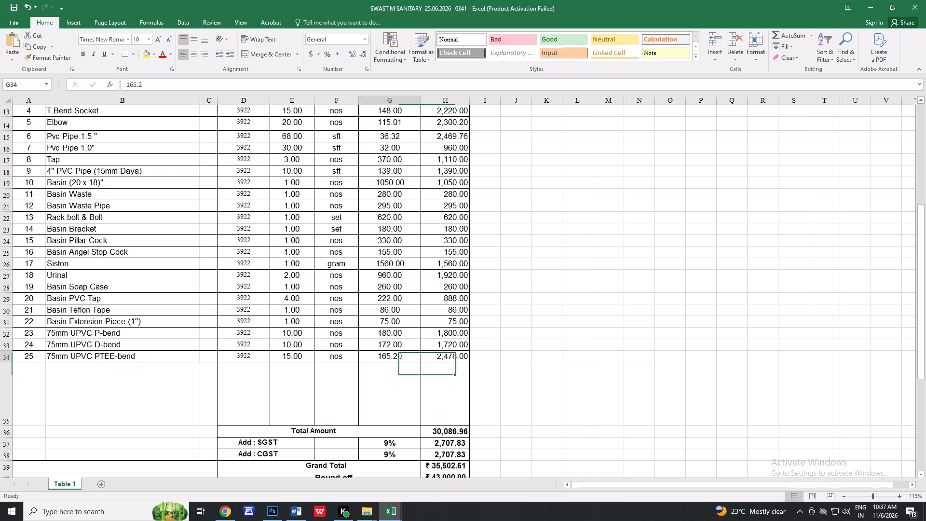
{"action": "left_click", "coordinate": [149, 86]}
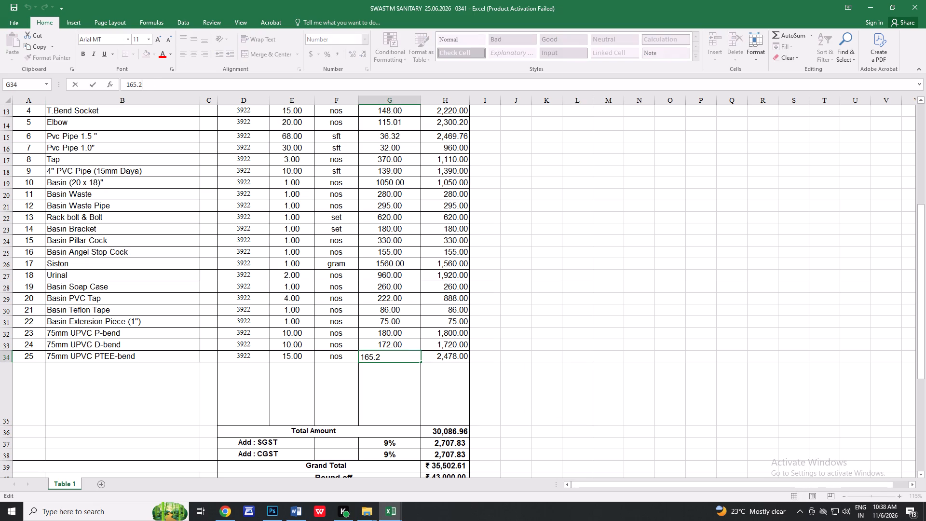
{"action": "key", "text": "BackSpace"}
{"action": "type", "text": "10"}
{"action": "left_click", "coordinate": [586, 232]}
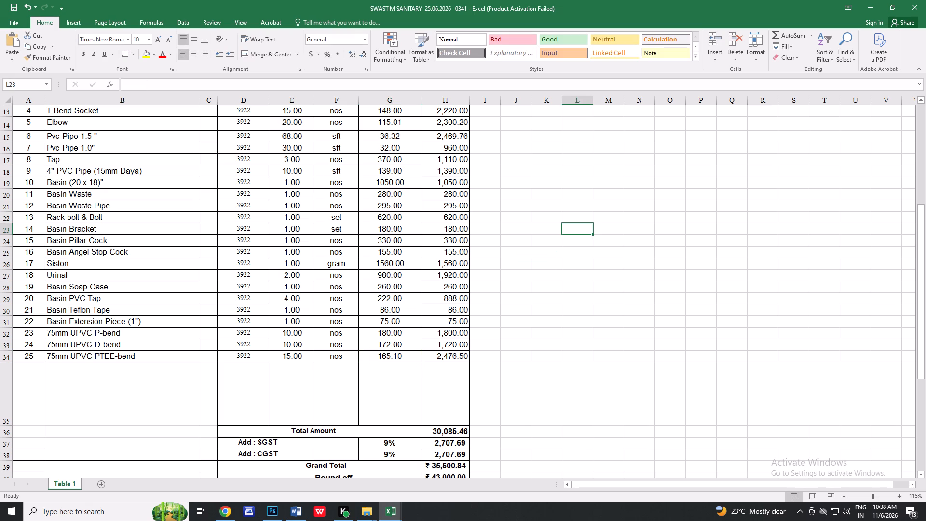
Set the rate of the 75mm UPVC PTEE-bend row, item 25, to 165.05.
{"action": "left_click", "coordinate": [401, 359]}
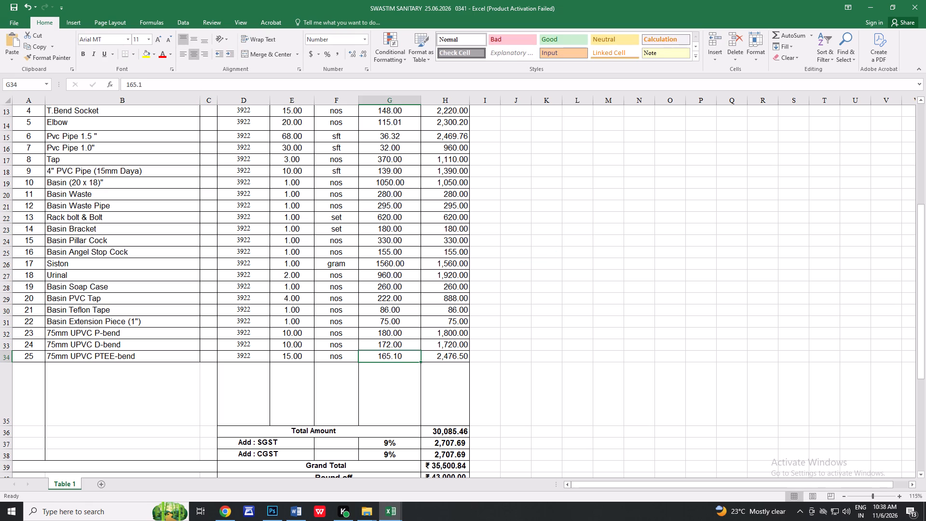
{"action": "left_click", "coordinate": [151, 87]}
{"action": "key", "text": "BackSpace"}
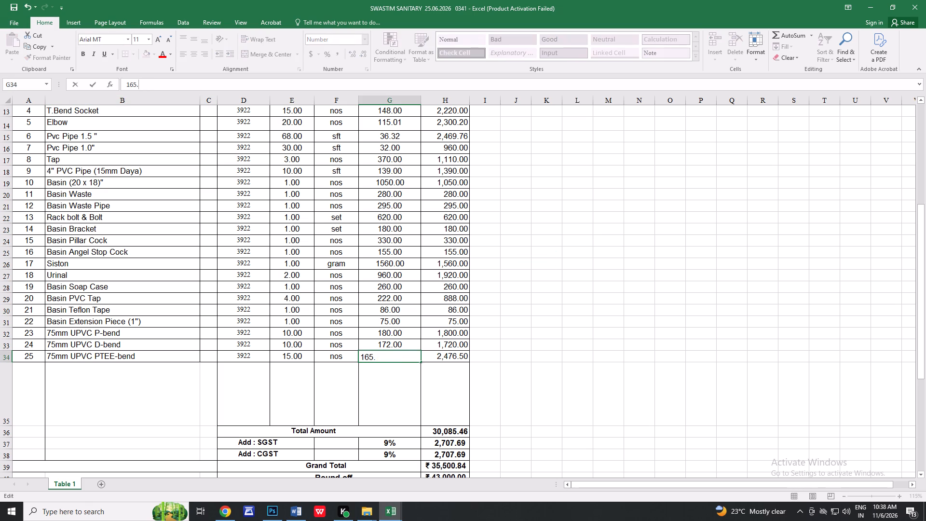
{"action": "type", "text": "05"}
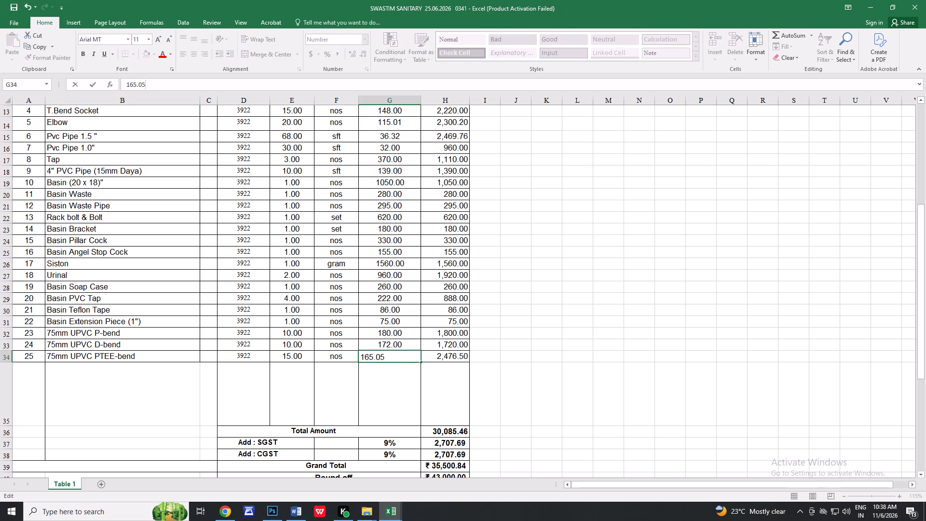
{"action": "left_click", "coordinate": [542, 320]}
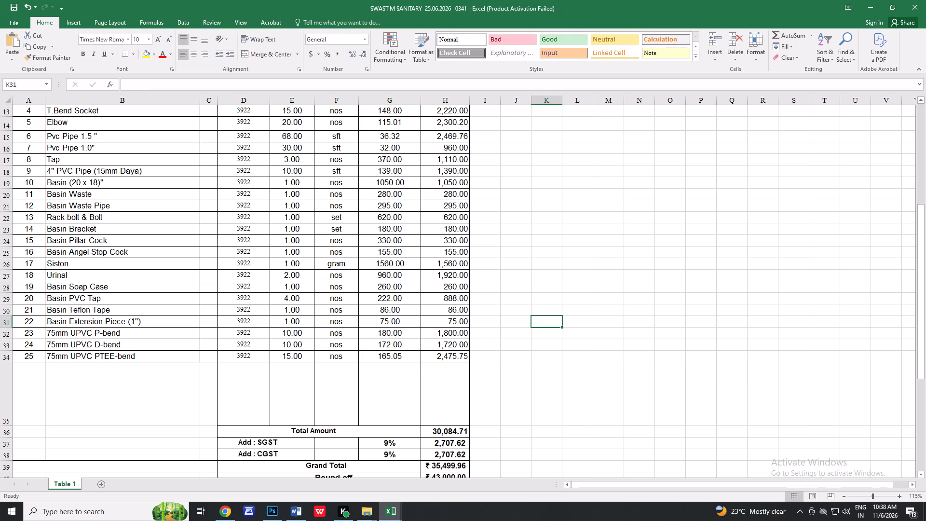
Set the Round off amount below the Grand Total to 35500.
{"action": "scroll", "coordinate": [513, 389], "scroll_direction": "down", "scroll_amount": 1}
{"action": "left_click", "coordinate": [449, 440]}
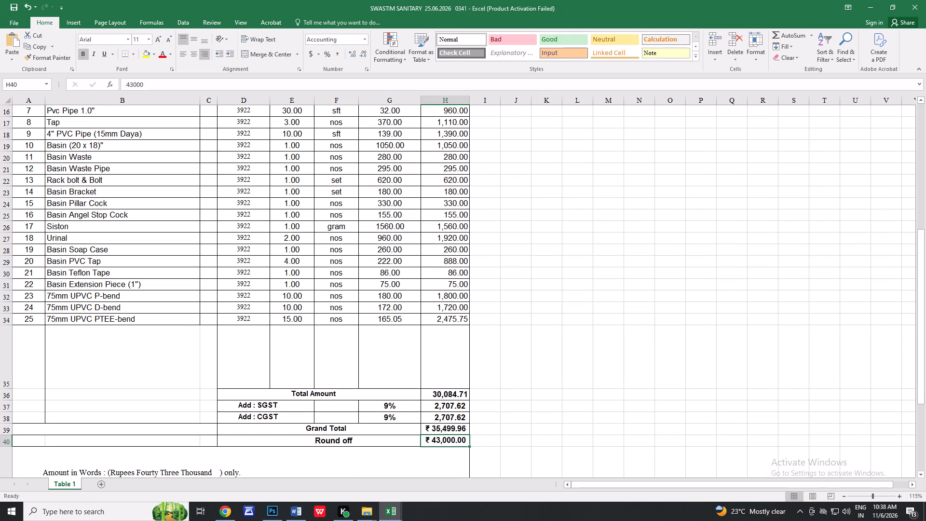
{"action": "type", "text": "35500"}
{"action": "left_click", "coordinate": [617, 350]}
Replace "Fourty Three" in the Amount in Words line with wording that matches the 35,500 round-off amount.
{"action": "scroll", "coordinate": [617, 350], "scroll_direction": "down", "scroll_amount": 1}
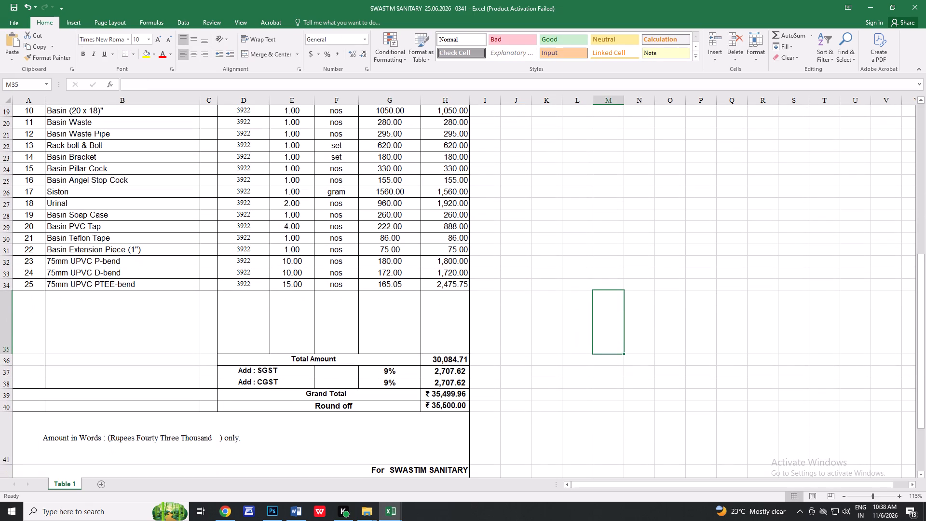
{"action": "double_click", "coordinate": [180, 439]}
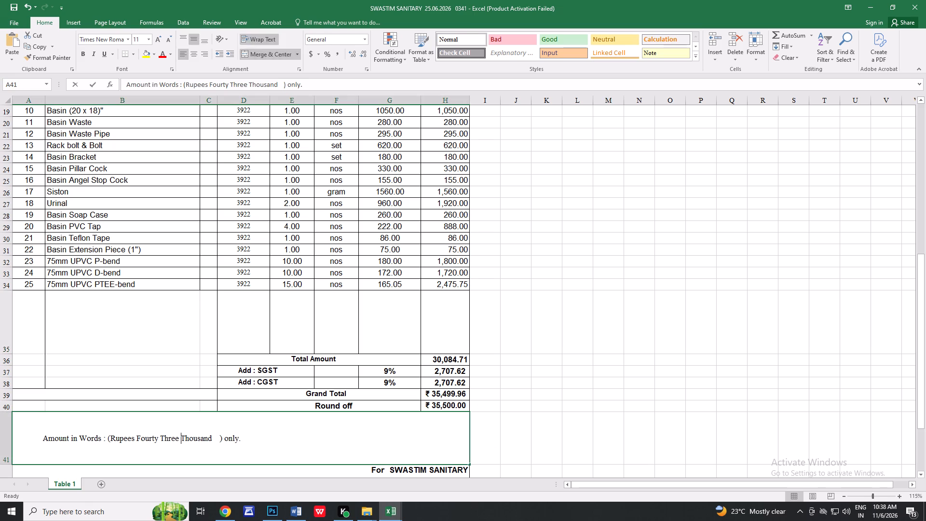
{"action": "key", "text": "Left"}
{"action": "key", "text": "BackSpace"}
{"action": "key", "text": "BackSpace"}
{"action": "key", "text": "BackSpace"}
{"action": "key", "text": "BackSpace"}
{"action": "key", "text": "BackSpace"}
{"action": "key", "text": "BackSpace"}
{"action": "key", "text": "BackSpace"}
{"action": "key", "text": "BackSpace"}
{"action": "key", "text": "BackSpace"}
{"action": "key", "text": "BackSpace"}
{"action": "key", "text": "BackSpace"}
{"action": "key", "text": "BackSpace"}
{"action": "key", "text": "BackSpace"}
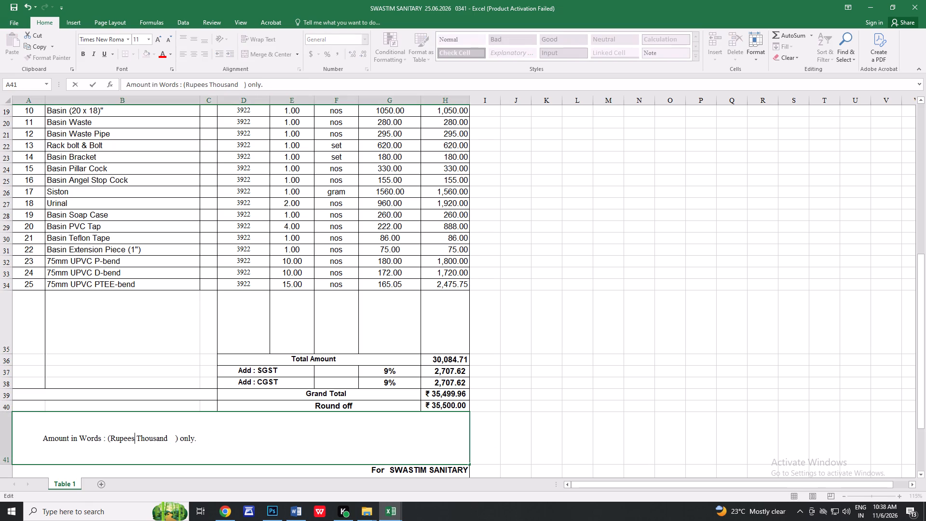
{"action": "key", "text": "BackSpace"}
{"action": "type", "text": "s t"}
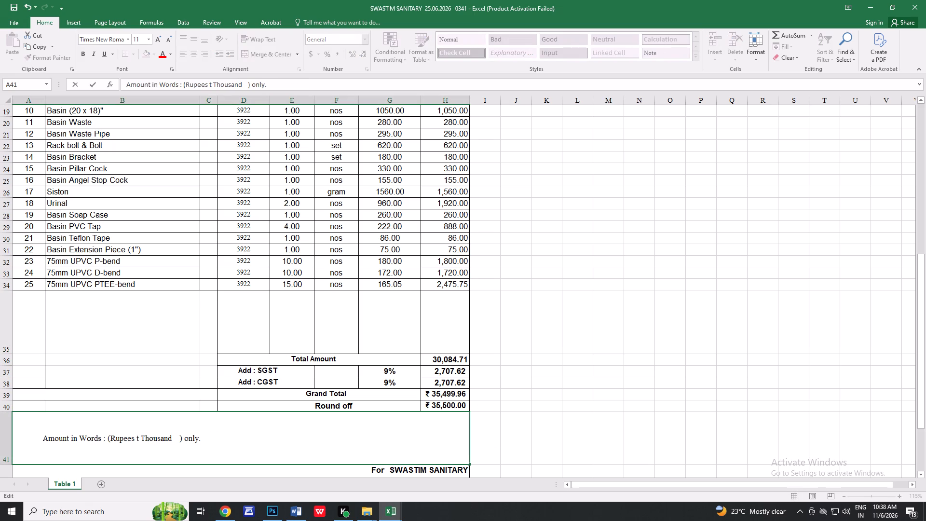
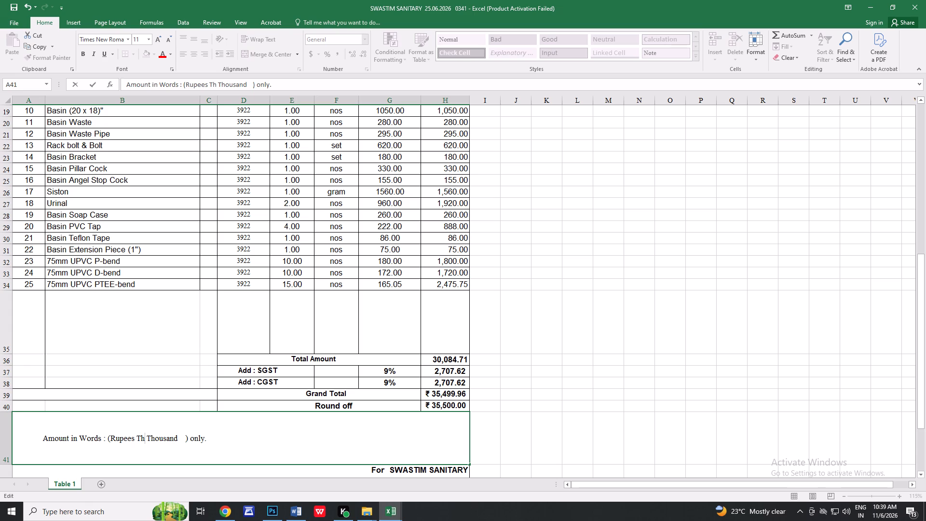
Complete the Amount in Words line so it reads Rupees Thirty Five Thousand Five Hundred.
{"action": "type", "text": "irty"}
{"action": "key", "text": "Right"}
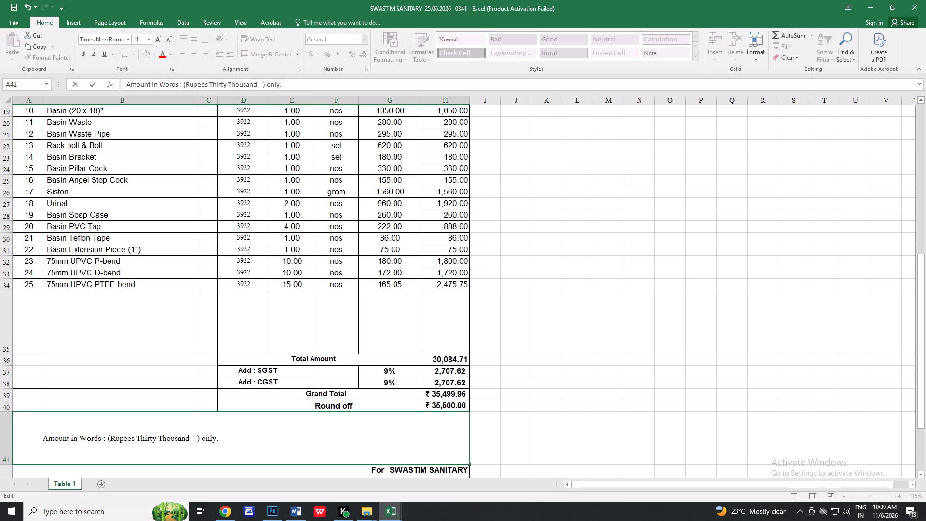
{"action": "key", "text": "Left"}
{"action": "type", "text": "ive"}
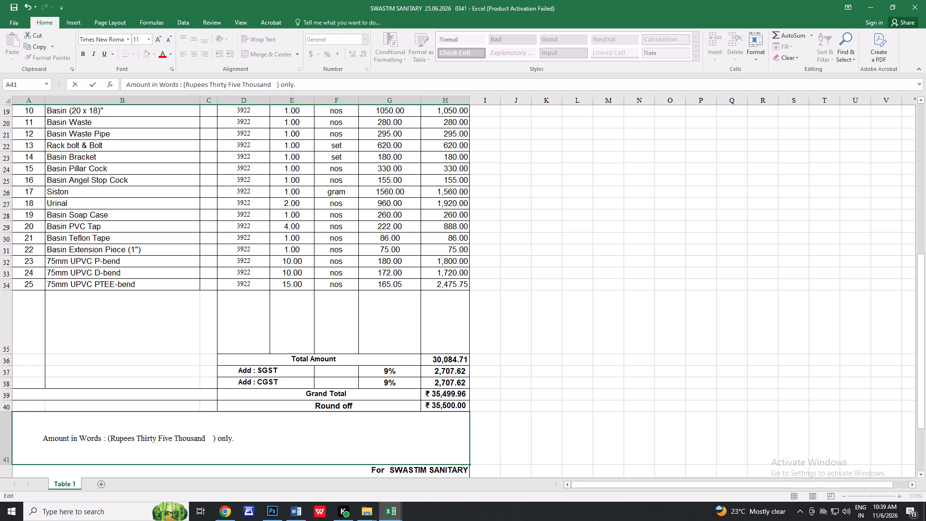
{"action": "left_click", "coordinate": [204, 436]}
{"action": "type", "text": "ive"}
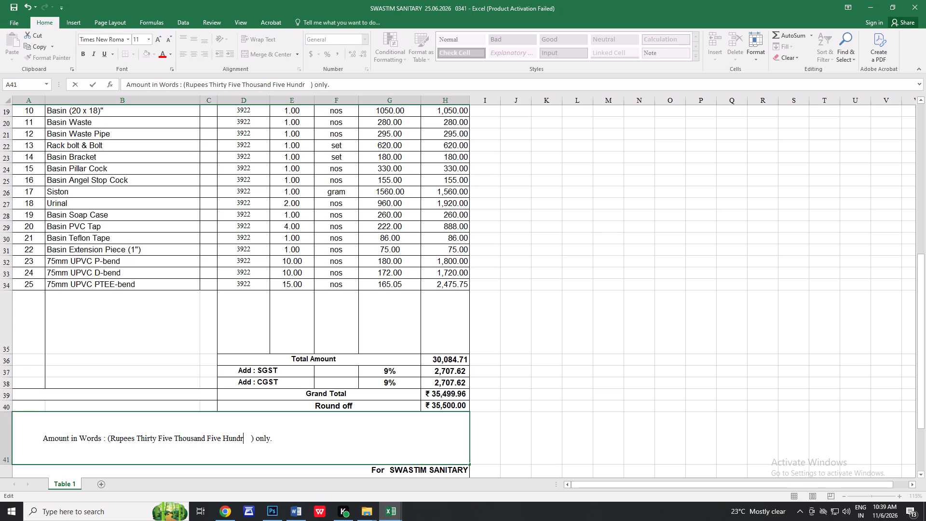
{"action": "left_click", "coordinate": [588, 320]}
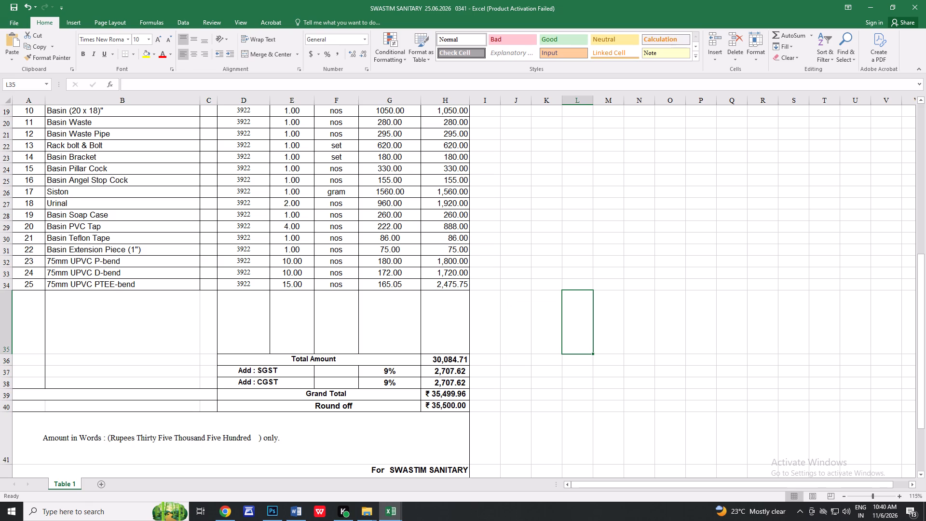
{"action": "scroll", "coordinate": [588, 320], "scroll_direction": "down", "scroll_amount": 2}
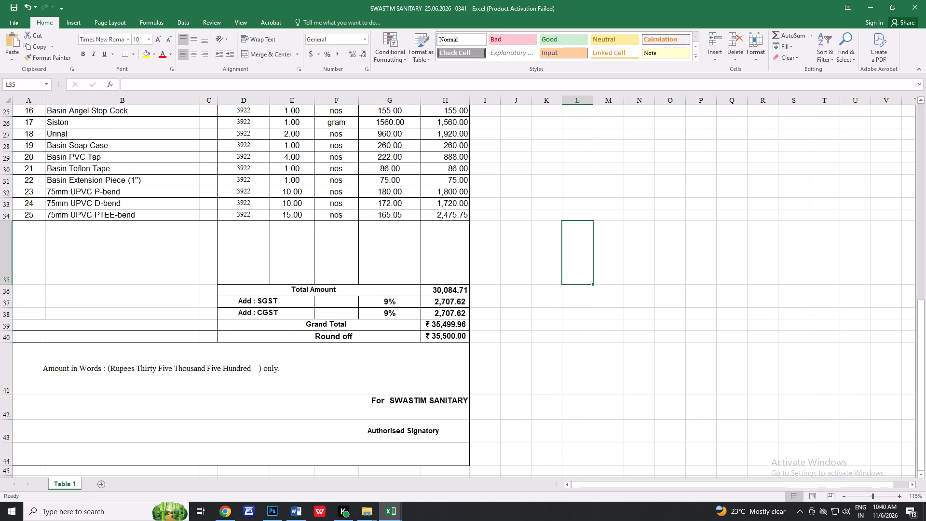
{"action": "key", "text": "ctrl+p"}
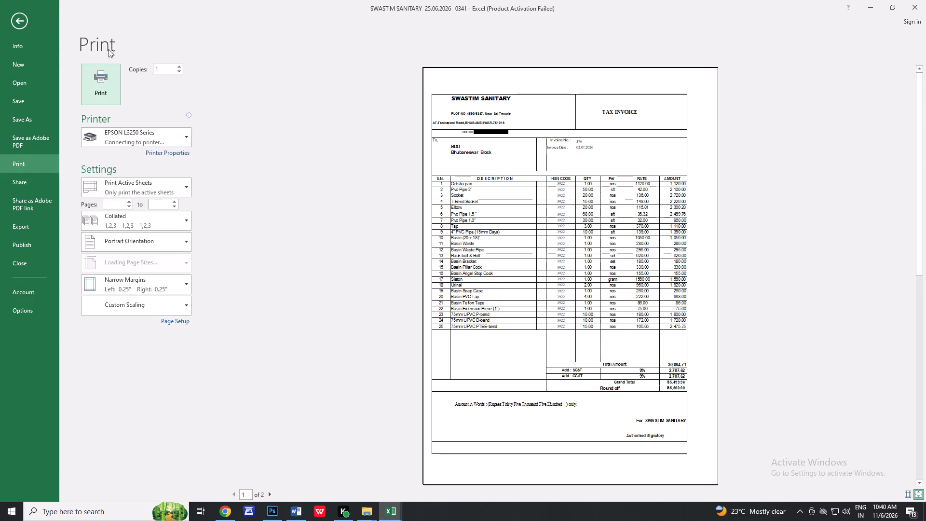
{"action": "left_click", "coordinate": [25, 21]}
Change the Invoice Date in the invoice header to 02.08.2026.
{"action": "scroll", "coordinate": [295, 225], "scroll_direction": "up", "scroll_amount": 14}
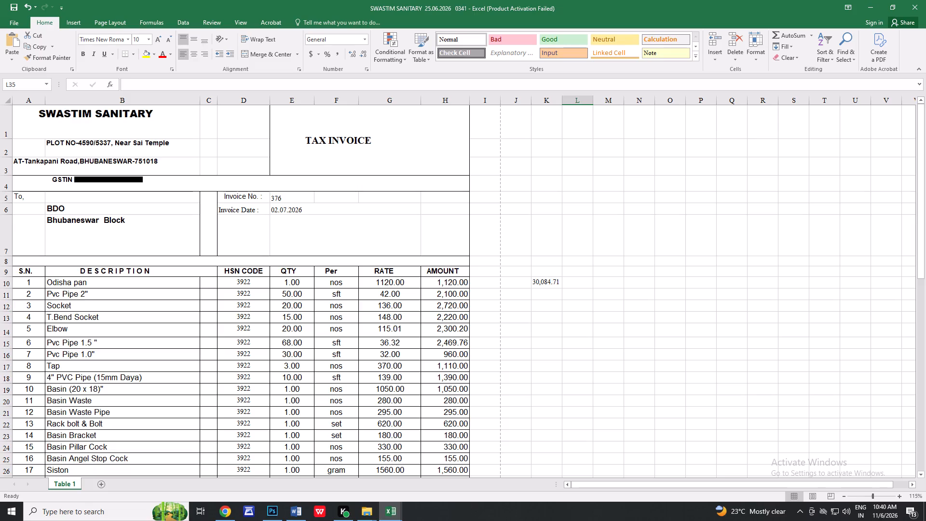
{"action": "double_click", "coordinate": [286, 214]}
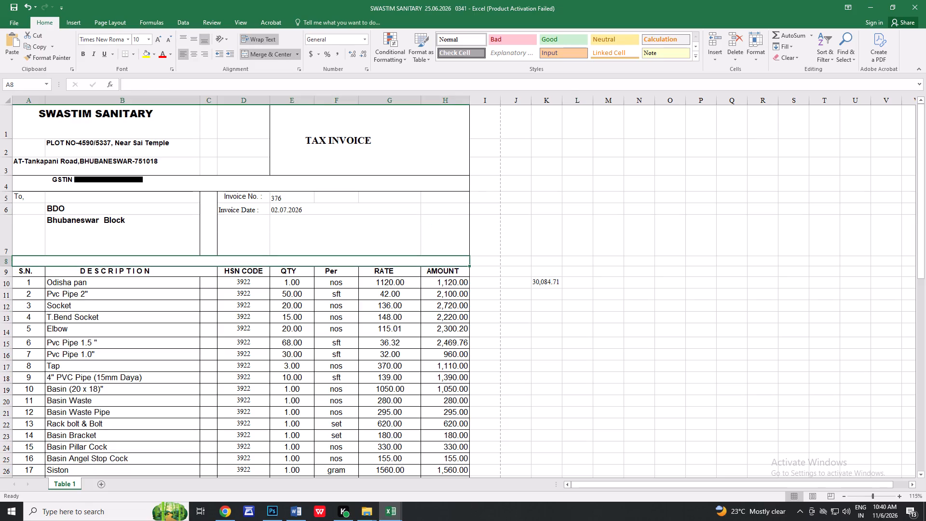
{"action": "left_click", "coordinate": [287, 210]}
{"action": "double_click", "coordinate": [287, 210]}
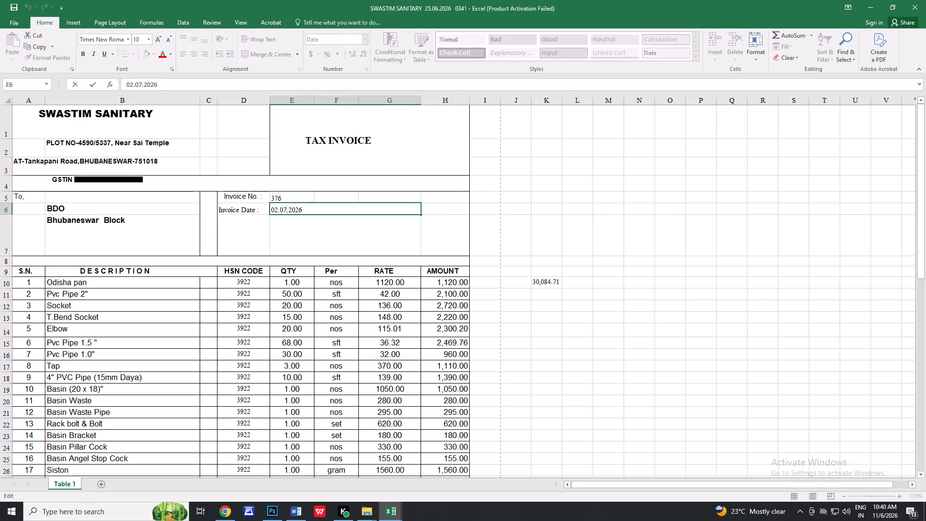
{"action": "key", "text": "BackSpace"}
{"action": "key", "text": "8"}
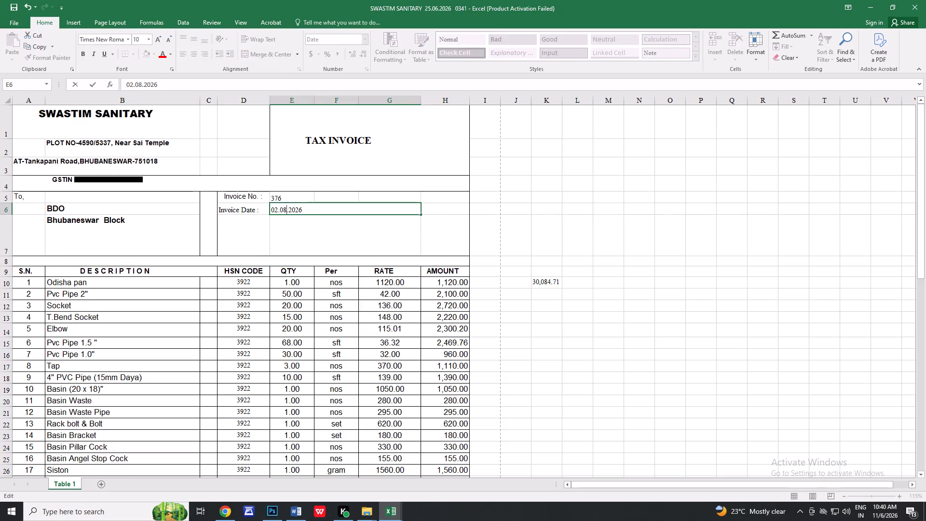
Set the Invoice No. in the invoice header to 485.
{"action": "left_click", "coordinate": [288, 201]}
{"action": "left_click", "coordinate": [292, 195]}
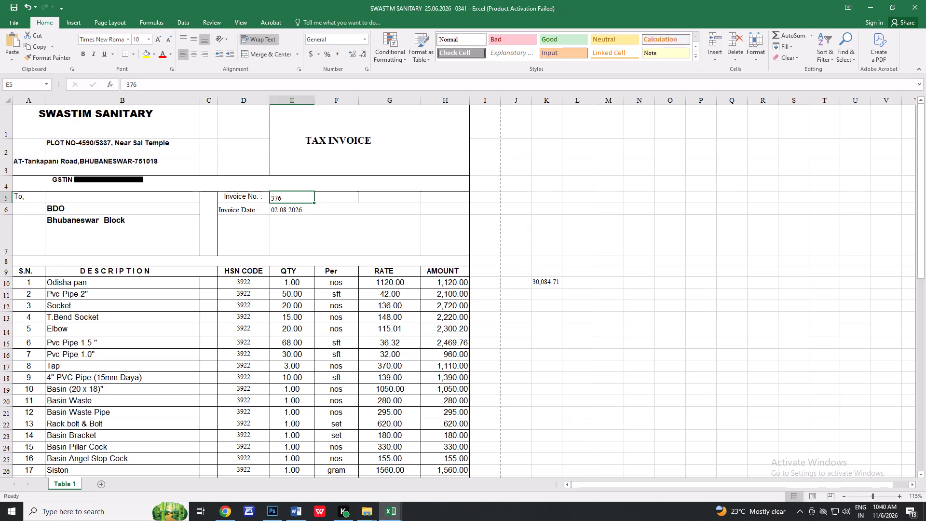
{"action": "key", "text": "4"}
{"action": "type", "text": "85"}
{"action": "left_click", "coordinate": [612, 237]}
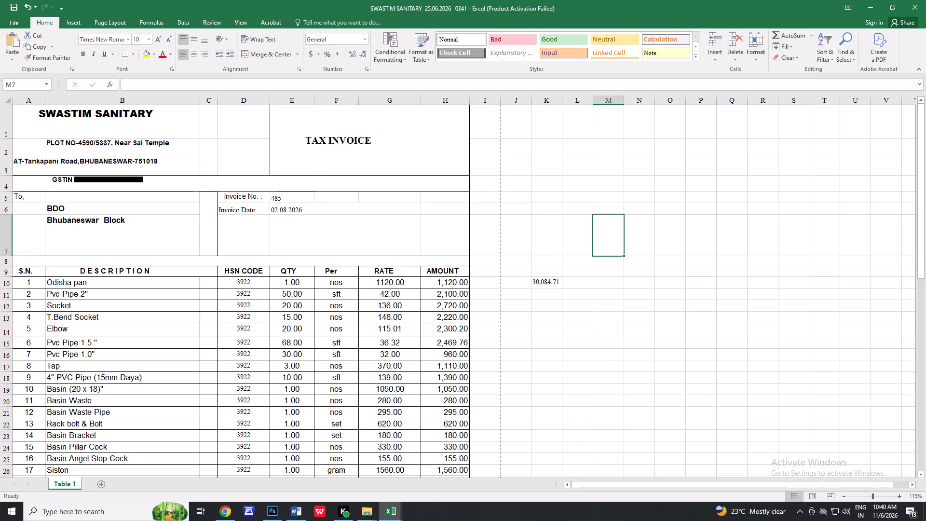
Print only page 1 of the Swastim Sanitary invoice on the EPSON L3250 Series printer.
{"action": "key", "text": "ctrl+p"}
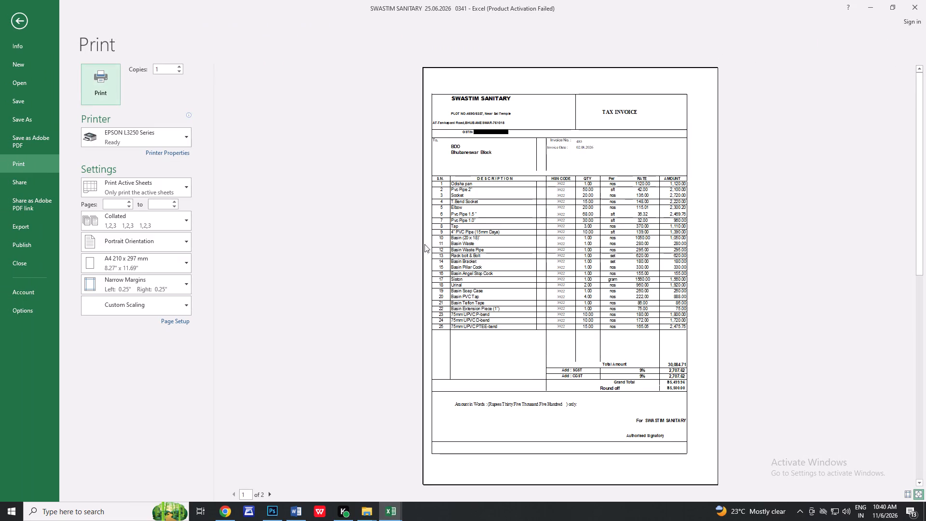
{"action": "left_click", "coordinate": [129, 202]}
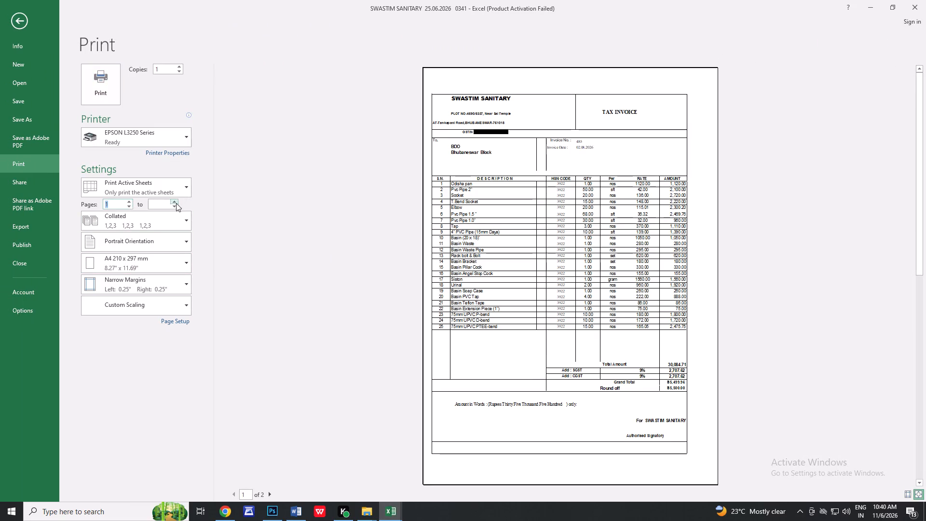
{"action": "left_click", "coordinate": [176, 203]}
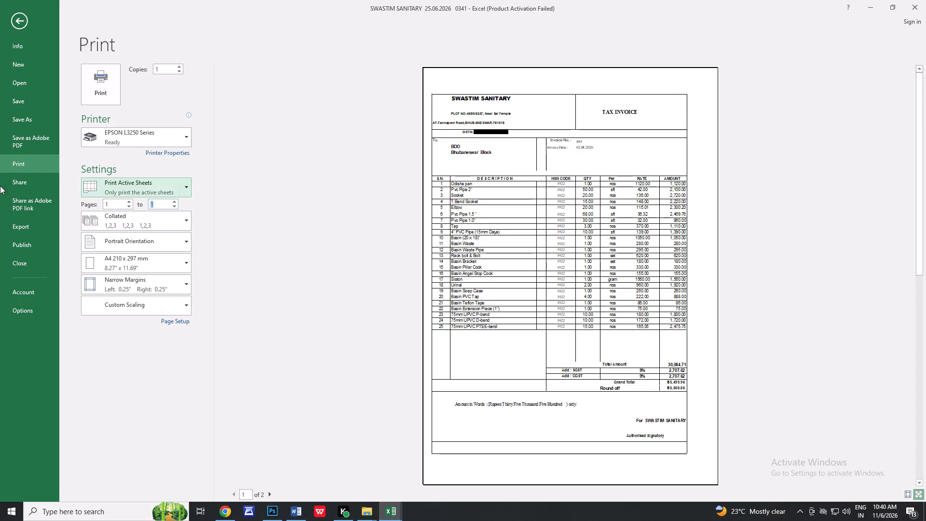
{"action": "left_click", "coordinate": [95, 91]}
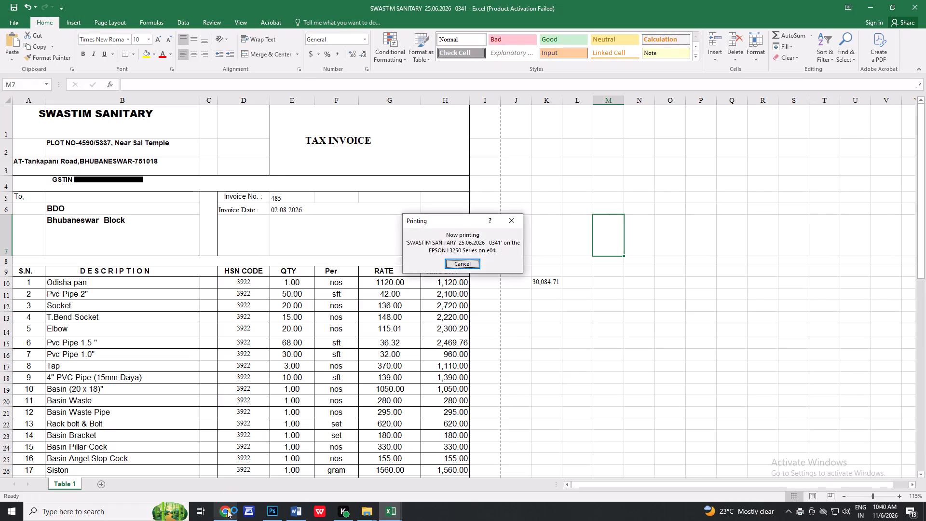
Switch to Chrome and open the Bhulekh Odisha land records site, bhulekh.ori.nic.in, in a new tab.
{"action": "left_click", "coordinate": [227, 510]}
{"action": "left_click", "coordinate": [252, 13]}
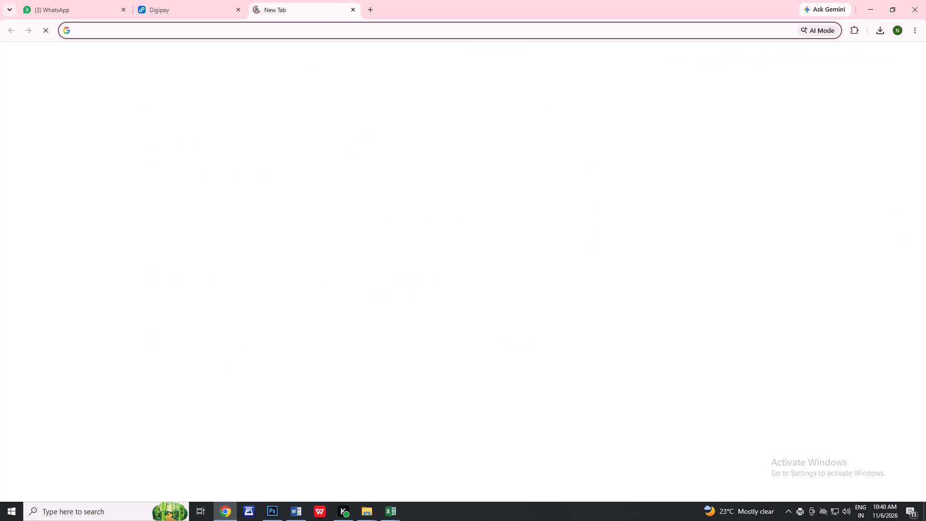
{"action": "left_click", "coordinate": [244, 27]}
{"action": "type", "text": "bhul"}
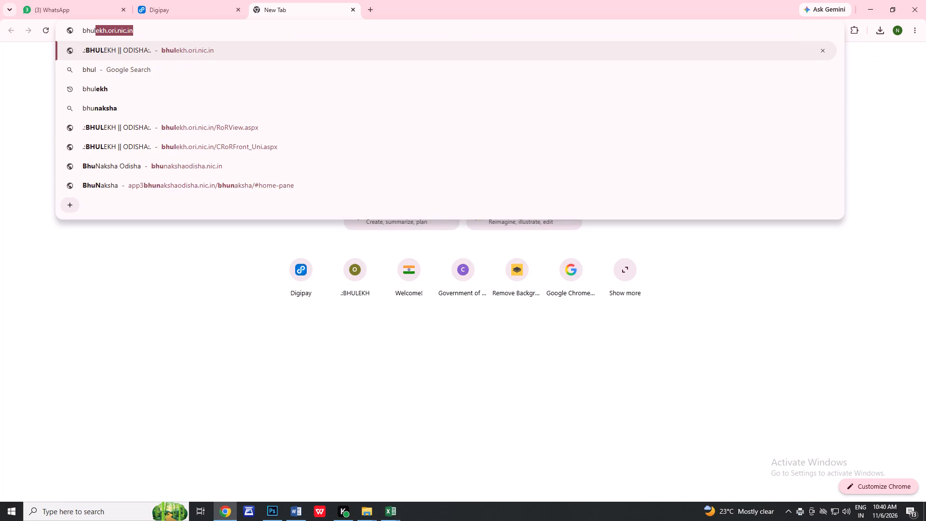
{"action": "left_click", "coordinate": [119, 52]}
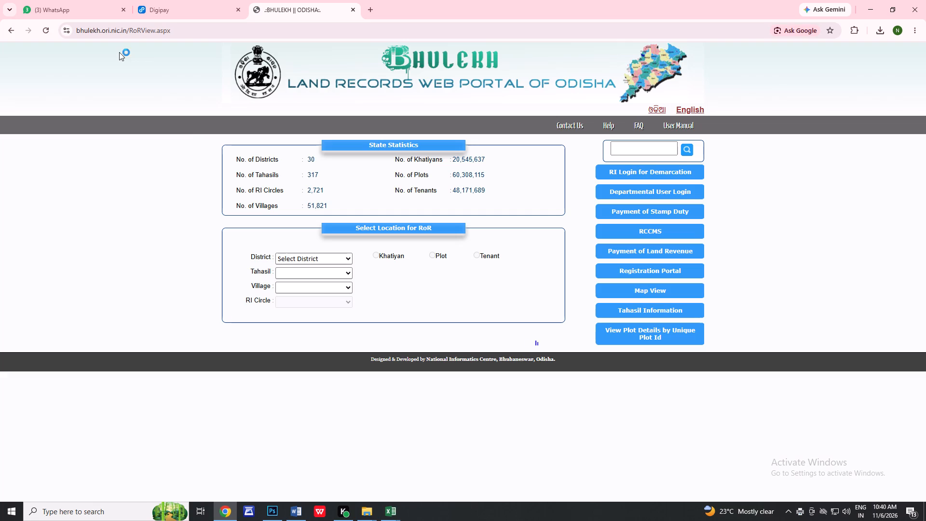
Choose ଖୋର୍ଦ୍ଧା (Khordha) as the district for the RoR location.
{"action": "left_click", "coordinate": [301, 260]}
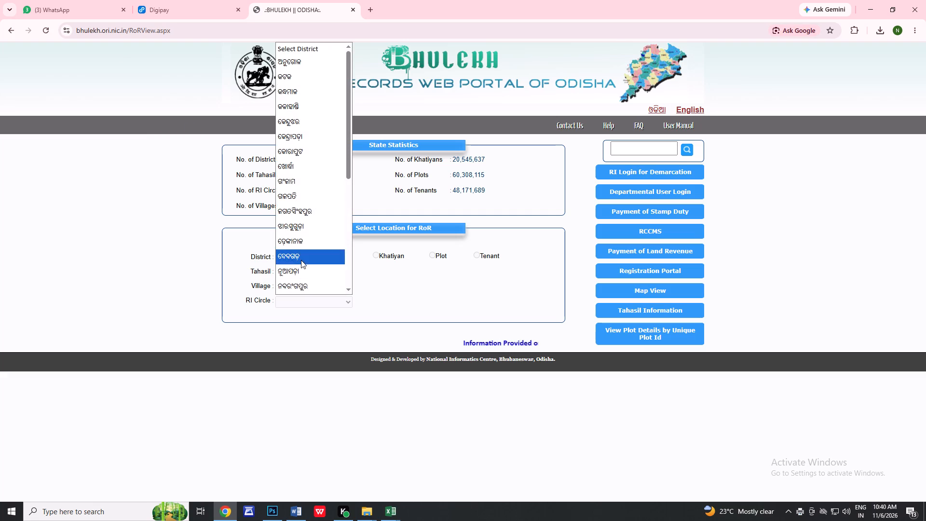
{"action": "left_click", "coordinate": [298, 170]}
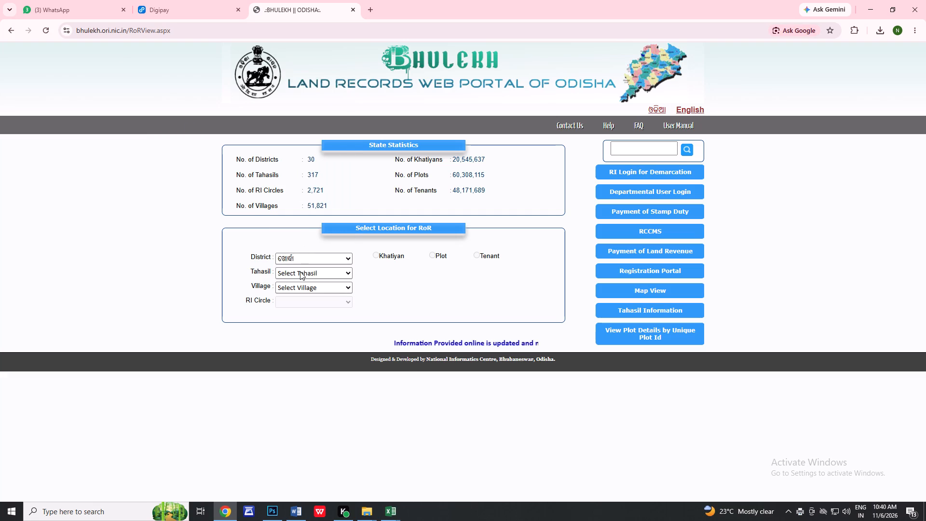
Set the RoR location's district to ପୁରୀ (Puri) and its tahasil to ପିପିଲି (Pipili).
{"action": "left_click", "coordinate": [297, 259]}
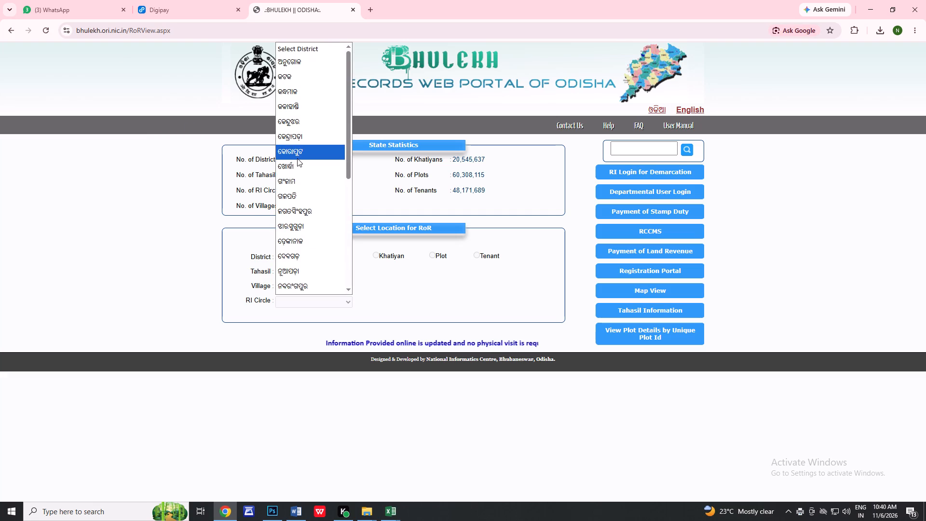
{"action": "scroll", "coordinate": [300, 178], "scroll_direction": "down", "scroll_amount": 1}
{"action": "left_click", "coordinate": [291, 222]}
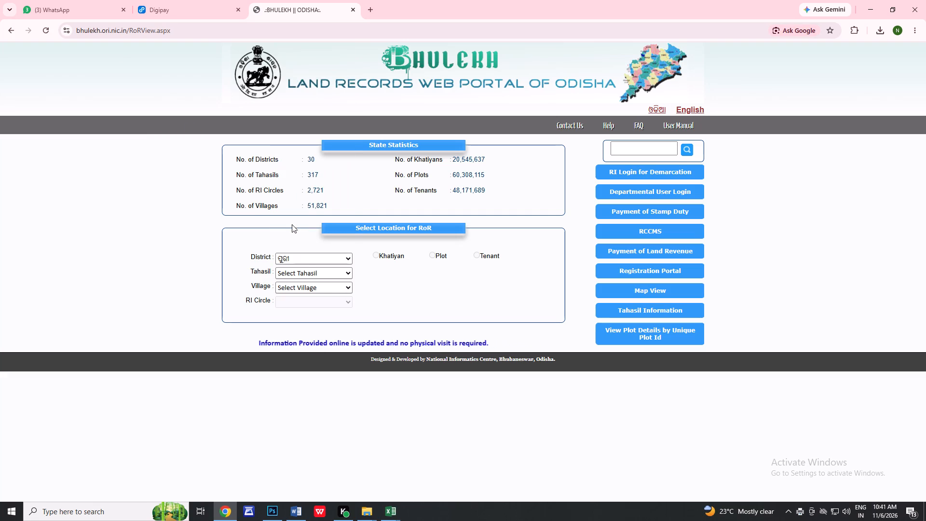
{"action": "left_click", "coordinate": [297, 276]}
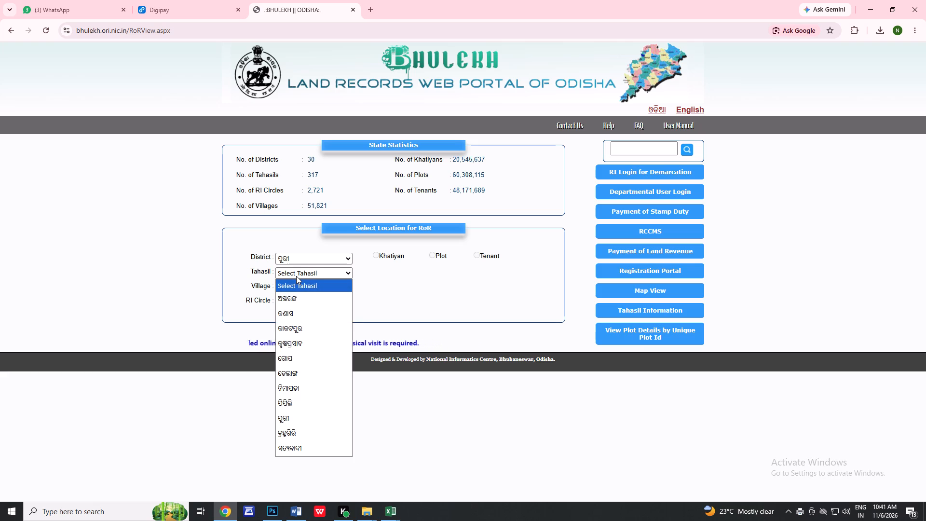
{"action": "left_click", "coordinate": [291, 404]}
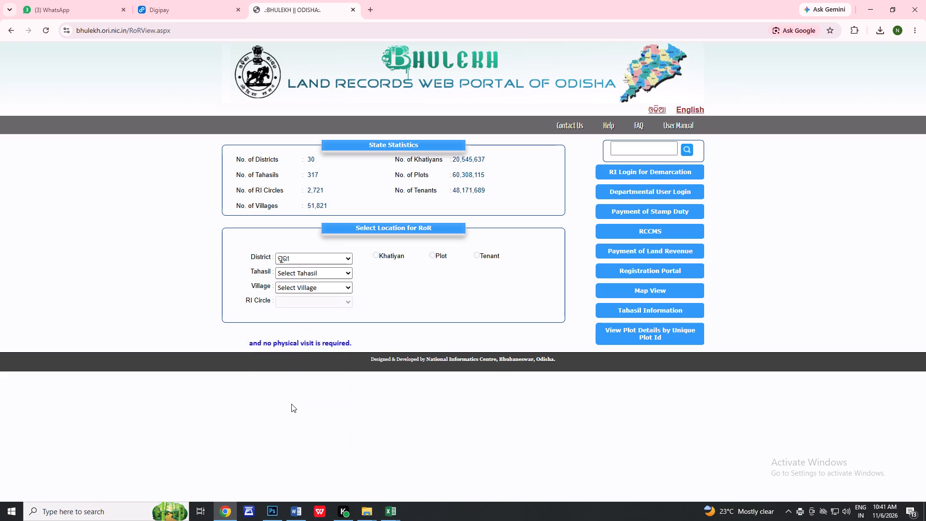
Choose ସଙ୍ଗଳାଇ ଶାସନ as the village for the RoR location.
{"action": "left_click", "coordinate": [300, 287]}
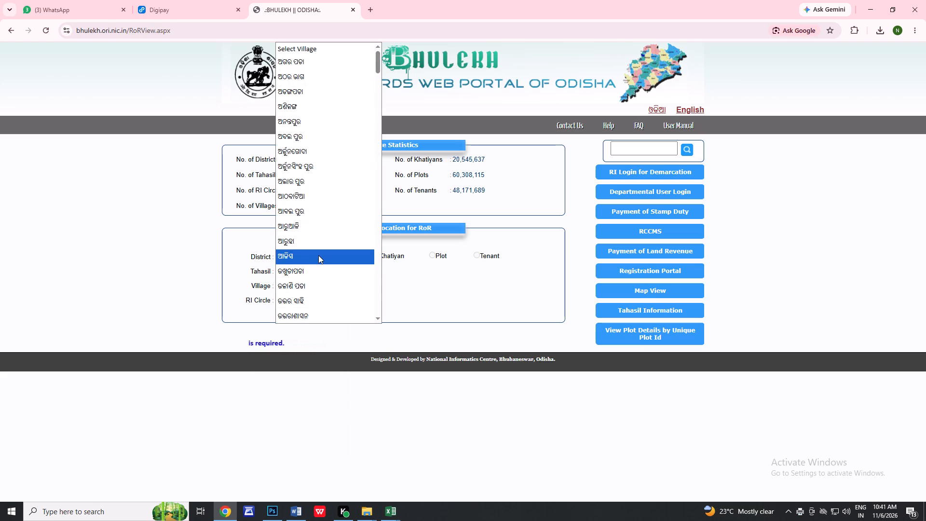
{"action": "scroll", "coordinate": [320, 236], "scroll_direction": "down", "scroll_amount": 5}
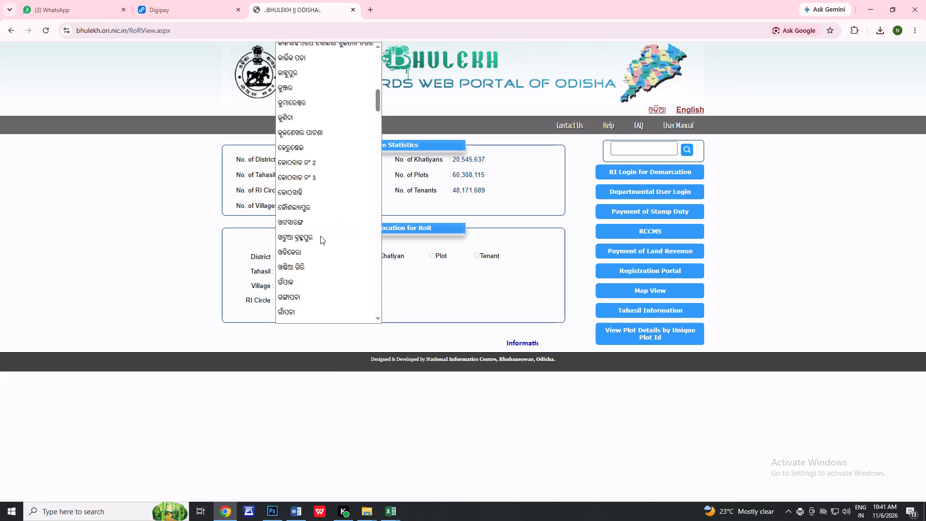
{"action": "scroll", "coordinate": [320, 236], "scroll_direction": "down", "scroll_amount": 6}
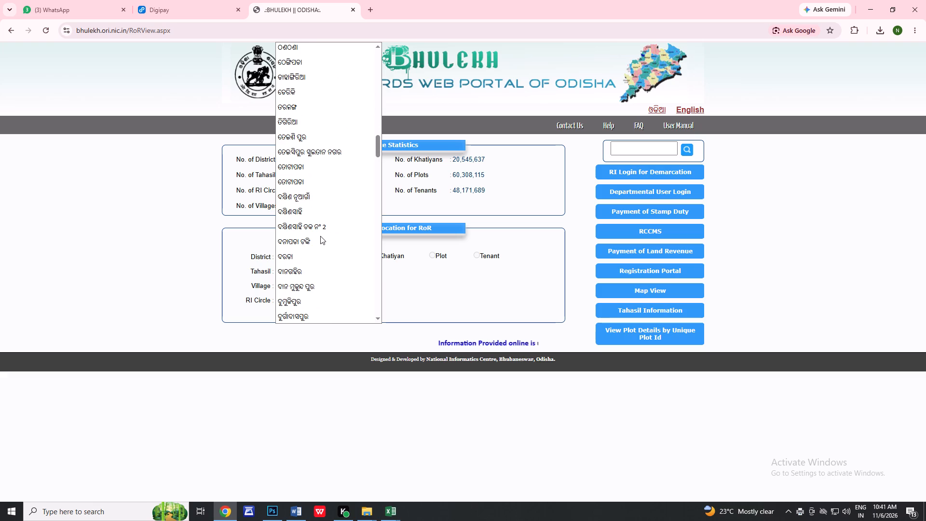
{"action": "scroll", "coordinate": [320, 236], "scroll_direction": "down", "scroll_amount": 4}
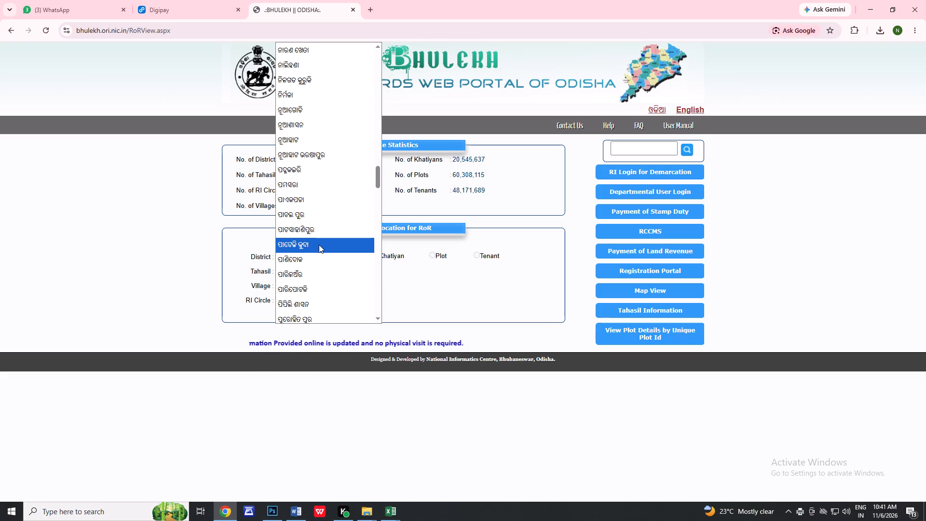
{"action": "scroll", "coordinate": [317, 250], "scroll_direction": "down", "scroll_amount": 1}
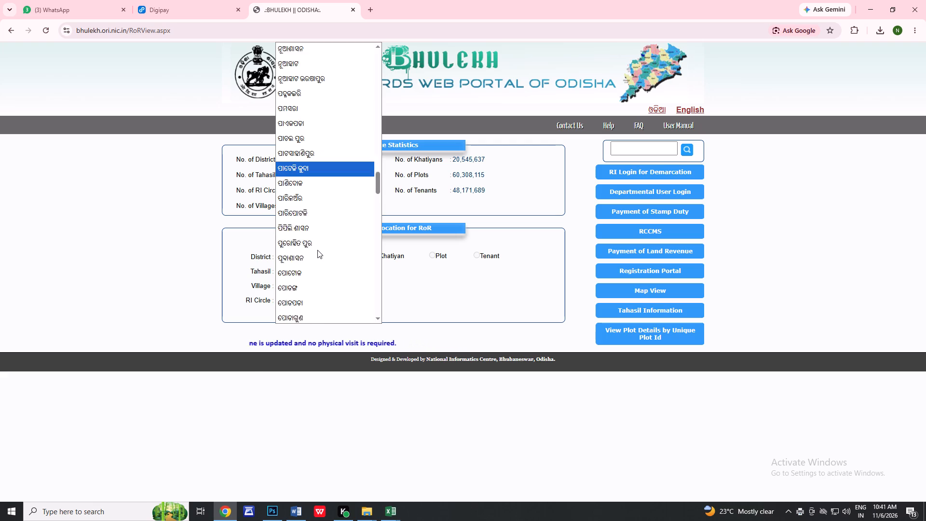
{"action": "scroll", "coordinate": [317, 250], "scroll_direction": "down", "scroll_amount": 3}
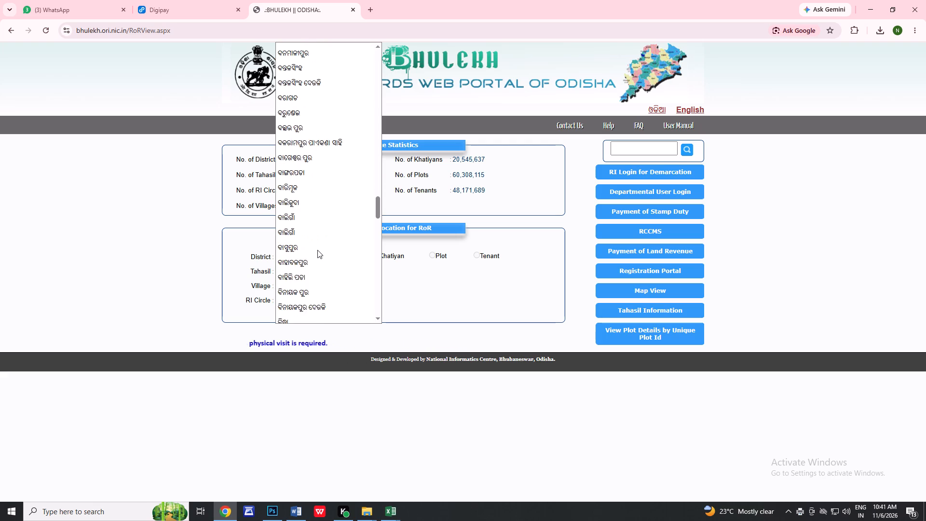
{"action": "scroll", "coordinate": [317, 250], "scroll_direction": "down", "scroll_amount": 5}
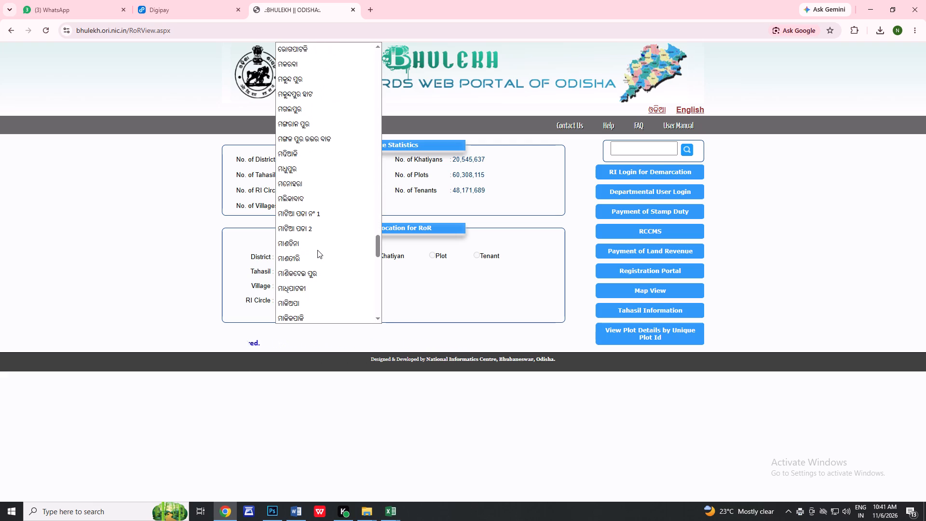
{"action": "scroll", "coordinate": [317, 250], "scroll_direction": "down", "scroll_amount": 5}
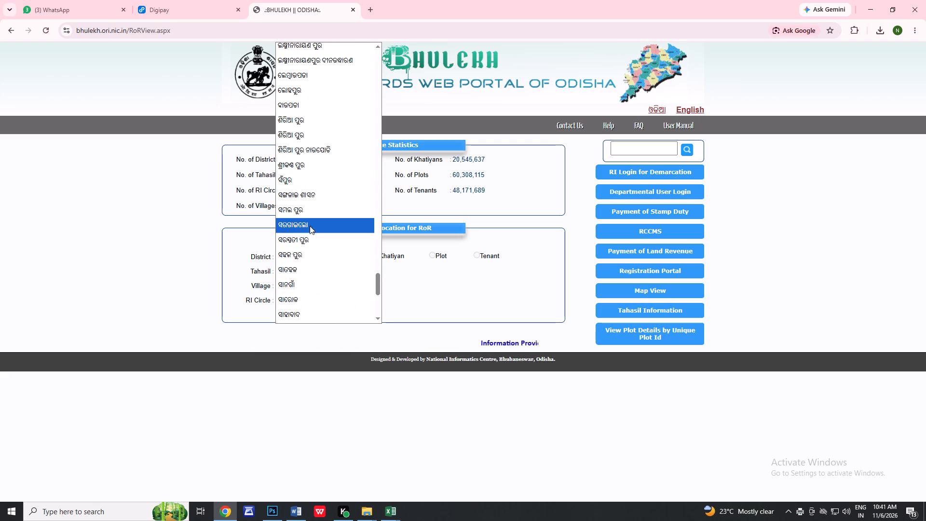
{"action": "left_click", "coordinate": [307, 198]}
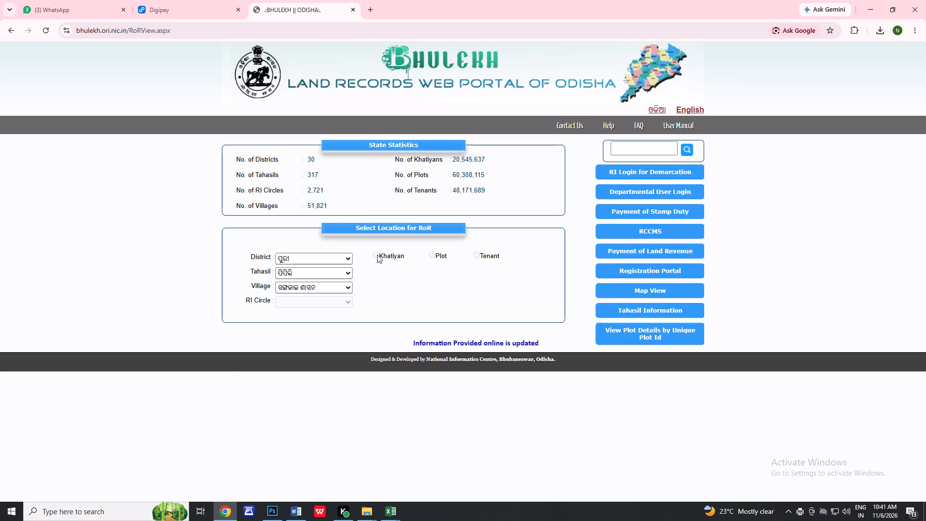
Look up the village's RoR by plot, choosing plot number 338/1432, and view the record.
{"action": "left_click", "coordinate": [434, 253]}
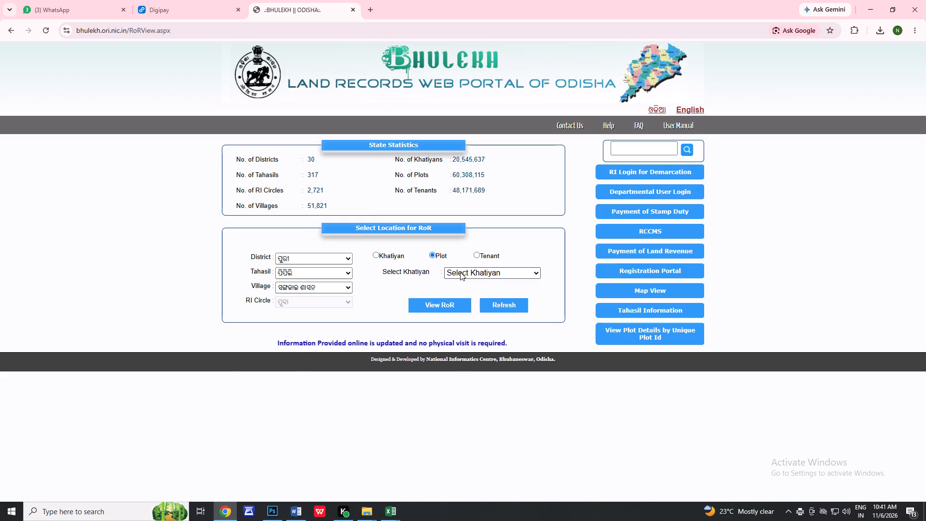
{"action": "left_click", "coordinate": [460, 272]}
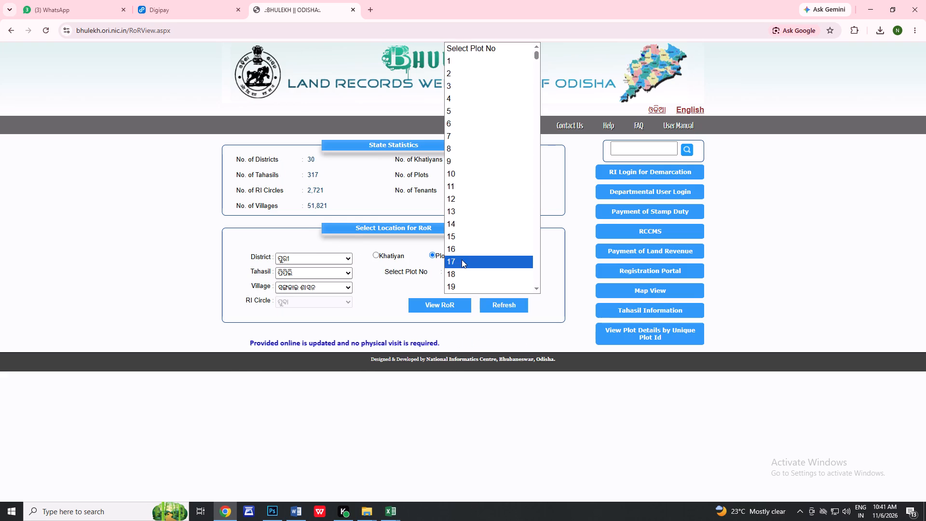
{"action": "scroll", "coordinate": [469, 246], "scroll_direction": "down", "scroll_amount": 20}
{"action": "scroll", "coordinate": [469, 246], "scroll_direction": "down", "scroll_amount": 20}
{"action": "scroll", "coordinate": [469, 246], "scroll_direction": "down", "scroll_amount": 8}
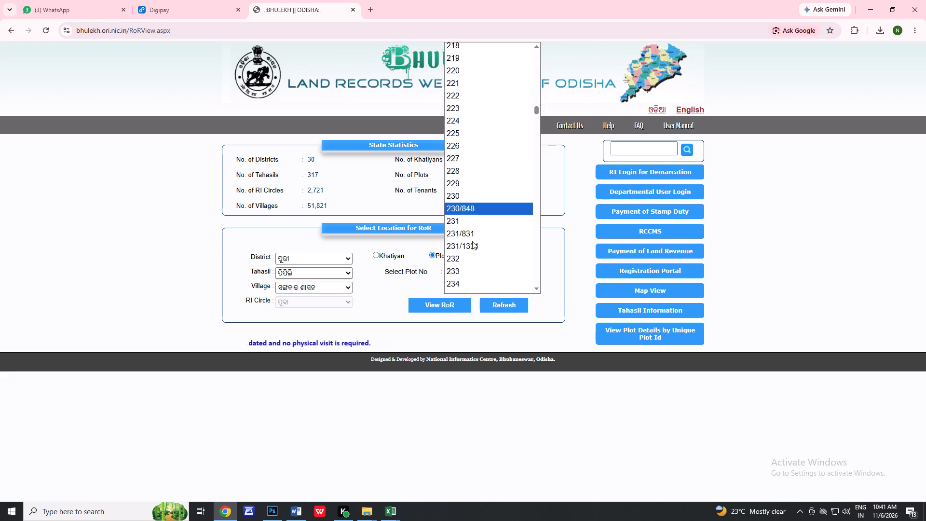
{"action": "scroll", "coordinate": [472, 241], "scroll_direction": "down", "scroll_amount": 20}
{"action": "scroll", "coordinate": [472, 241], "scroll_direction": "down", "scroll_amount": 1}
{"action": "scroll", "coordinate": [474, 239], "scroll_direction": "up", "scroll_amount": 3}
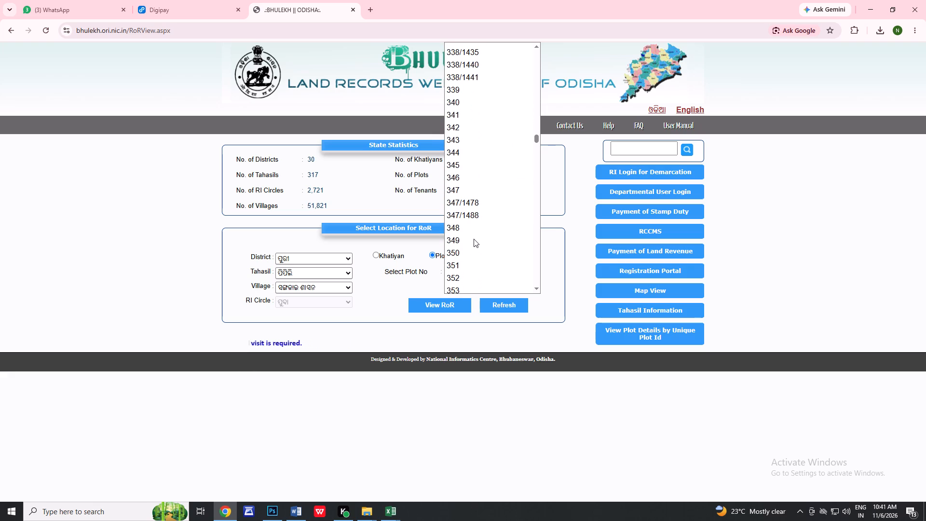
{"action": "scroll", "coordinate": [474, 239], "scroll_direction": "up", "scroll_amount": 1}
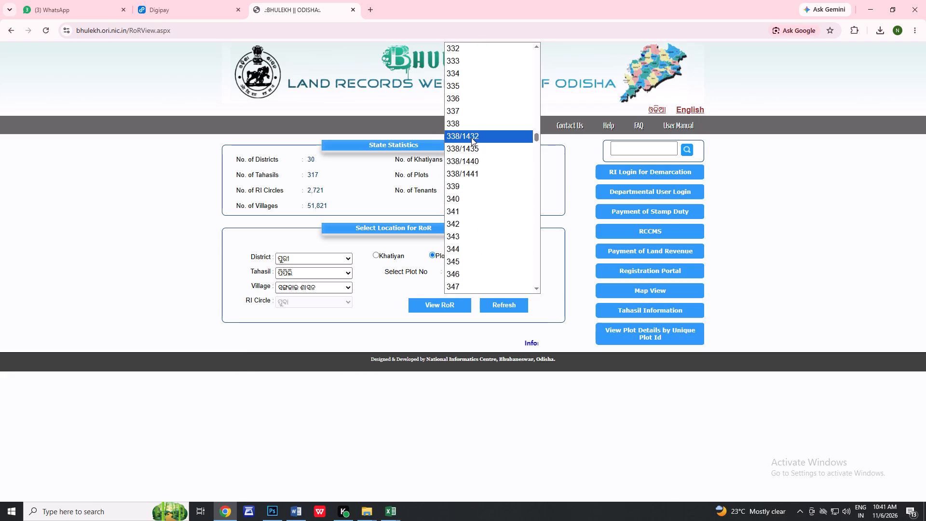
{"action": "left_click", "coordinate": [471, 137]}
{"action": "left_click", "coordinate": [455, 304]}
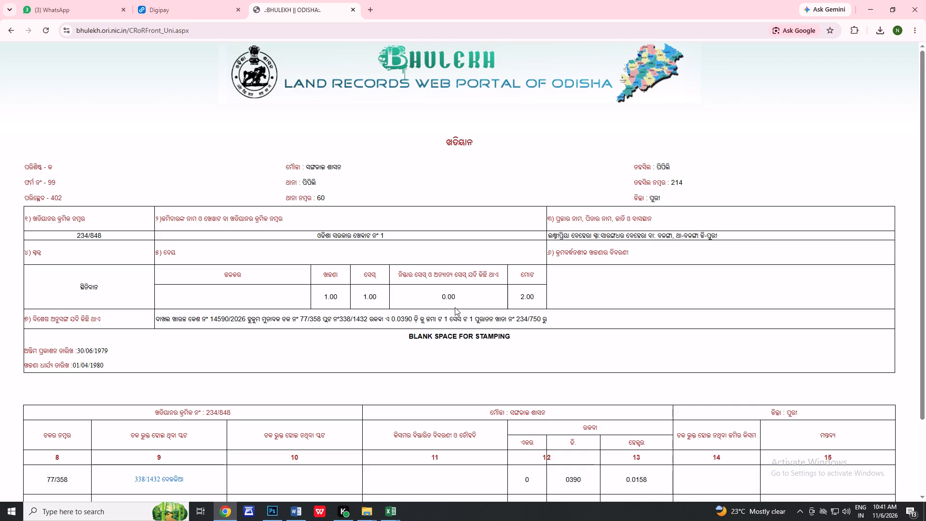
{"action": "scroll", "coordinate": [507, 339], "scroll_direction": "down", "scroll_amount": 12}
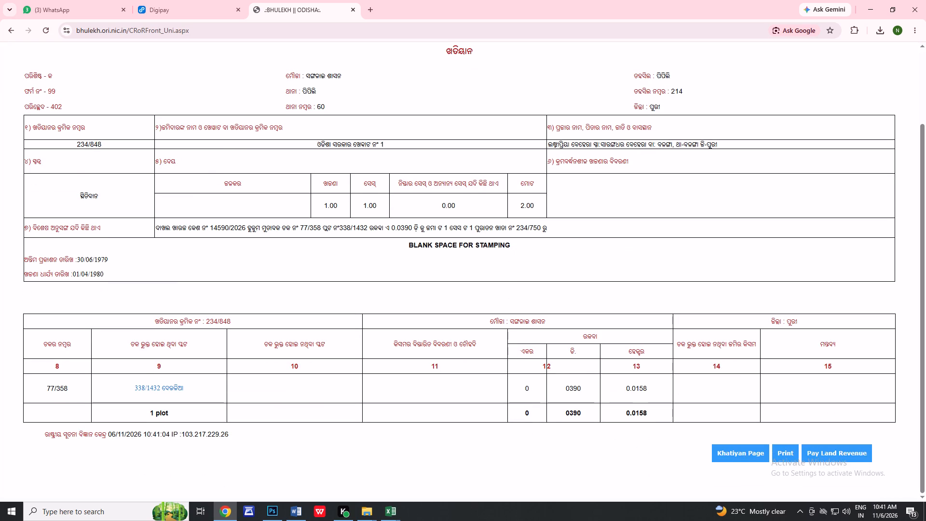
{"action": "left_click", "coordinate": [788, 463]}
{"action": "left_click", "coordinate": [786, 458]}
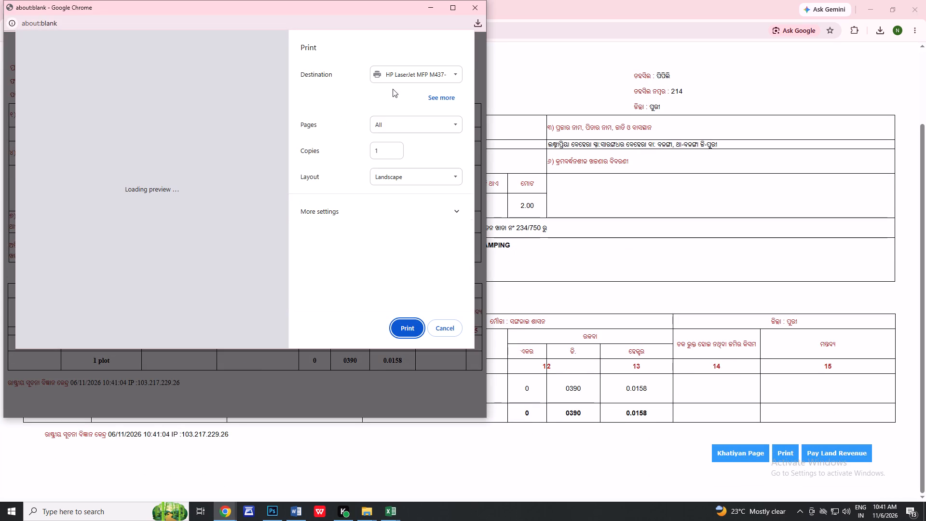
{"action": "left_click", "coordinate": [411, 213]}
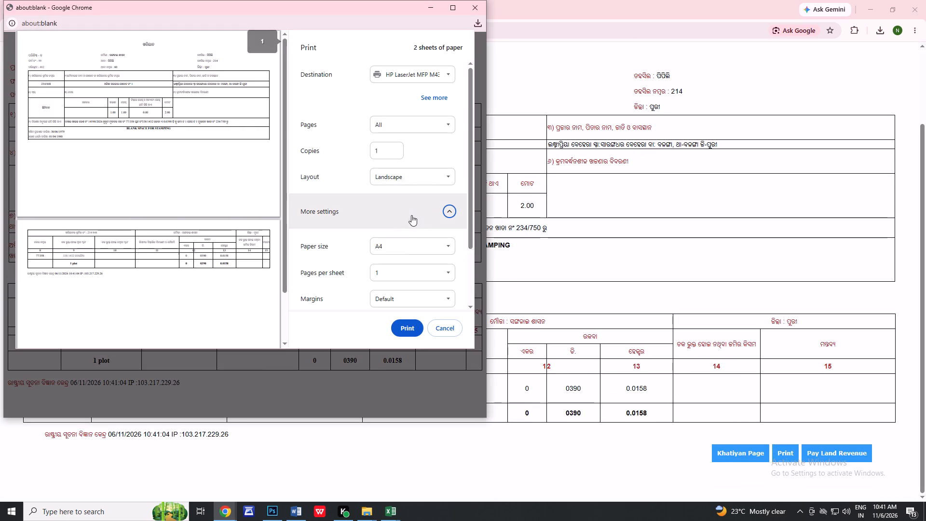
{"action": "scroll", "coordinate": [399, 259], "scroll_direction": "down", "scroll_amount": 6}
{"action": "left_click", "coordinate": [374, 223]}
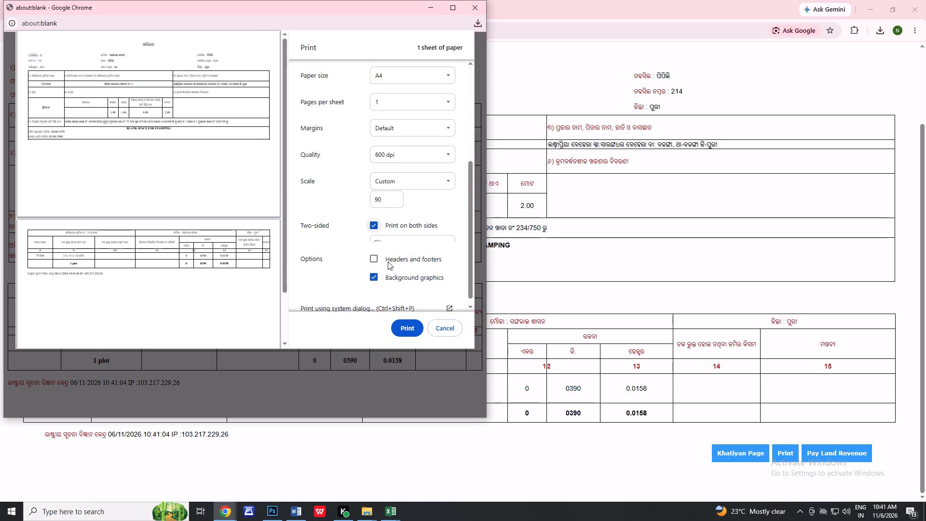
{"action": "left_click", "coordinate": [408, 327]}
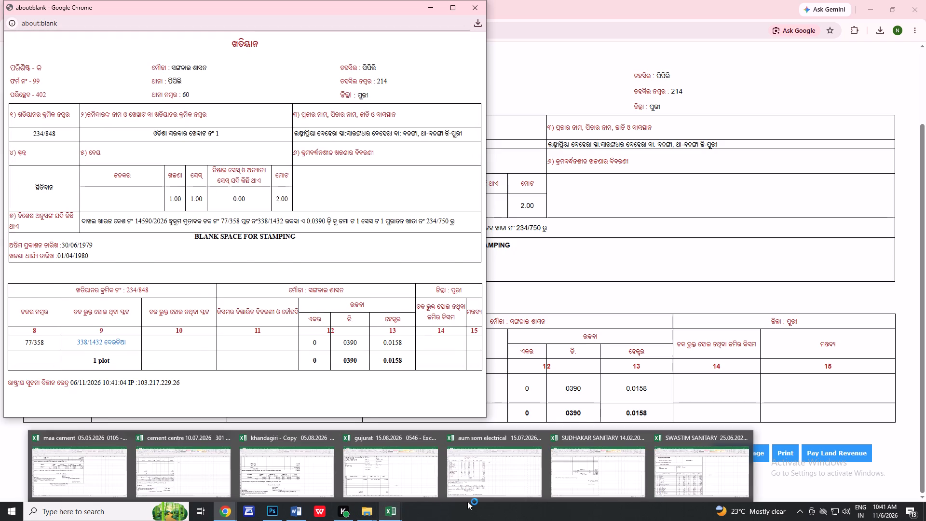
Switch to the SWASTIM SANITARY invoice workbook in Excel.
{"action": "left_click", "coordinate": [691, 484]}
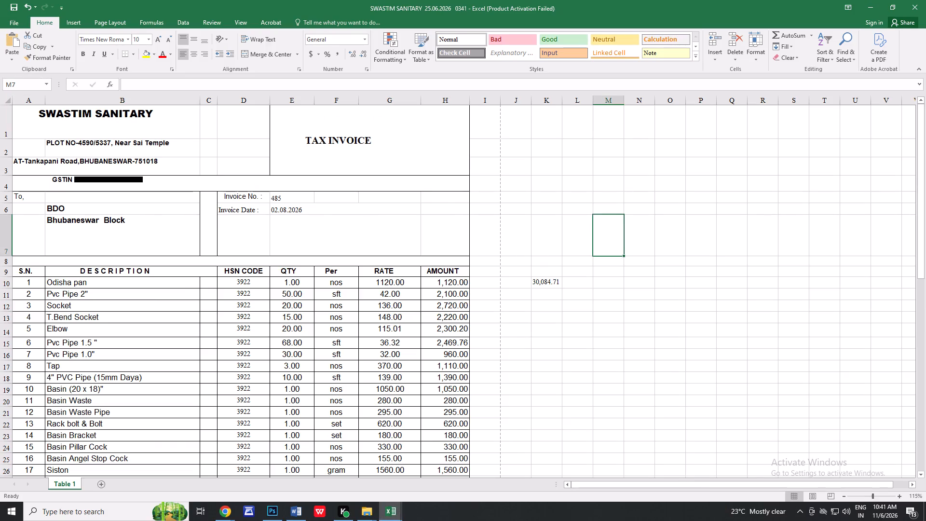
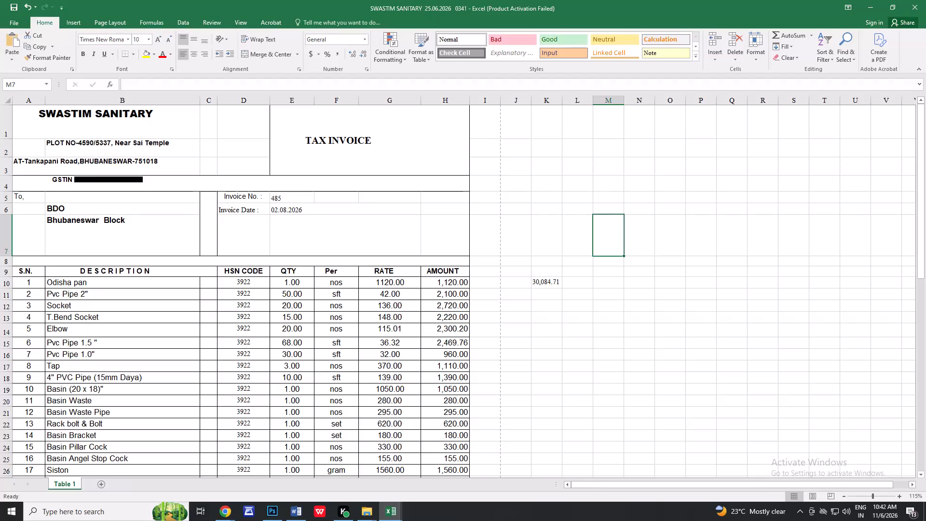
Change the invoice date in the SWASTIM SANITARY tax invoice to 29.07.2026.
{"action": "double_click", "coordinate": [277, 209]}
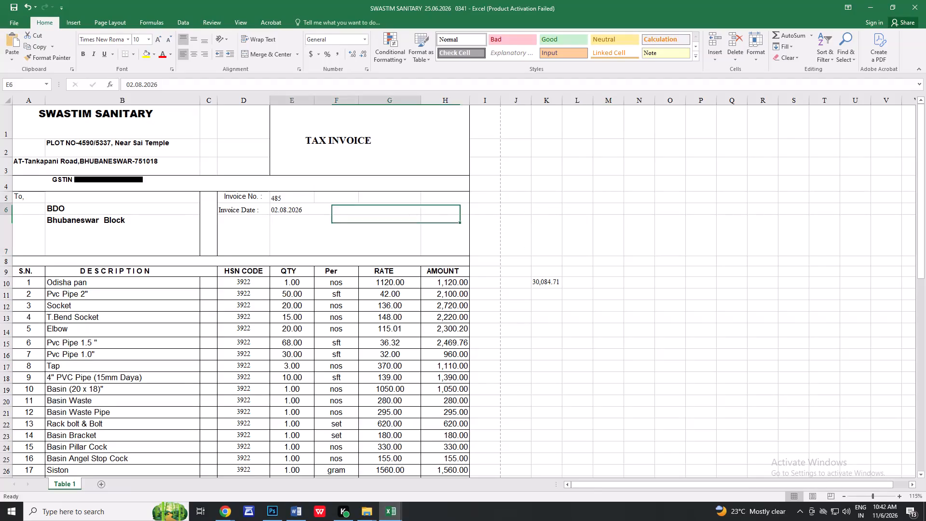
{"action": "key", "text": "BackSpace"}
{"action": "key", "text": "BackSpace"}
{"action": "type", "text": "29"}
{"action": "key", "text": "Right"}
{"action": "key", "text": "Right"}
{"action": "key", "text": "Right"}
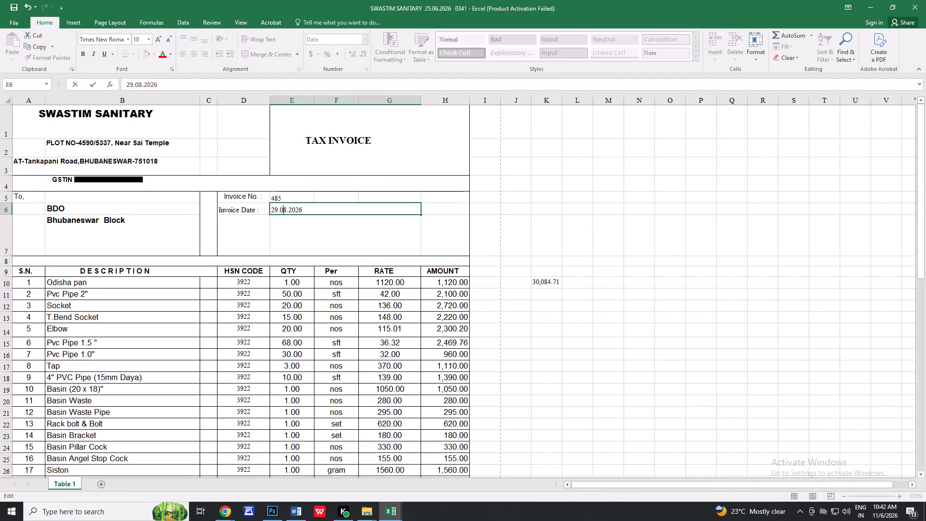
{"action": "key", "text": "Right"}
{"action": "key", "text": "BackSpace"}
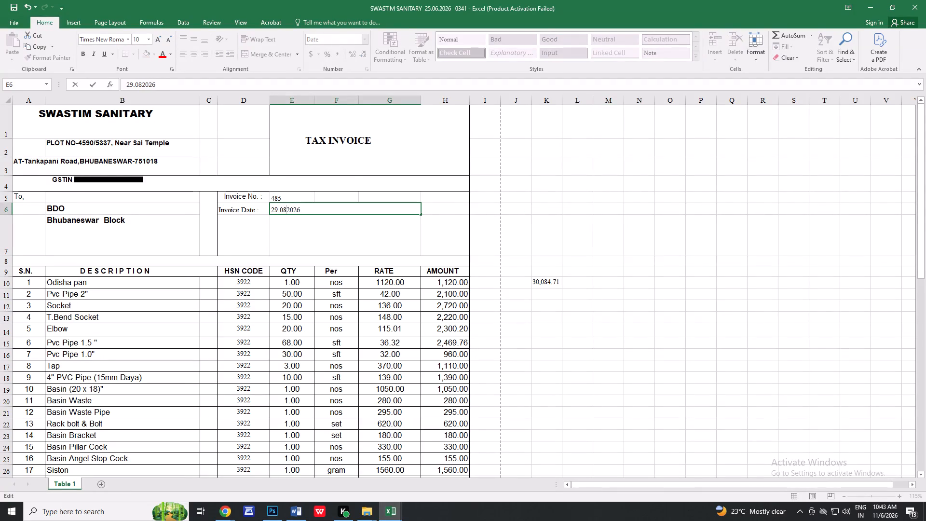
{"action": "key", "text": "period"}
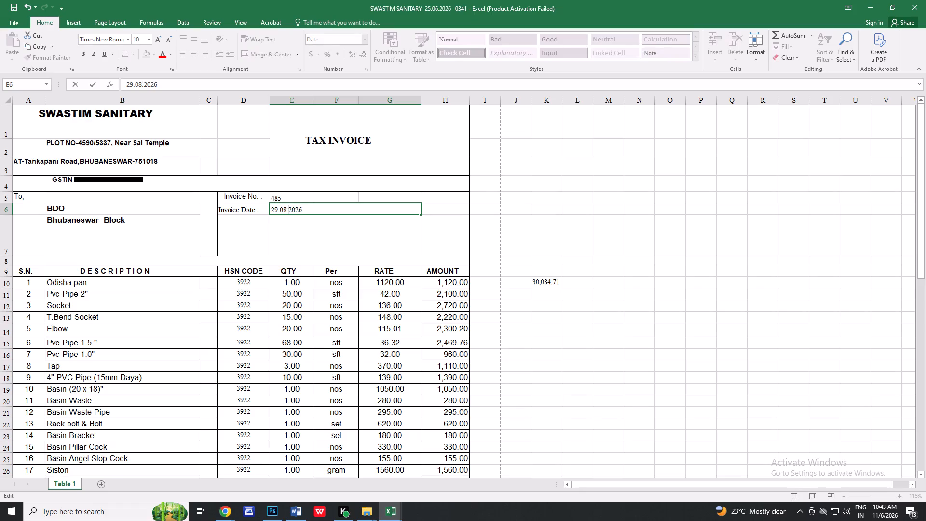
{"action": "key", "text": "Left"}
{"action": "key", "text": "BackSpace"}
{"action": "key", "text": "7"}
Set the invoice number of the SWASTIM SANITARY tax invoice to 476.
{"action": "left_click", "coordinate": [287, 196]}
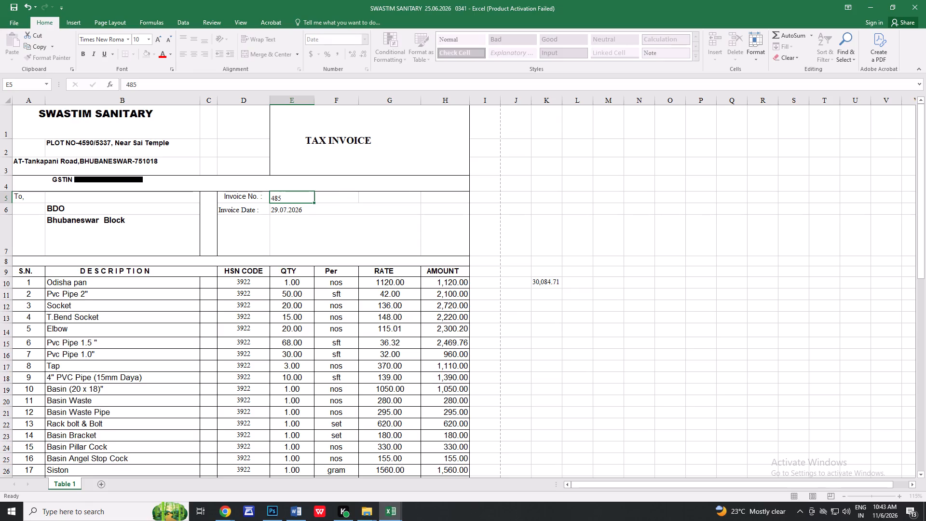
{"action": "type", "text": "476"}
{"action": "left_click", "coordinate": [183, 212]}
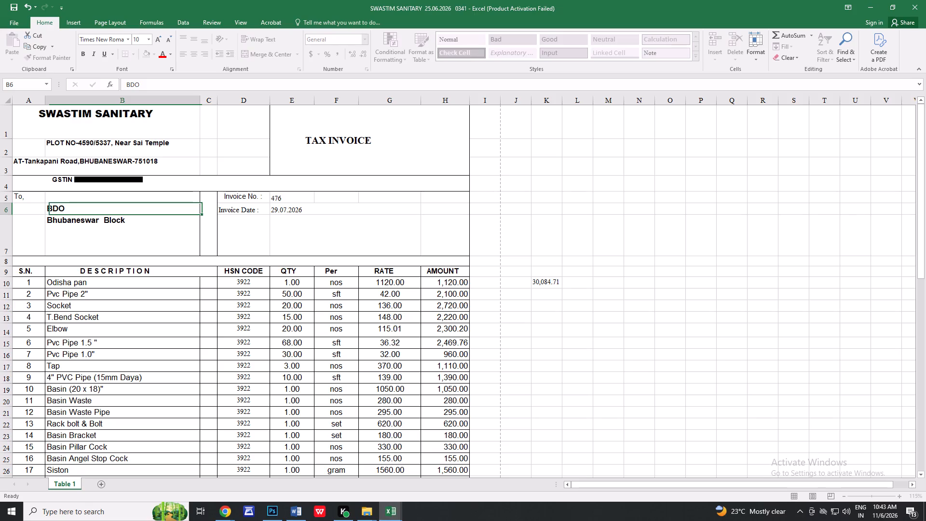
{"action": "left_click", "coordinate": [95, 284]}
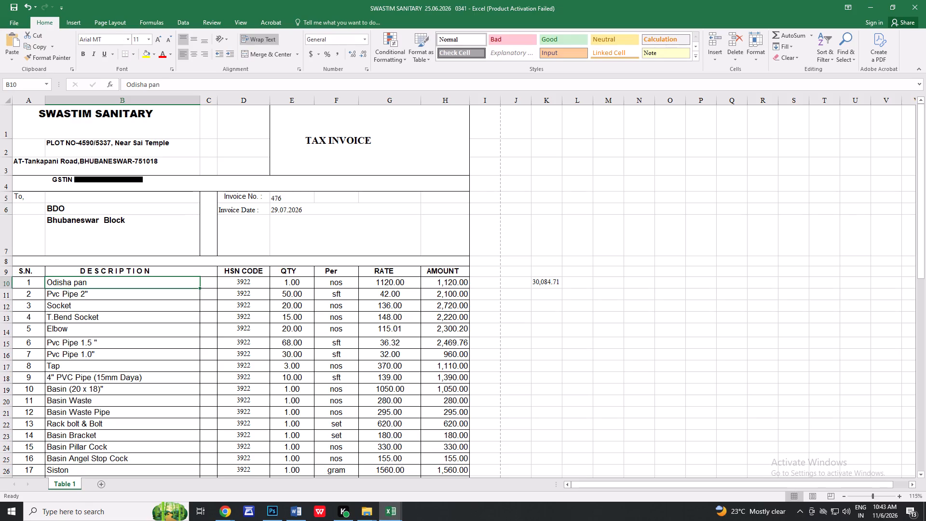
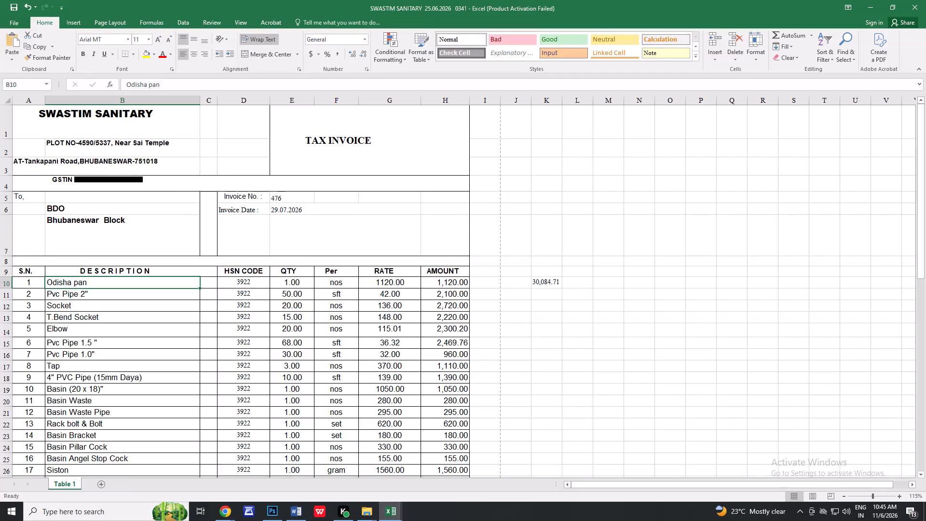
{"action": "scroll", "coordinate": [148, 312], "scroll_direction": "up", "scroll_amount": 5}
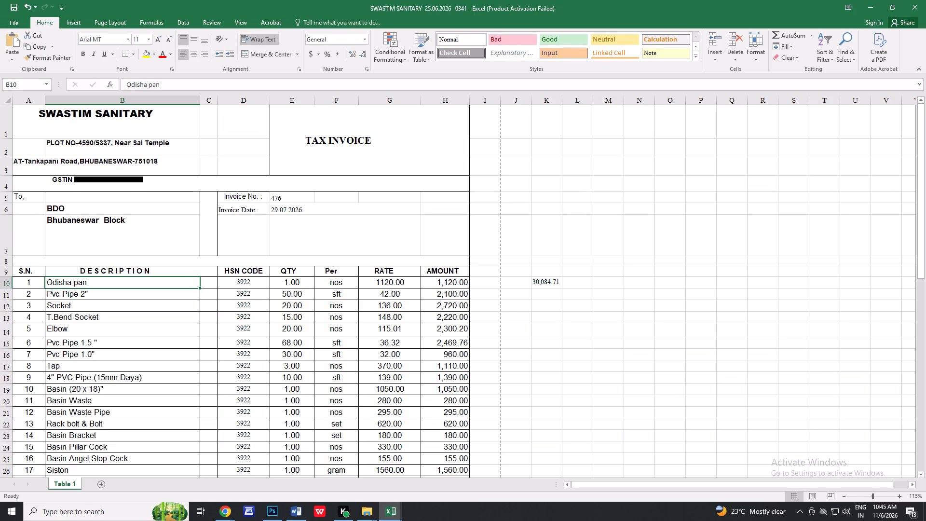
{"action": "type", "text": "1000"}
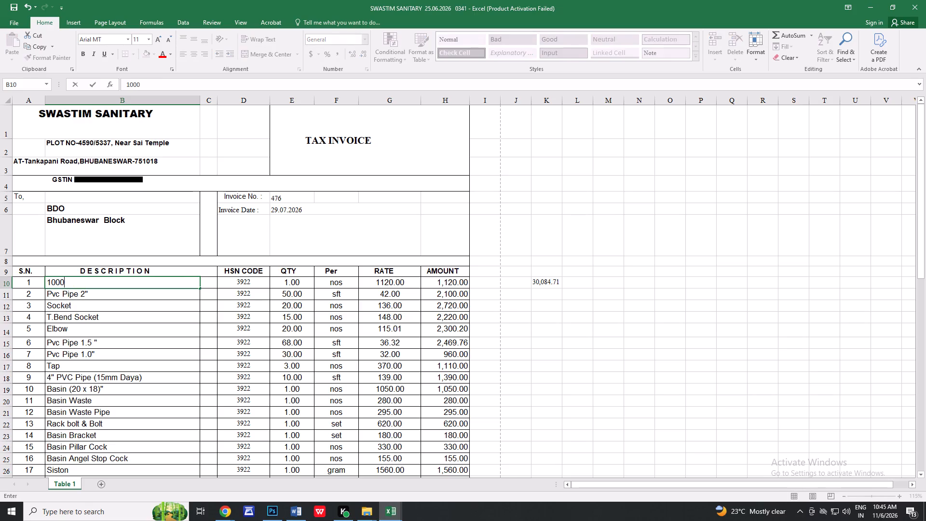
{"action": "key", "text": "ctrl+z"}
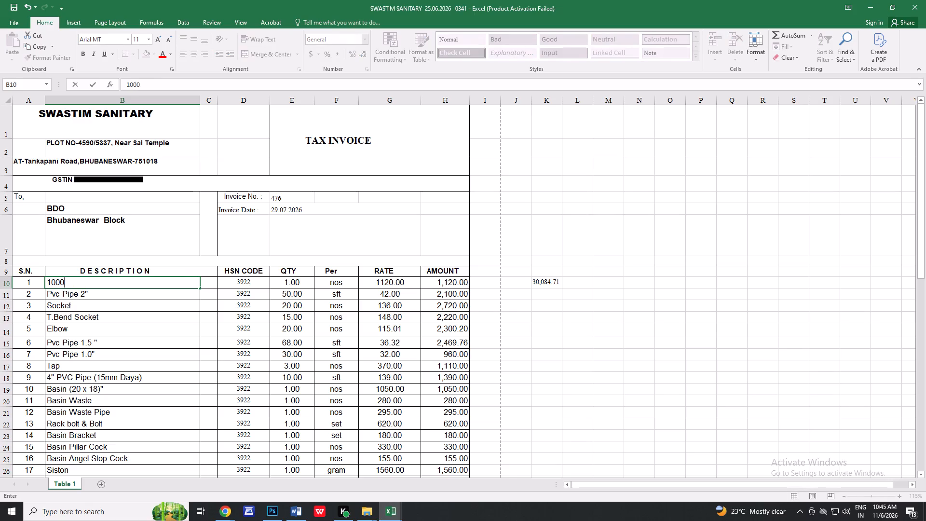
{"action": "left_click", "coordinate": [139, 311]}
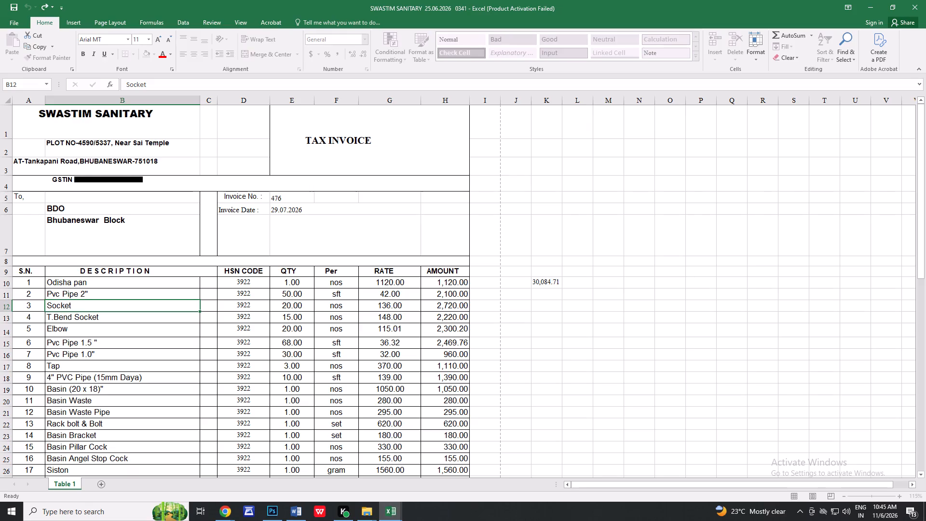
Set the quantities of the 75mm UPVC PTEE-bend, D-bend and P-bend items to 5 each.
{"action": "scroll", "coordinate": [118, 325], "scroll_direction": "down", "scroll_amount": 2}
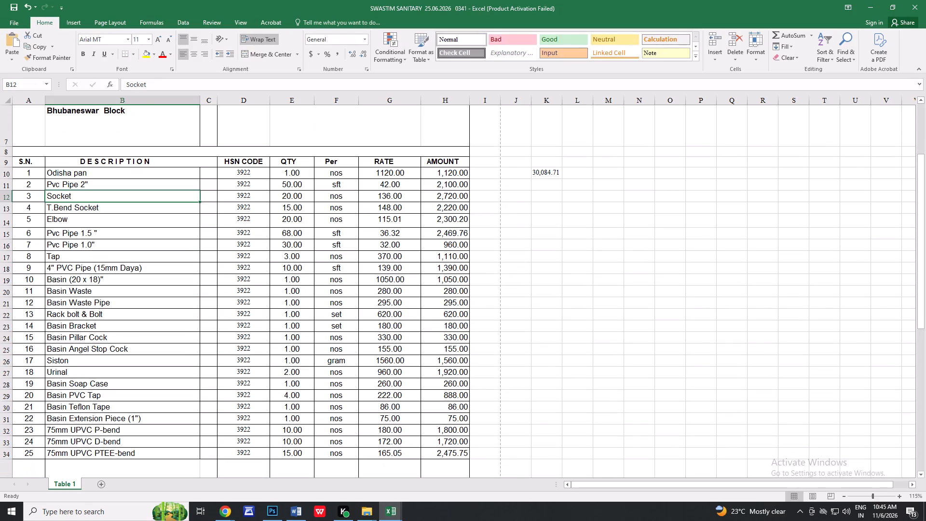
{"action": "scroll", "coordinate": [118, 329], "scroll_direction": "down", "scroll_amount": 1}
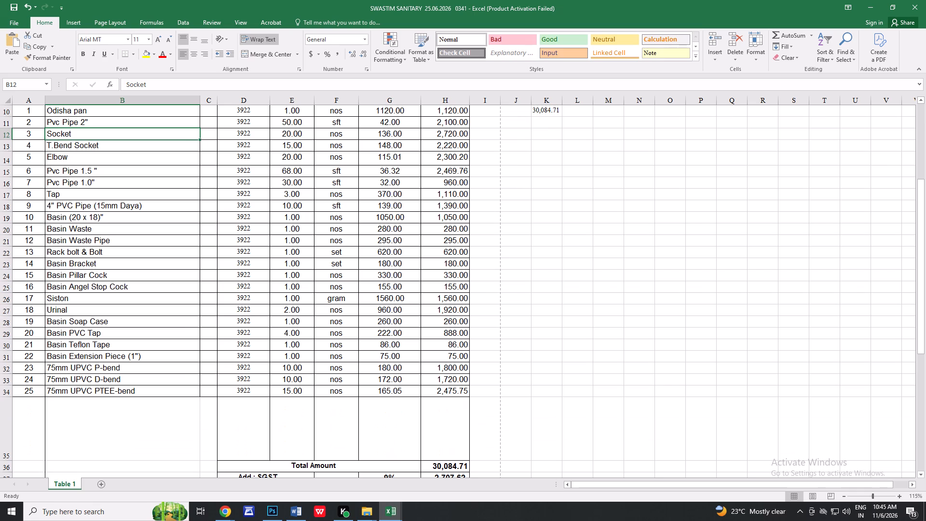
{"action": "left_click", "coordinate": [298, 391]}
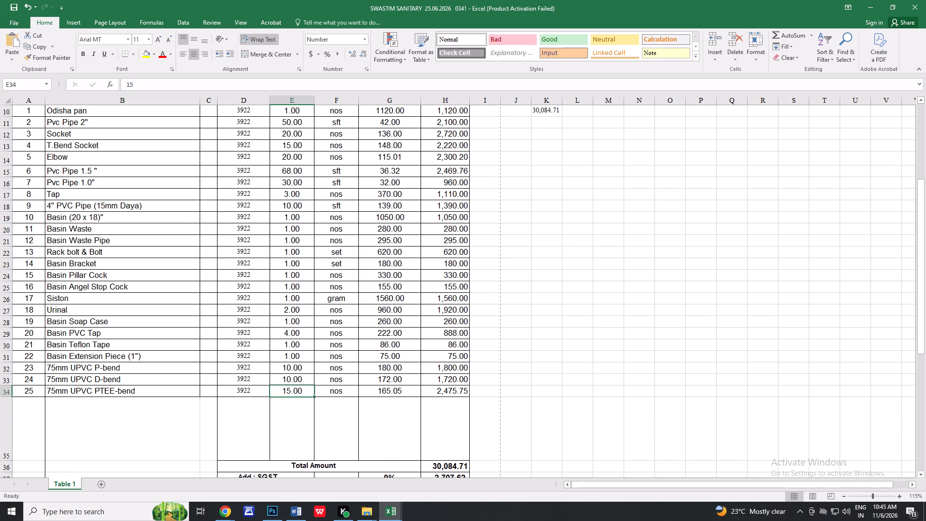
{"action": "key", "text": "5"}
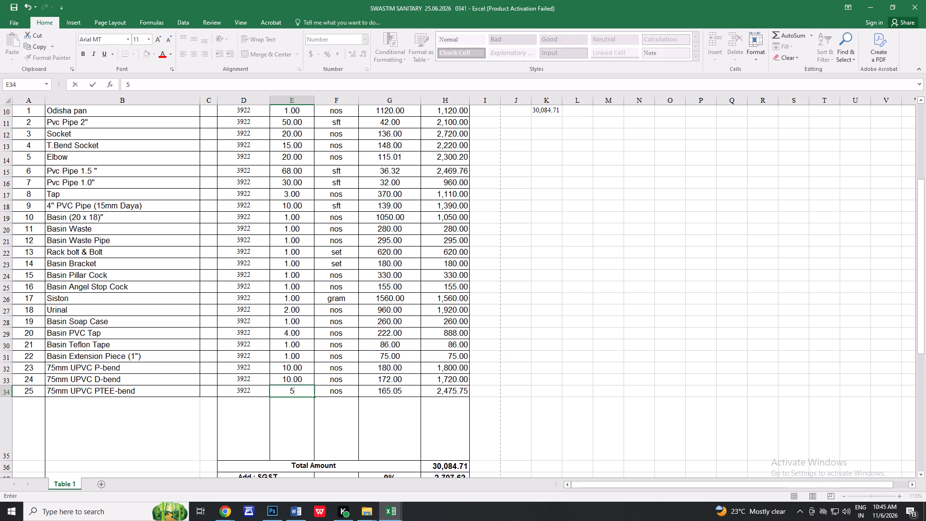
{"action": "left_click", "coordinate": [340, 391]}
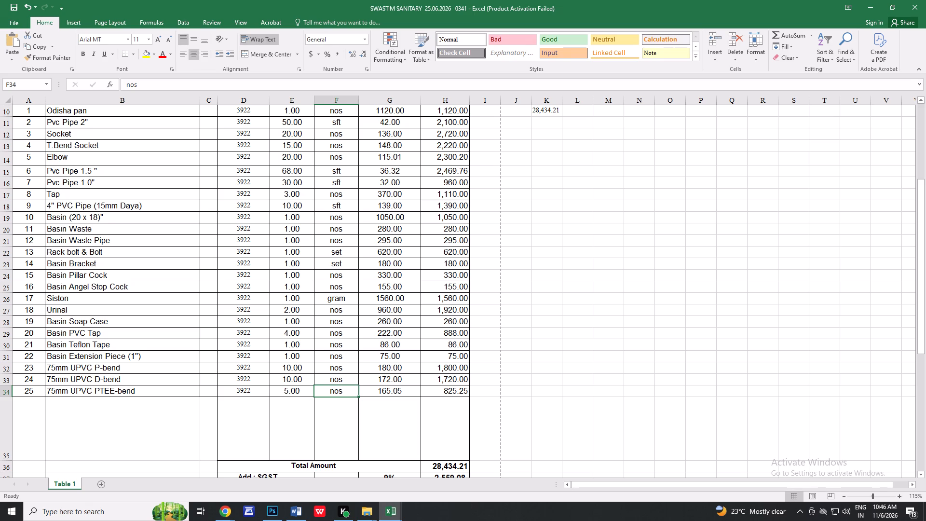
{"action": "left_click", "coordinate": [302, 381]}
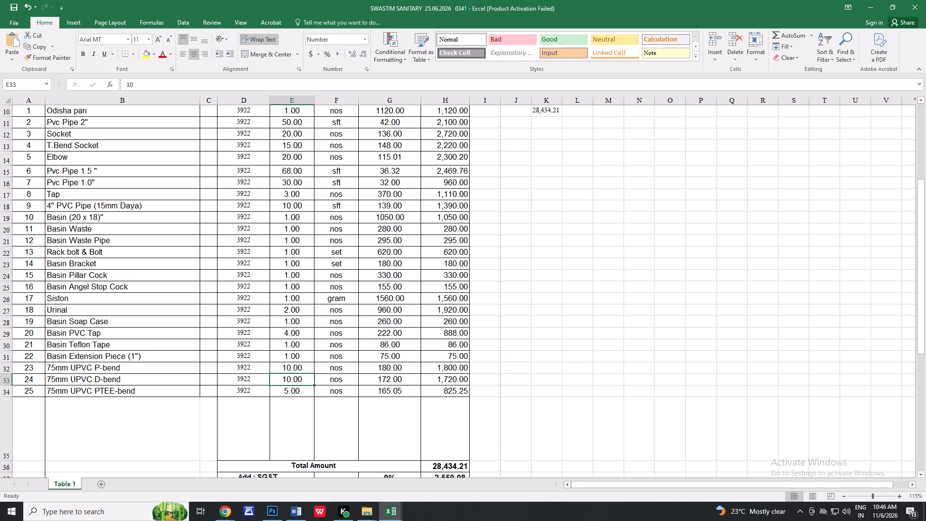
{"action": "key", "text": "5"}
{"action": "key", "text": "Up"}
{"action": "key", "text": "5"}
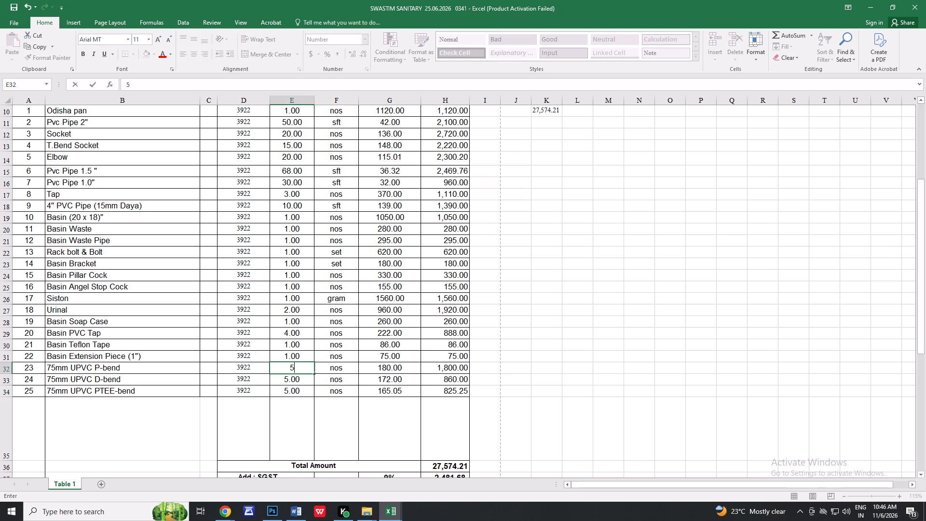
{"action": "left_click", "coordinate": [336, 397]}
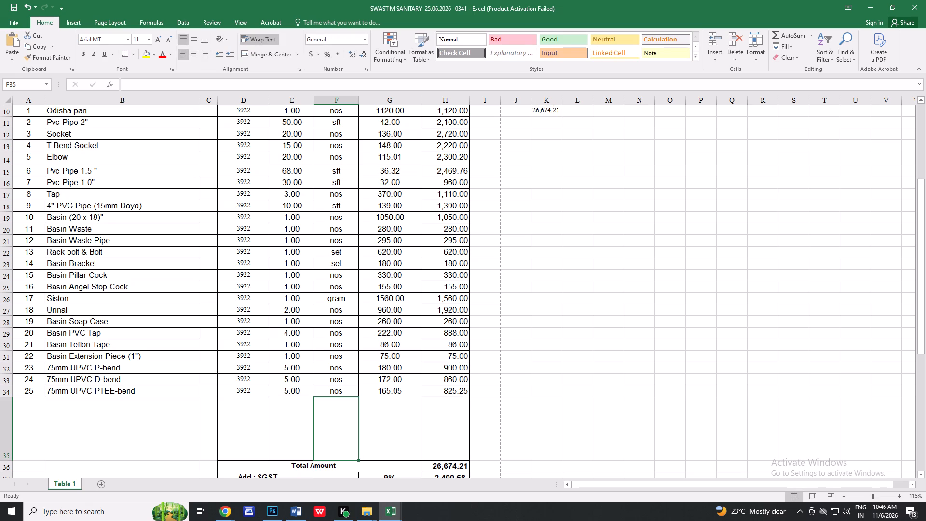
Set the quantity of the Pvc Pipe 1.5" item to 40.
{"action": "left_click", "coordinate": [294, 171]}
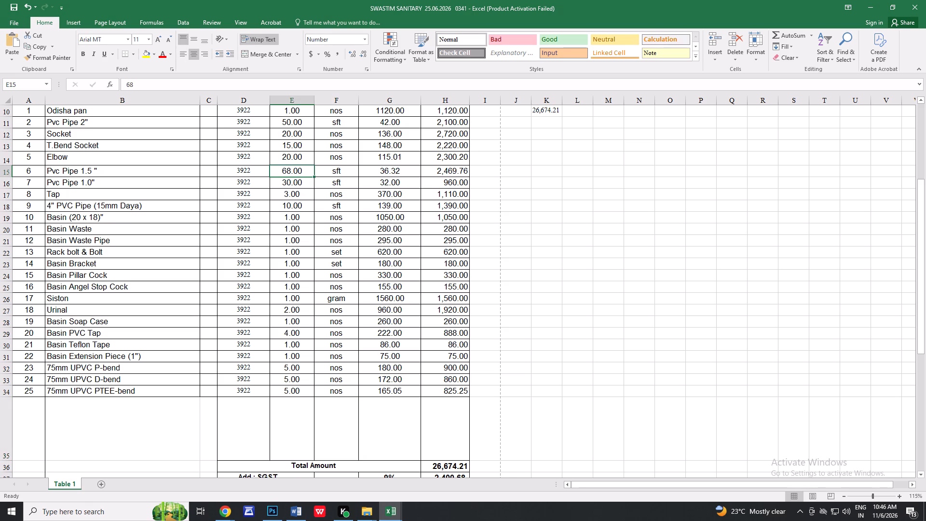
{"action": "type", "text": "40"}
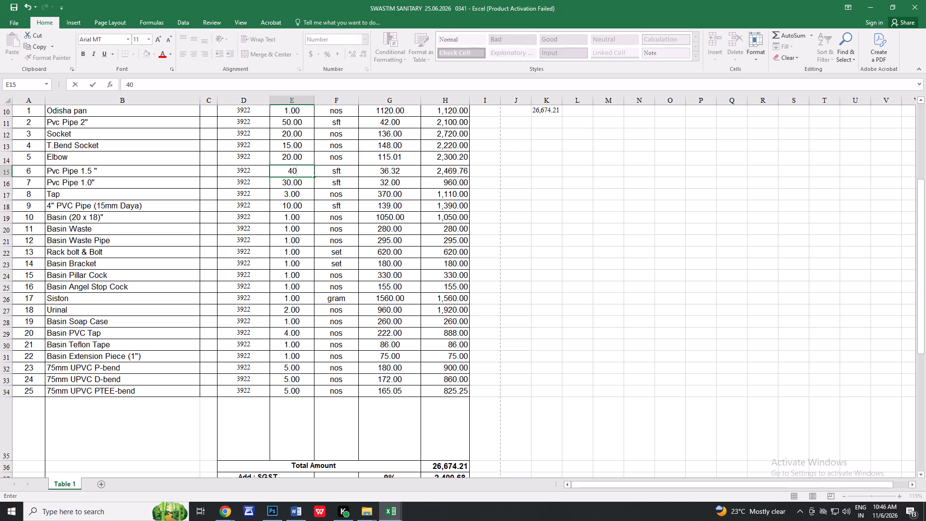
{"action": "left_click", "coordinate": [300, 156]}
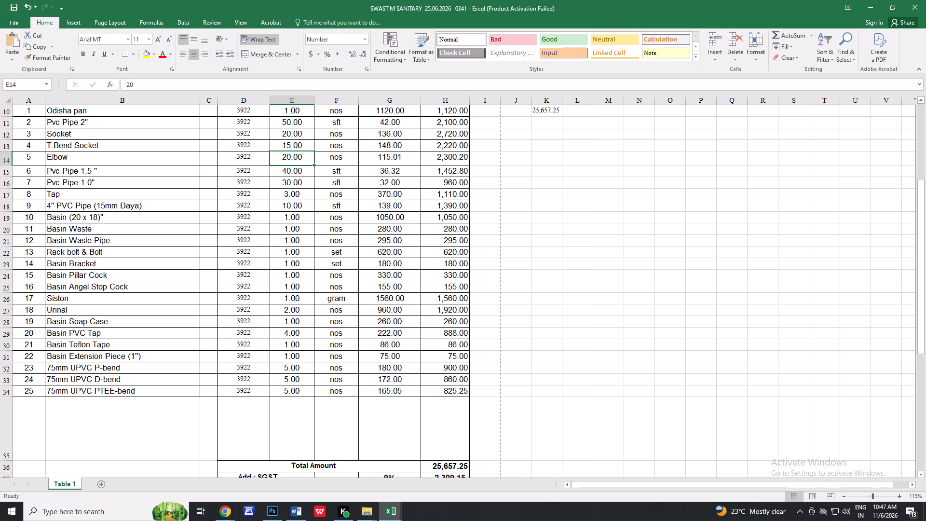
Set the quantity of the 75mm UPVC P-bend to 3 and of the Urinal to 1.
{"action": "left_click", "coordinate": [290, 370]}
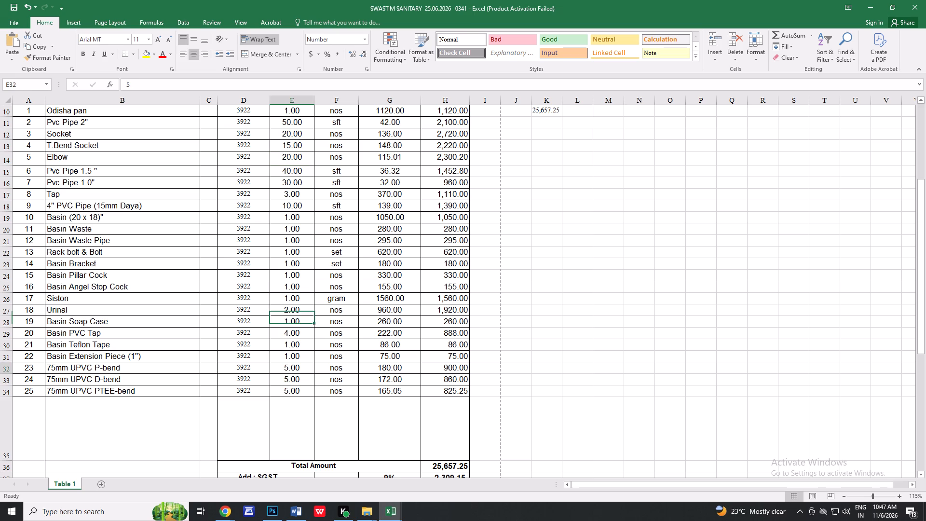
{"action": "key", "text": "3"}
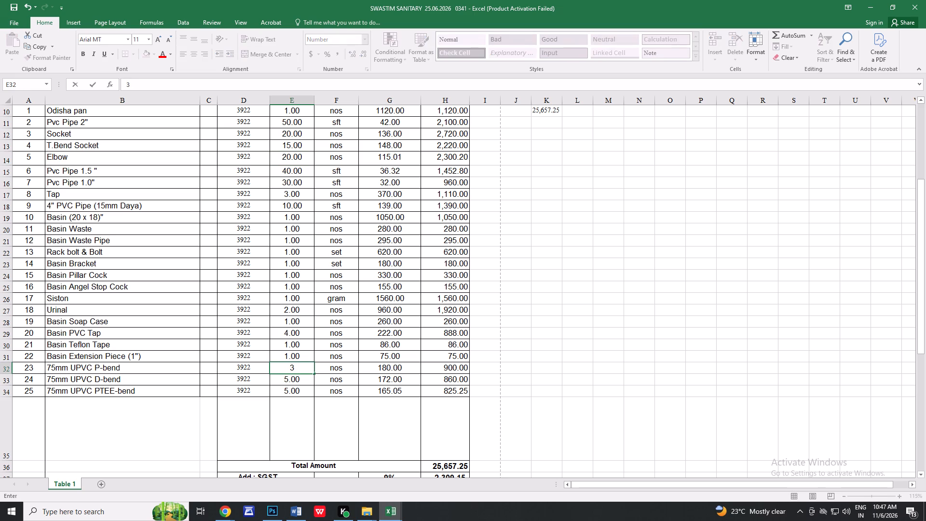
{"action": "left_click", "coordinate": [333, 370]}
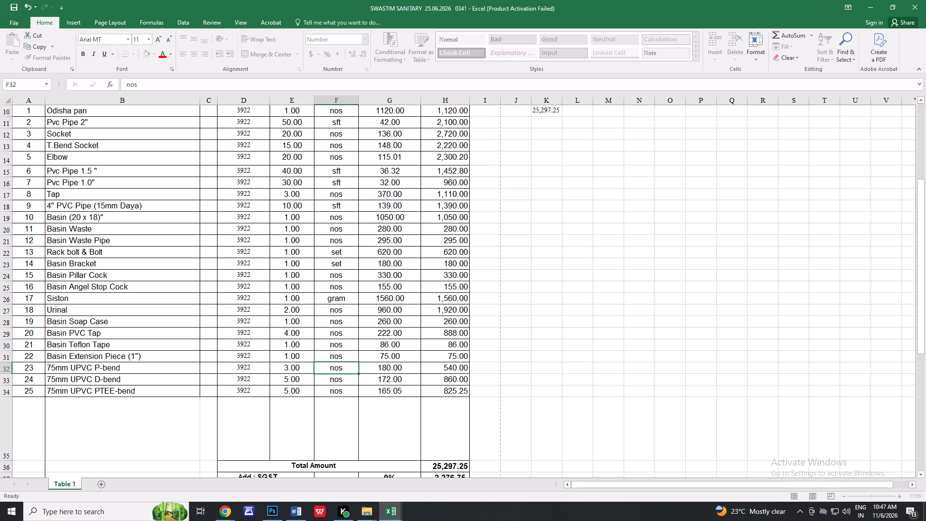
{"action": "left_click", "coordinate": [288, 311]}
{"action": "key", "text": "1"}
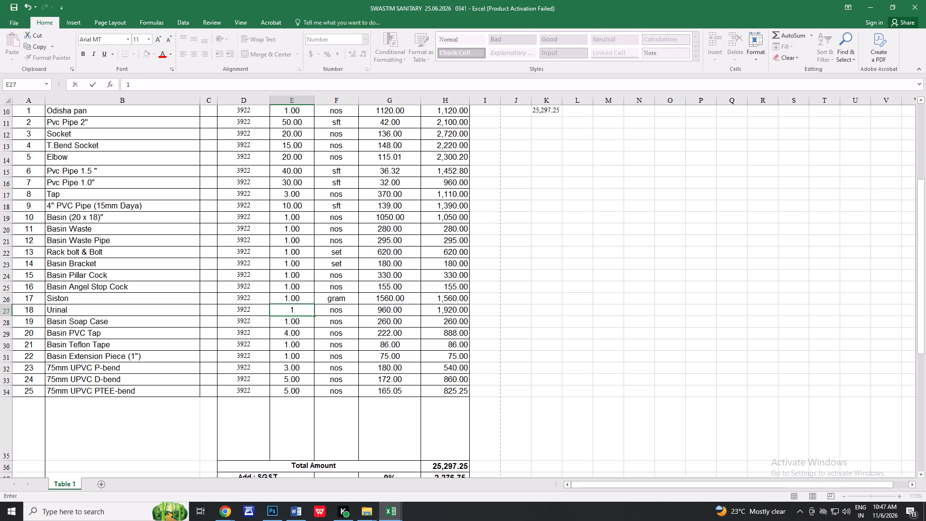
{"action": "left_click", "coordinate": [312, 331]}
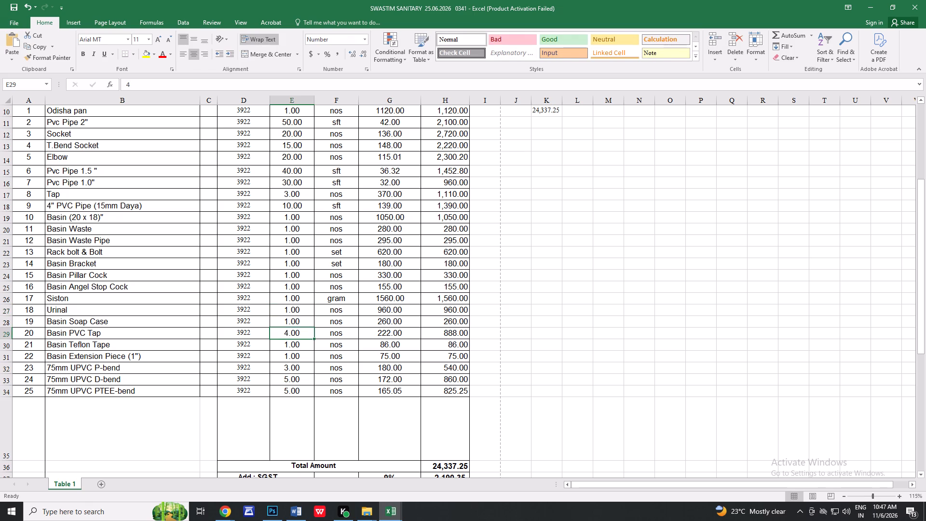
Check the invoice totals and set the quantity of the Pvc Pipe 2" item to 30.
{"action": "scroll", "coordinate": [544, 349], "scroll_direction": "down", "scroll_amount": 1}
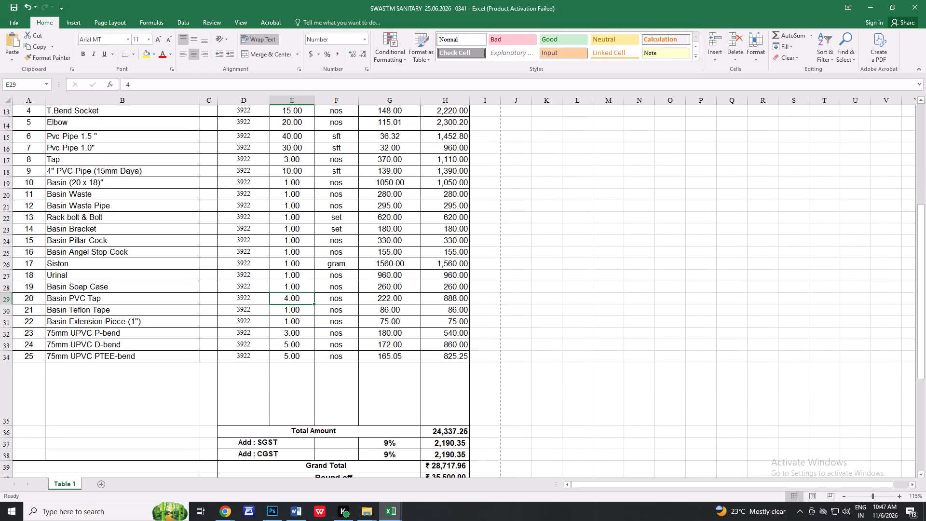
{"action": "scroll", "coordinate": [544, 349], "scroll_direction": "down", "scroll_amount": 1}
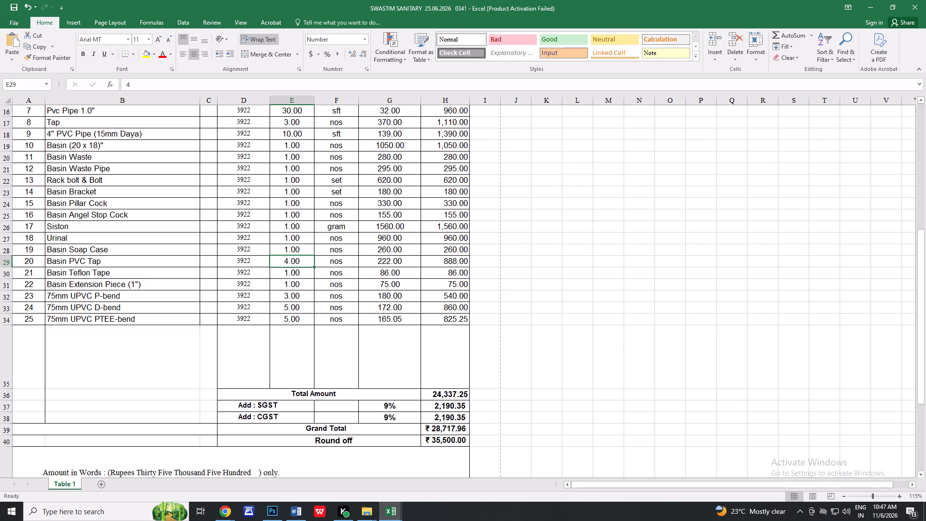
{"action": "scroll", "coordinate": [314, 338], "scroll_direction": "up", "scroll_amount": 3}
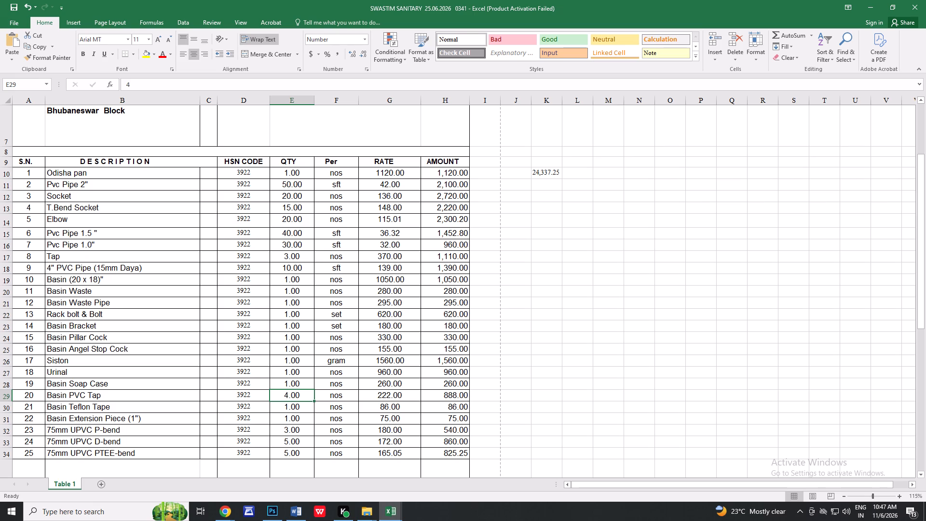
{"action": "left_click", "coordinate": [285, 187]}
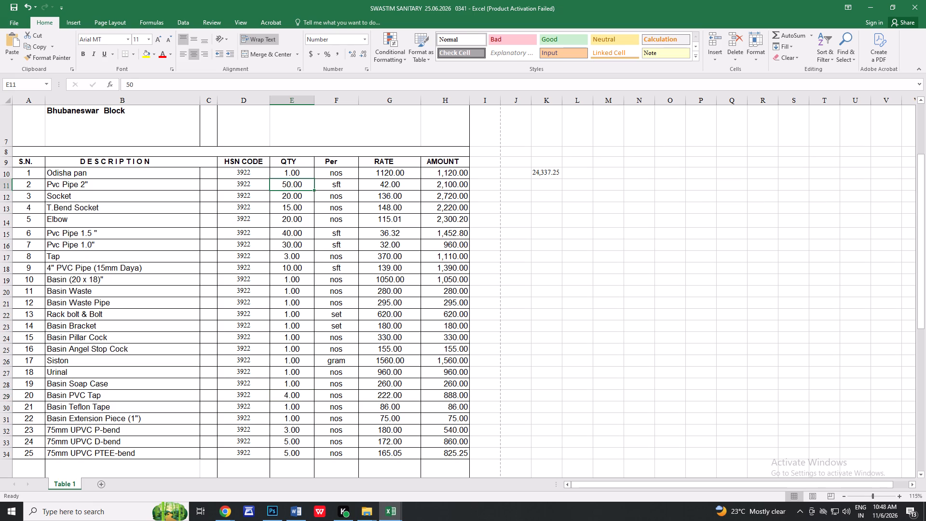
{"action": "type", "text": "30"}
{"action": "left_click", "coordinate": [321, 224]}
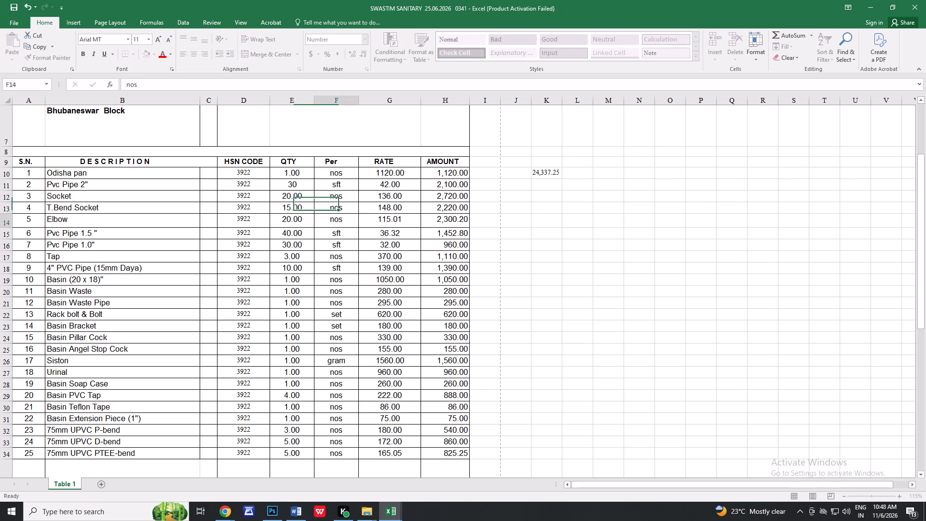
Set the quantities of the Socket, T.Bend Socket and Elbow items to 10 each.
{"action": "left_click", "coordinate": [286, 198]}
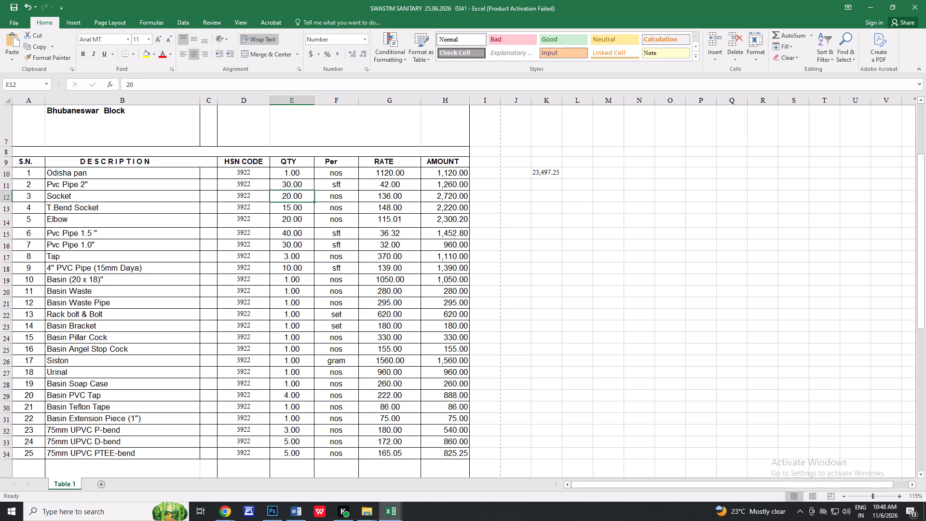
{"action": "type", "text": "10"}
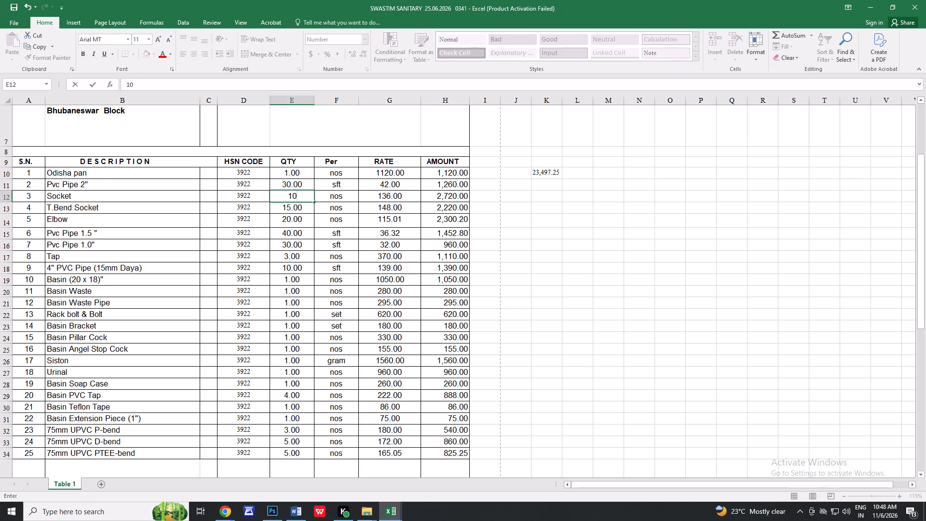
{"action": "left_click", "coordinate": [310, 238]}
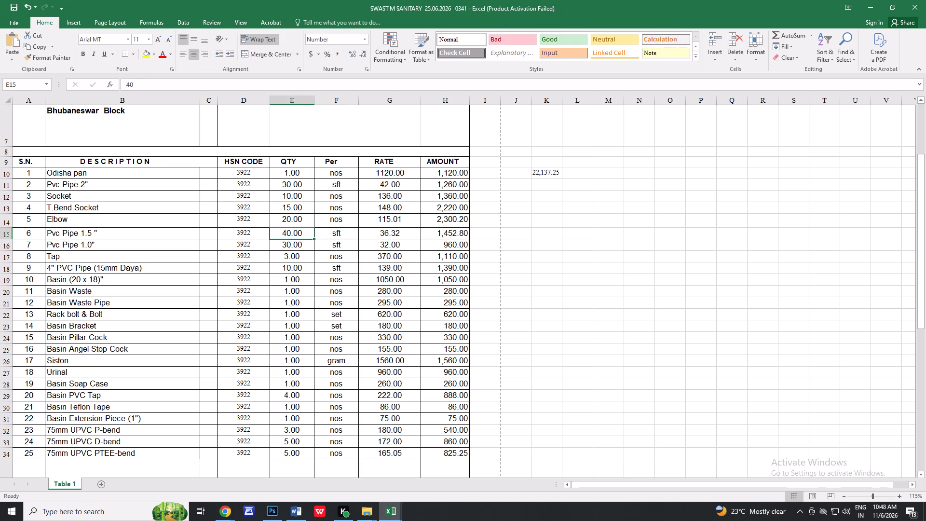
{"action": "left_click", "coordinate": [296, 210]}
{"action": "type", "text": "10"}
{"action": "left_click", "coordinate": [366, 381]}
{"action": "scroll", "coordinate": [366, 381], "scroll_direction": "down", "scroll_amount": 2}
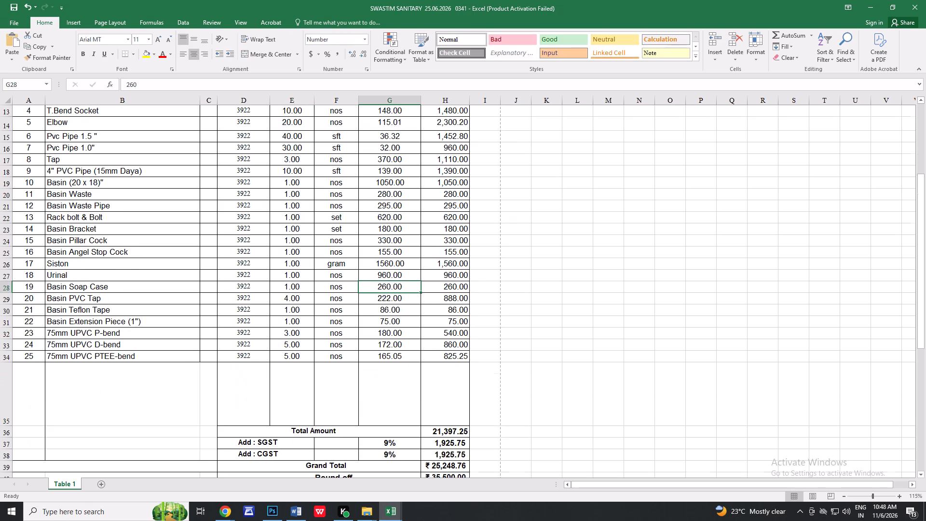
{"action": "left_click", "coordinate": [289, 124]}
{"action": "type", "text": "10"}
{"action": "left_click", "coordinate": [312, 197]}
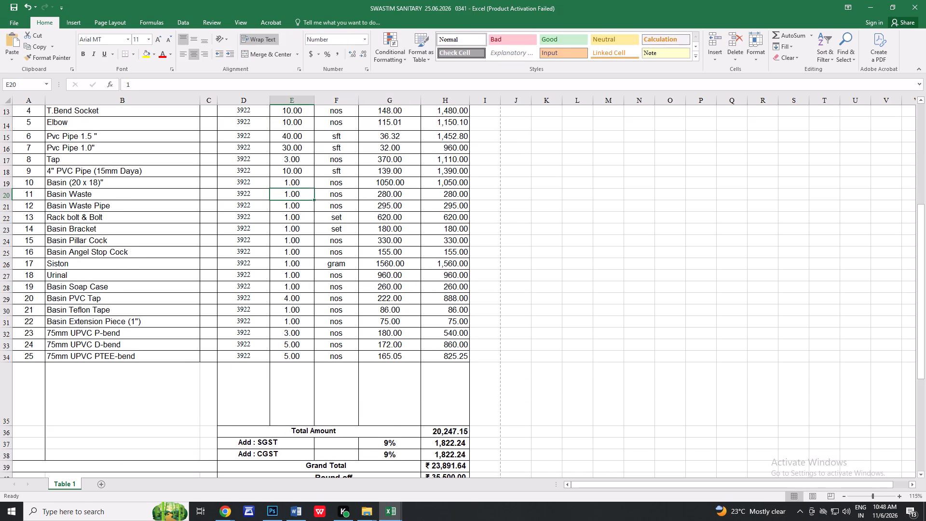
Replace the description of item 22, Basin Extension Piece (1"), with "1000L Tank (suprem)".
{"action": "scroll", "coordinate": [313, 198], "scroll_direction": "down", "scroll_amount": 1}
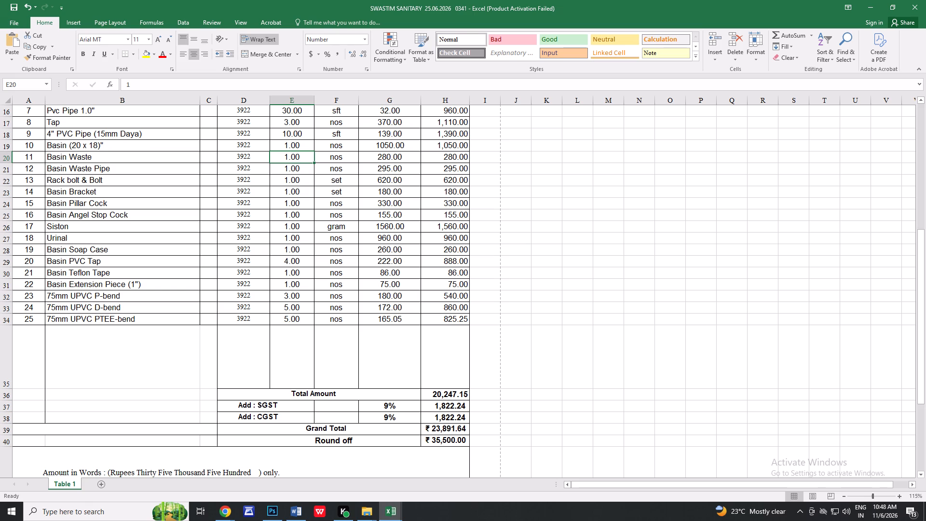
{"action": "left_click", "coordinate": [300, 286]}
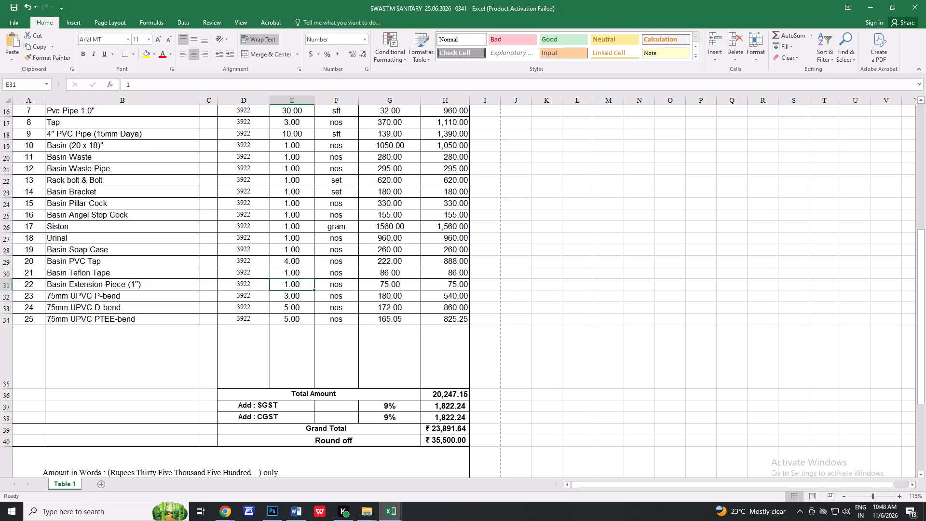
{"action": "left_click", "coordinate": [109, 289]}
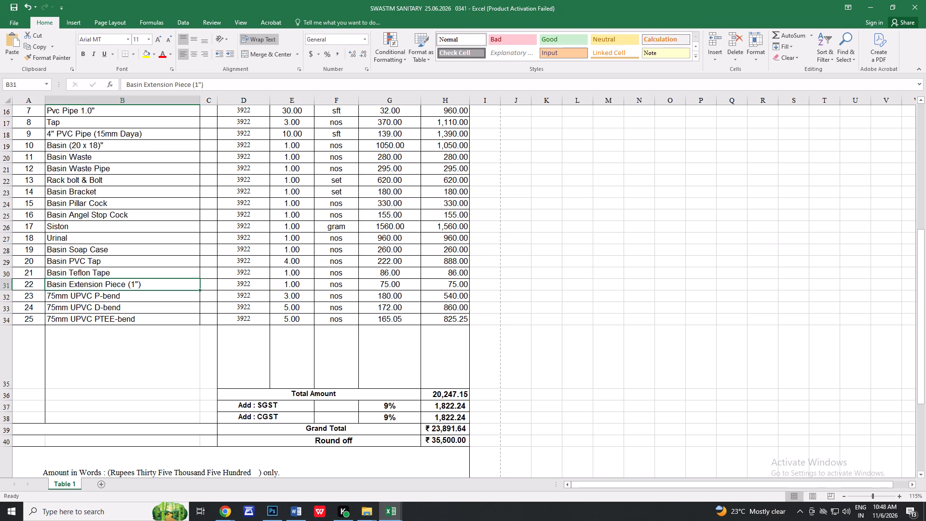
{"action": "type", "text": "1000"}
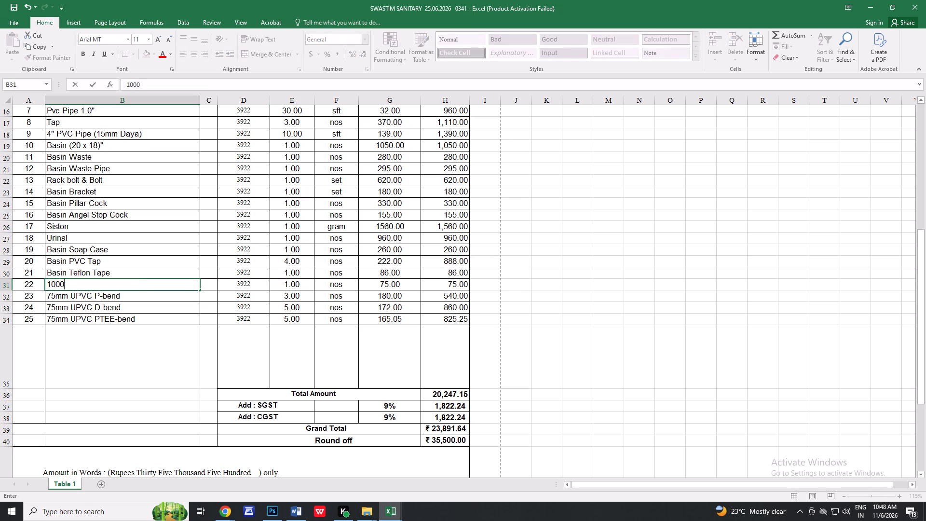
{"action": "key", "text": "space"}
{"action": "type", "text": "l"}
{"action": "key", "text": "space"}
{"action": "key", "text": "BackSpace"}
{"action": "key", "text": "BackSpace"}
{"action": "key", "text": "BackSpace"}
{"action": "type", "text": "L"}
{"action": "key", "text": "space"}
{"action": "key", "text": "t"}
{"action": "type", "text": "nk"}
{"action": "key", "text": "BackSpace"}
{"action": "key", "text": "BackSpace"}
{"action": "type", "text": "ank"}
{"action": "key", "text": "space"}
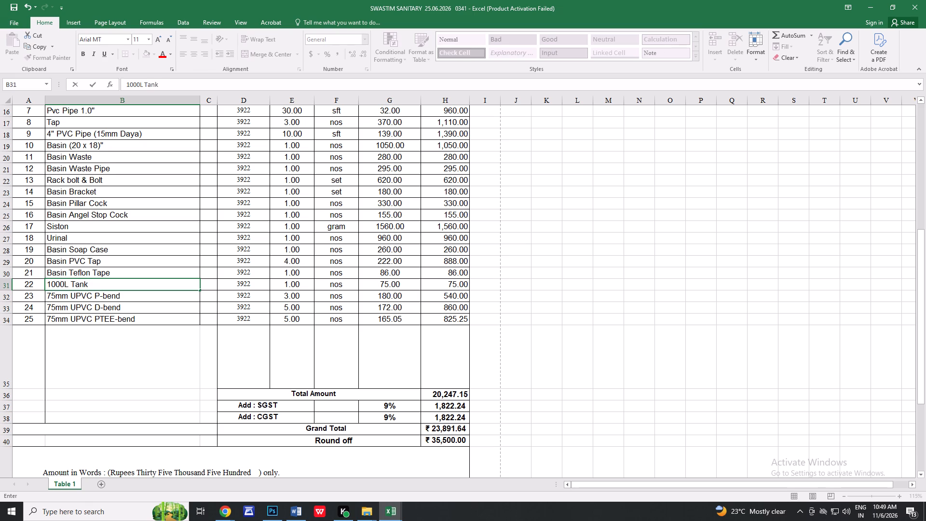
{"action": "key", "text": "shift+parenleft"}
{"action": "type", "text": "supre"}
{"action": "key", "text": "m"}
{"action": "key", "text": "shift+parenright"}
{"action": "left_click", "coordinate": [290, 283]}
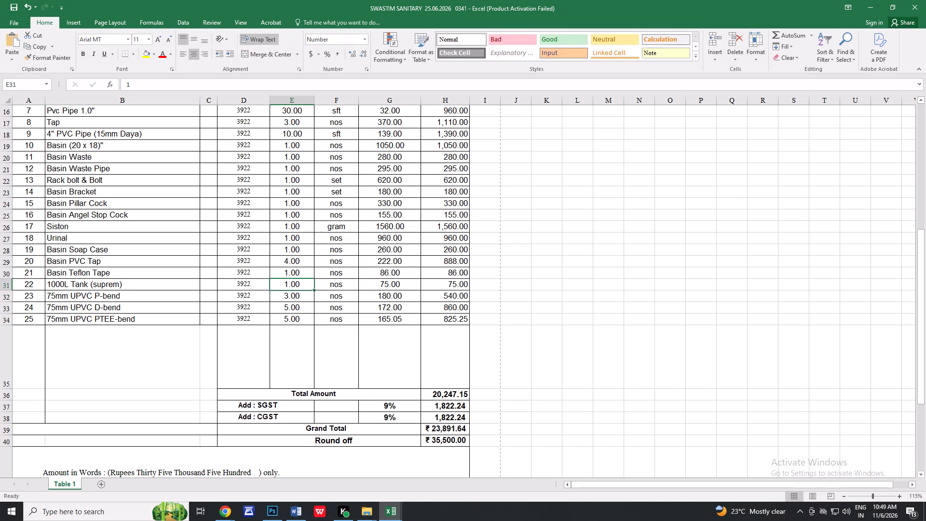
Set the rate of the 1000L Tank (suprem) item to 6800.
{"action": "left_click", "coordinate": [373, 285]}
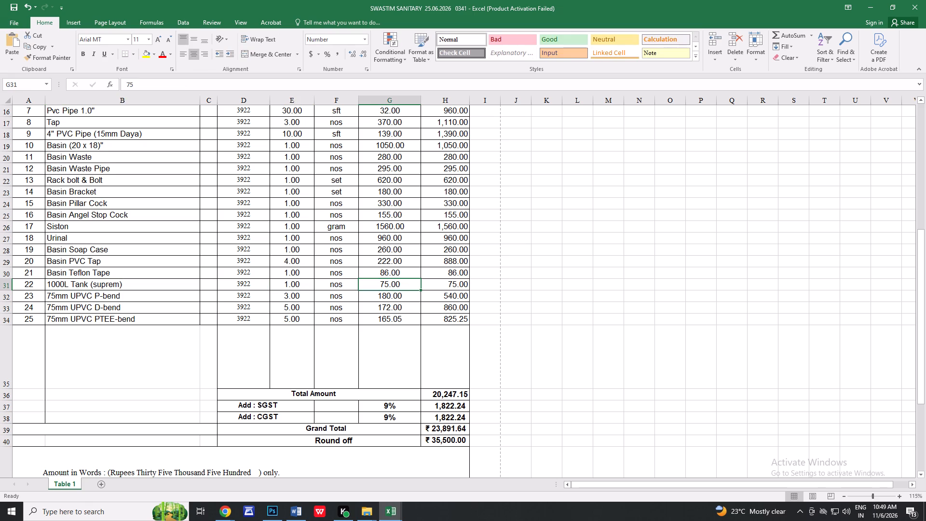
{"action": "type", "text": "60"}
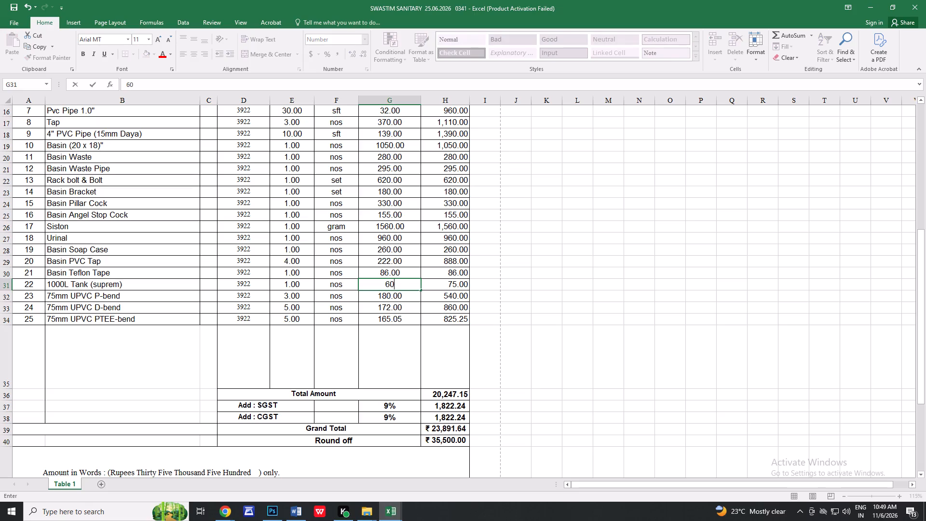
{"action": "key", "text": "BackSpace"}
{"action": "type", "text": "800"}
{"action": "left_click", "coordinate": [381, 345]}
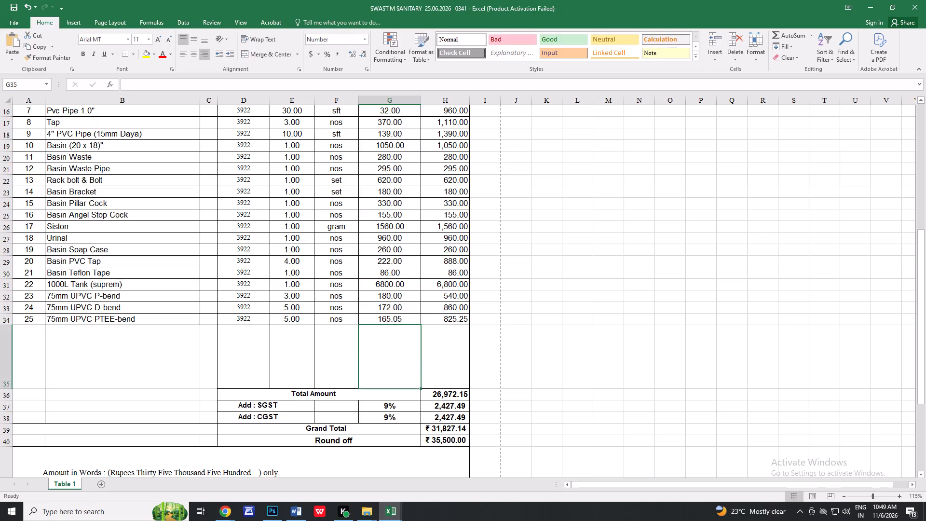
Set the quantity of Pvc Pipe 1.5" to 30 and of Pvc Pipe 1.0" to 20.
{"action": "scroll", "coordinate": [388, 319], "scroll_direction": "up", "scroll_amount": 5}
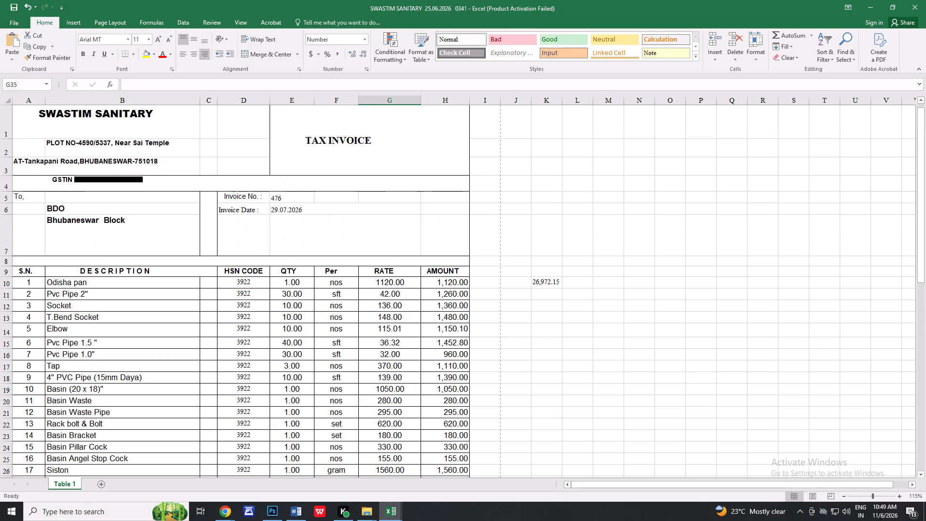
{"action": "left_click", "coordinate": [294, 344]}
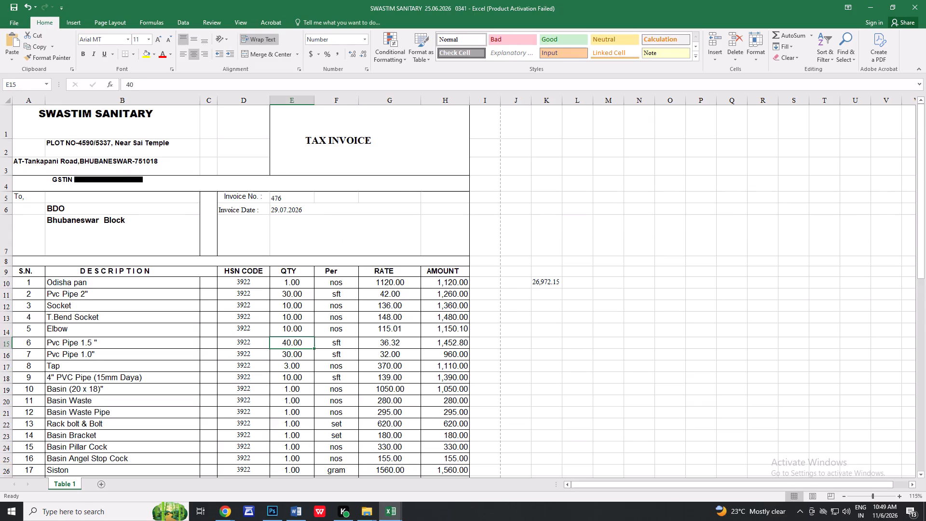
{"action": "type", "text": "30"}
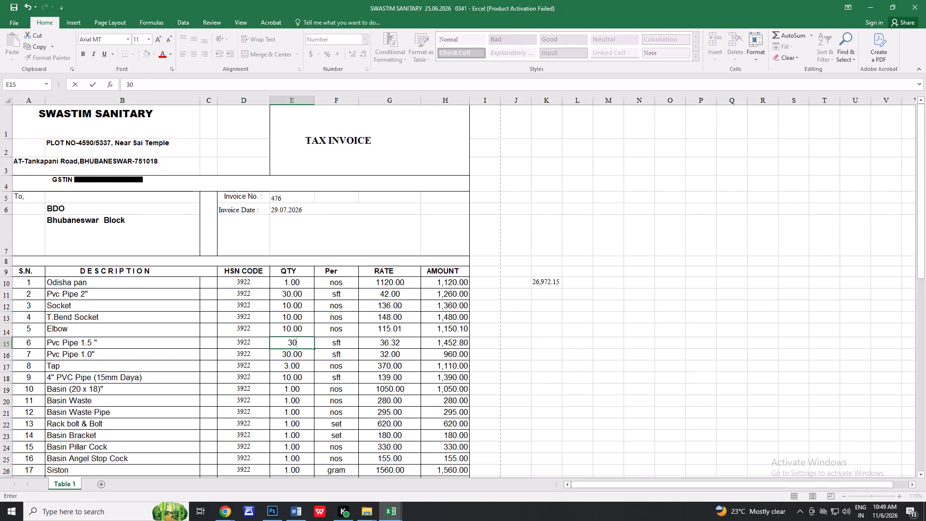
{"action": "left_click", "coordinate": [299, 356]}
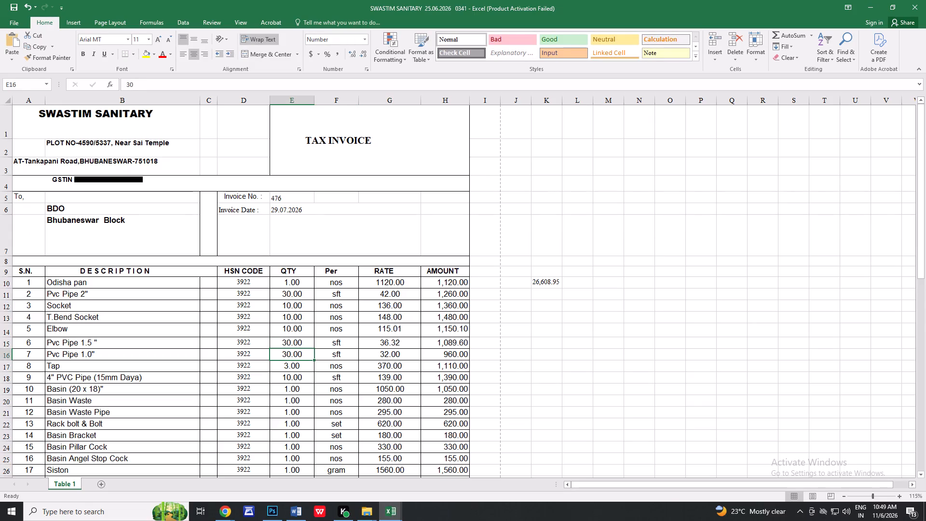
{"action": "left_click", "coordinate": [287, 377]}
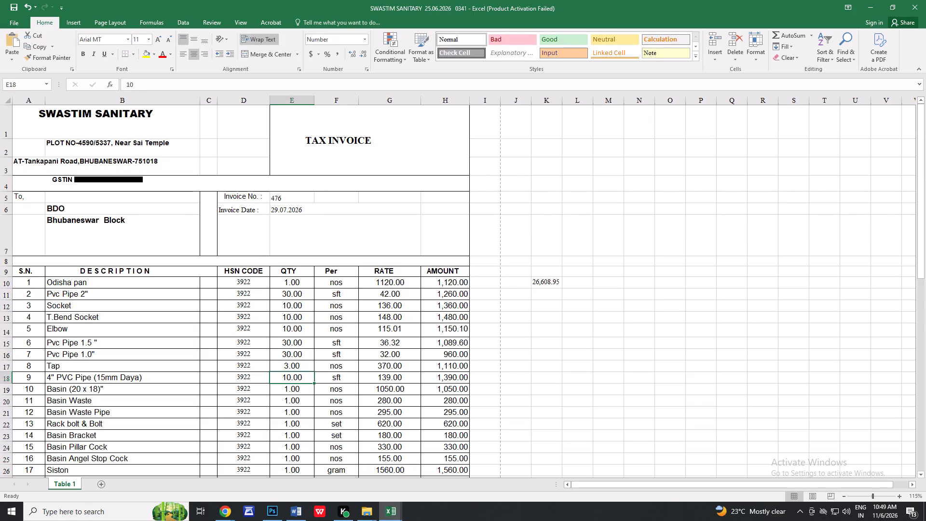
{"action": "left_click", "coordinate": [299, 357]}
{"action": "type", "text": "20"}
{"action": "left_click", "coordinate": [299, 414]}
{"action": "scroll", "coordinate": [300, 412], "scroll_direction": "down", "scroll_amount": 5}
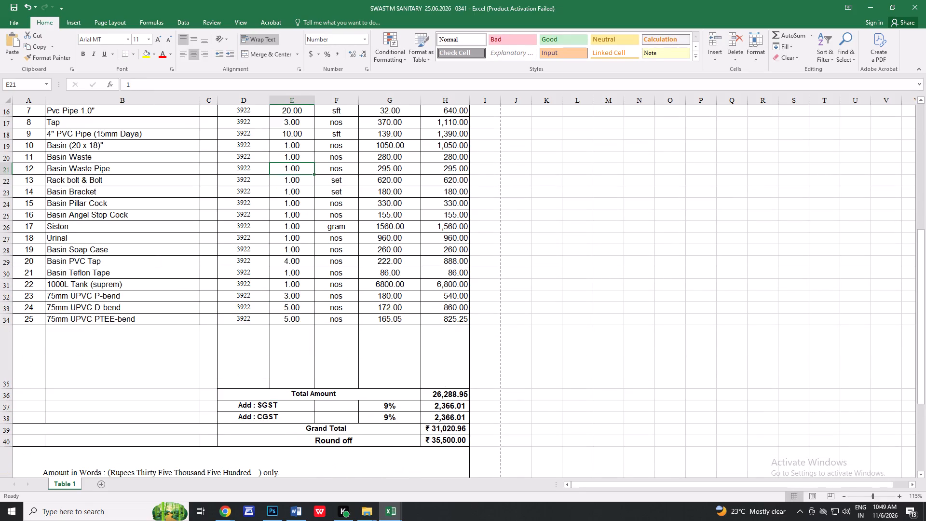
Set the quantity of the Pvc Pipe 2" item to 20.
{"action": "scroll", "coordinate": [511, 184], "scroll_direction": "up", "scroll_amount": 5}
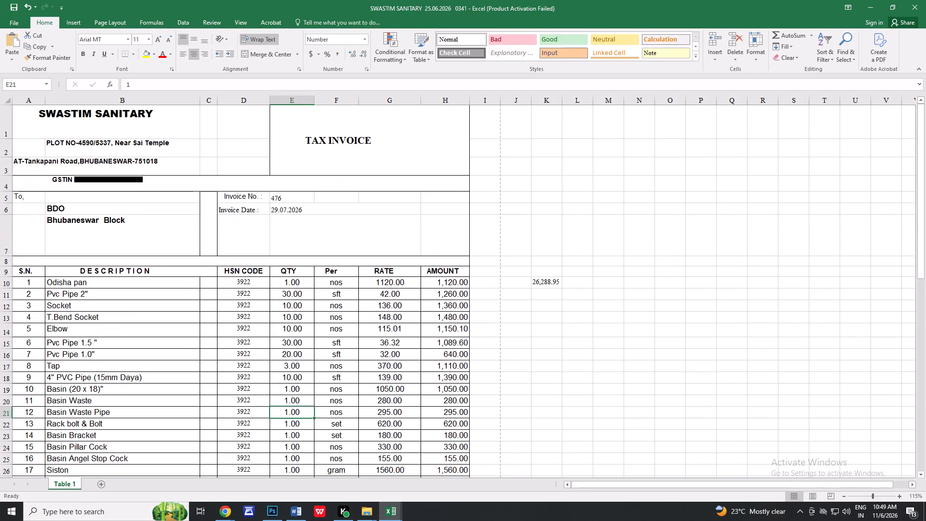
{"action": "left_click", "coordinate": [296, 293]}
{"action": "key", "text": "2"}
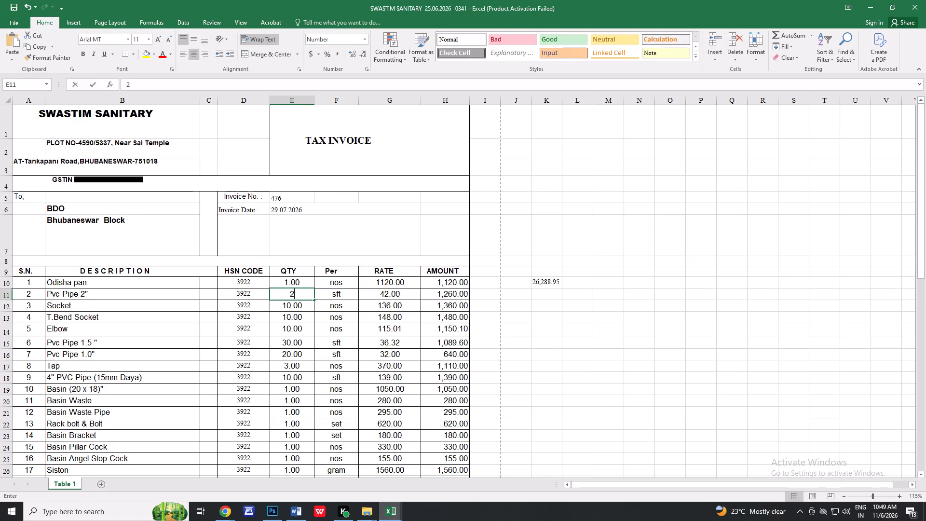
{"action": "key", "text": "0"}
{"action": "left_click", "coordinate": [316, 341]}
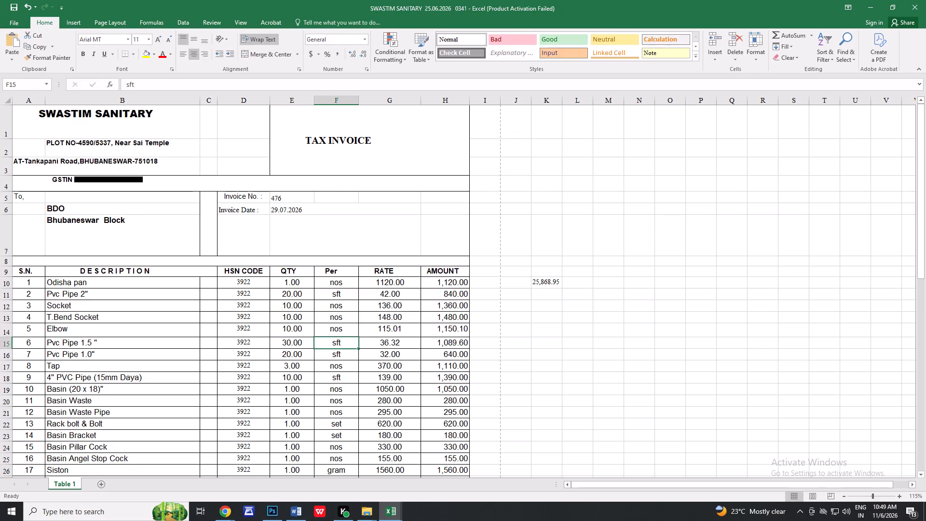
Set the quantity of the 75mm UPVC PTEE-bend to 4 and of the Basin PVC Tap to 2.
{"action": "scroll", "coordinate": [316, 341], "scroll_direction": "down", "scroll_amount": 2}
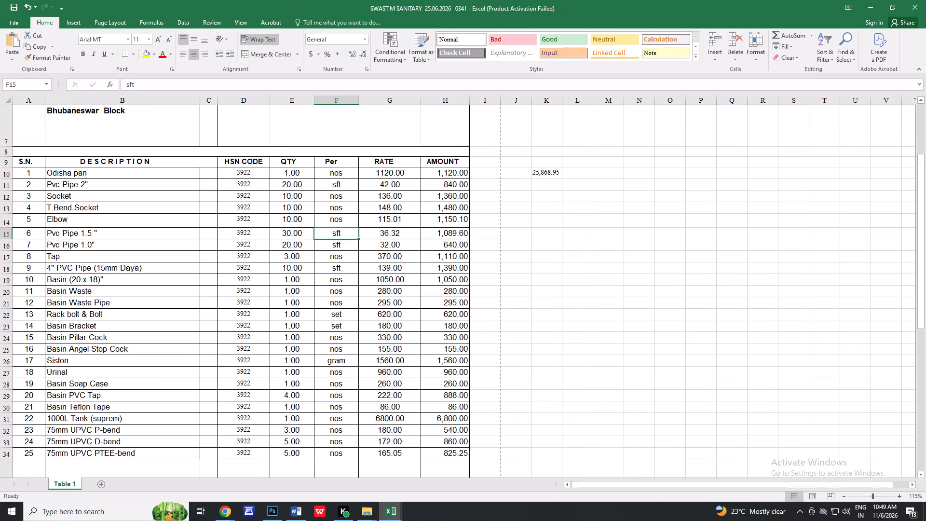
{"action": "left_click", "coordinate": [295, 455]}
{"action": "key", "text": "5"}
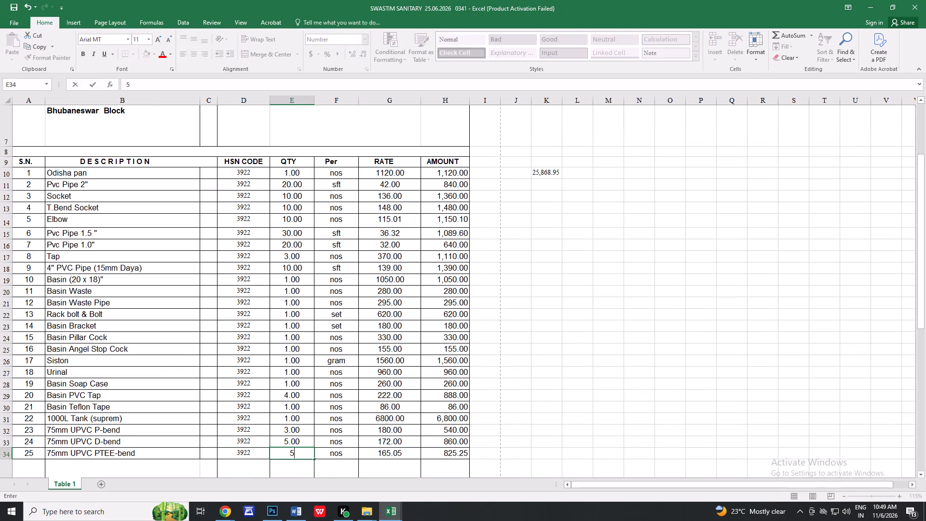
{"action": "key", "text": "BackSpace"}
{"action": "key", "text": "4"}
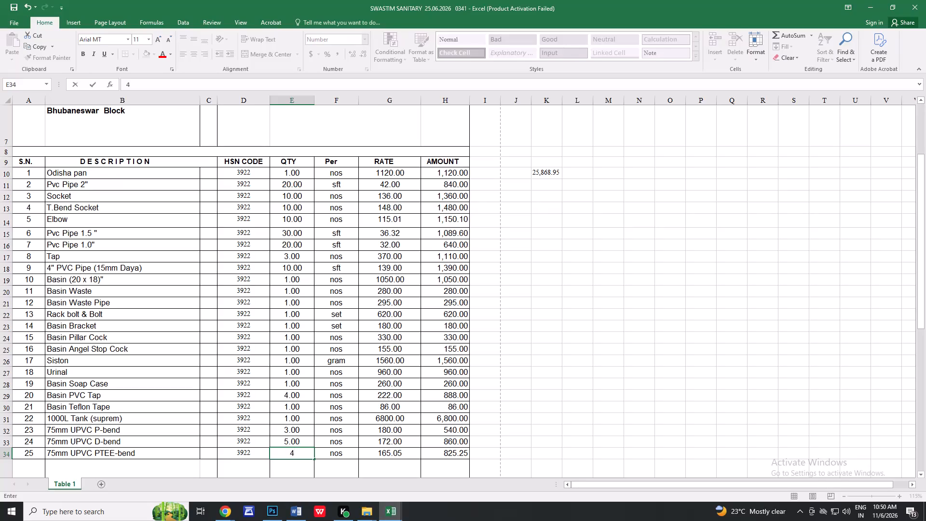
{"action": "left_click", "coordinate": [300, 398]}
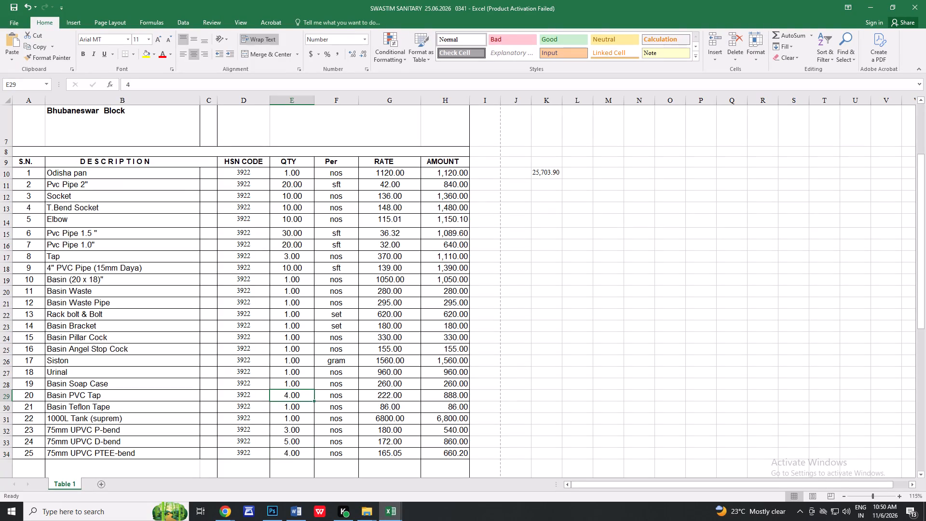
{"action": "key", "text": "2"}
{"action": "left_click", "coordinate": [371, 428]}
Set the quantity of the 75mm UPVC PTEE-bend to 5 and of the Basin PVC Tap to 3.
{"action": "scroll", "coordinate": [371, 428], "scroll_direction": "down", "scroll_amount": 2}
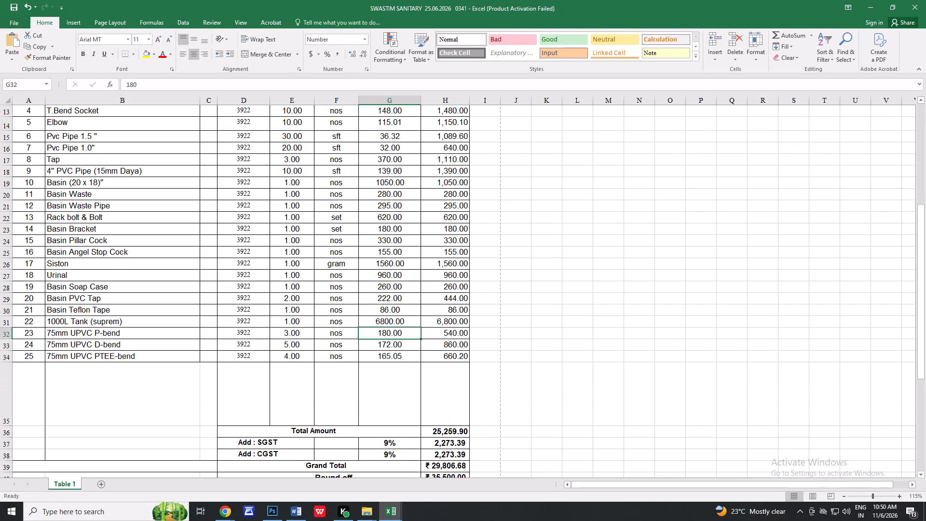
{"action": "left_click", "coordinate": [298, 359]}
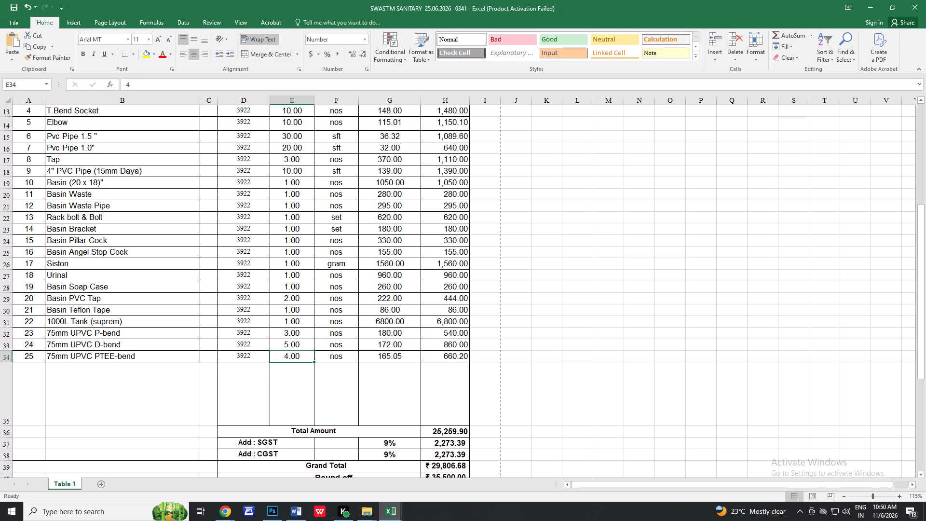
{"action": "key", "text": "5"}
{"action": "left_click", "coordinate": [309, 314]}
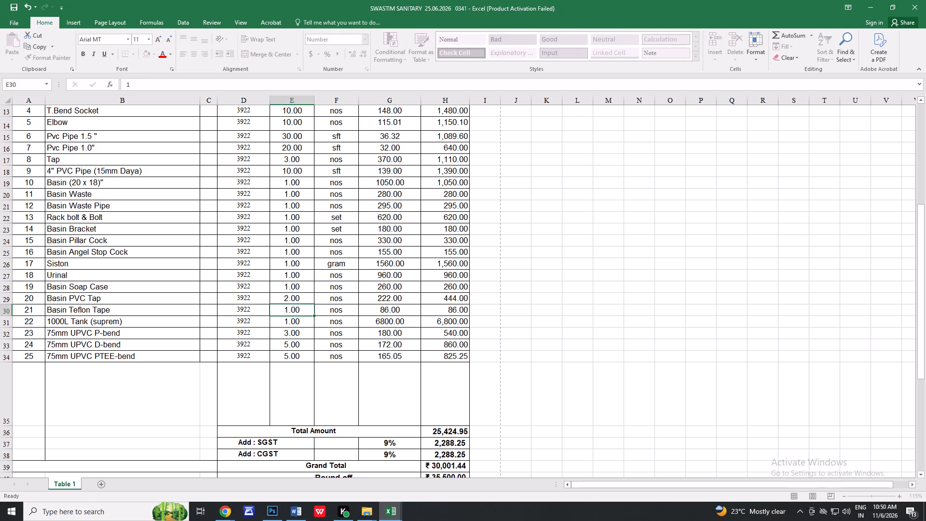
{"action": "left_click", "coordinate": [292, 301]}
{"action": "key", "text": "3"}
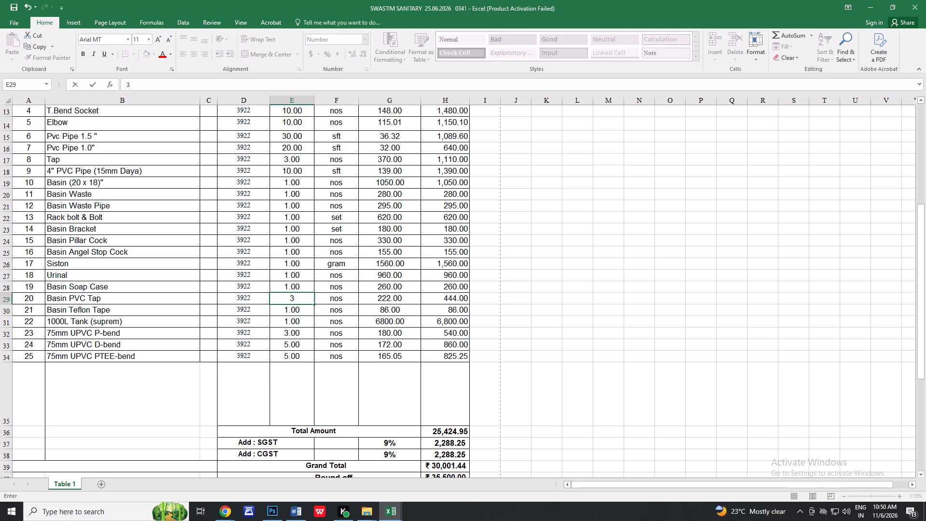
{"action": "left_click", "coordinate": [354, 308]}
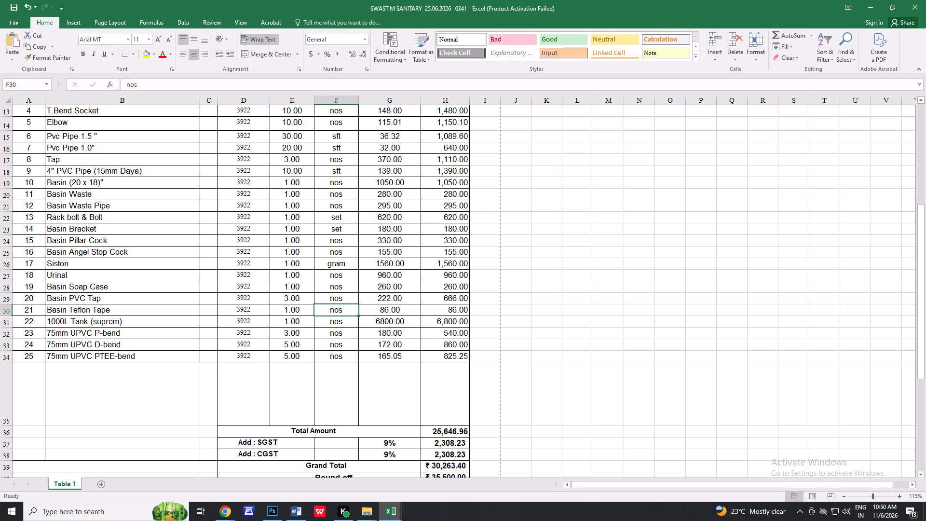
{"action": "left_click", "coordinate": [292, 302]}
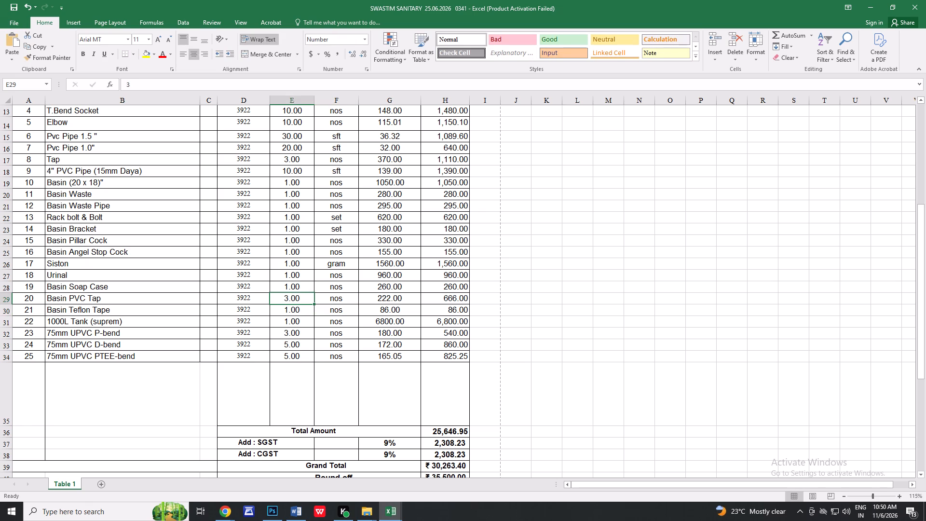
Set the rate of the Basin PVC Tap to 220 and of the 4" PVC Pipe (15mm Daya) to 138.
{"action": "left_click", "coordinate": [387, 297]}
{"action": "type", "text": "220"}
{"action": "left_click", "coordinate": [399, 275]}
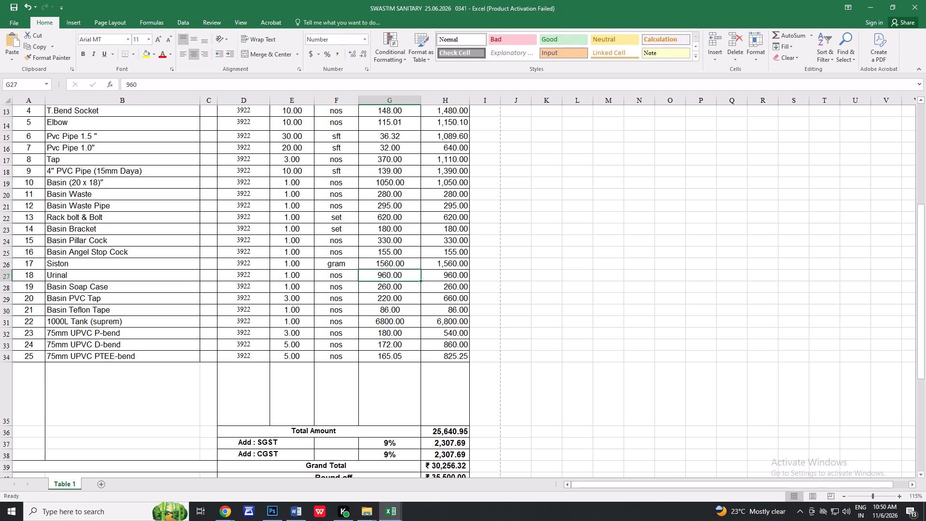
{"action": "left_click", "coordinate": [398, 173]}
{"action": "type", "text": "139"}
{"action": "key", "text": "BackSpace"}
{"action": "key", "text": "8"}
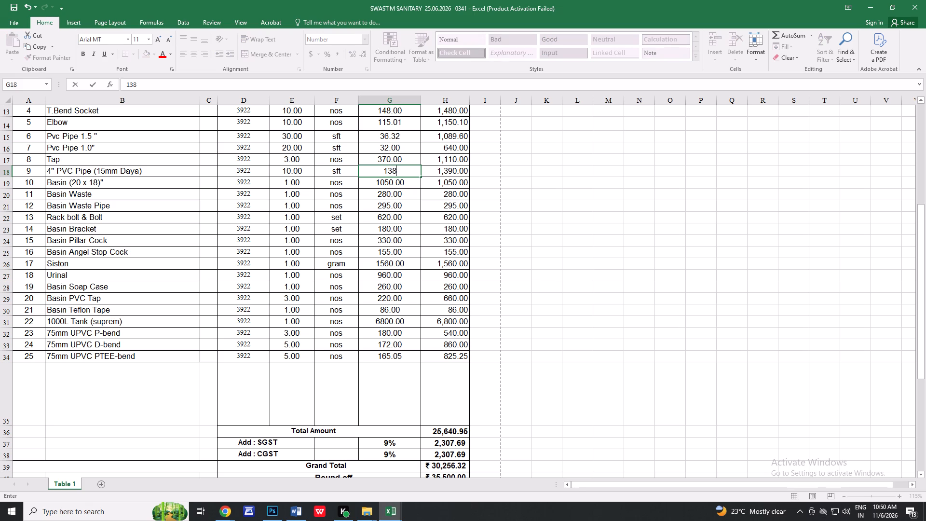
{"action": "left_click", "coordinate": [403, 220]}
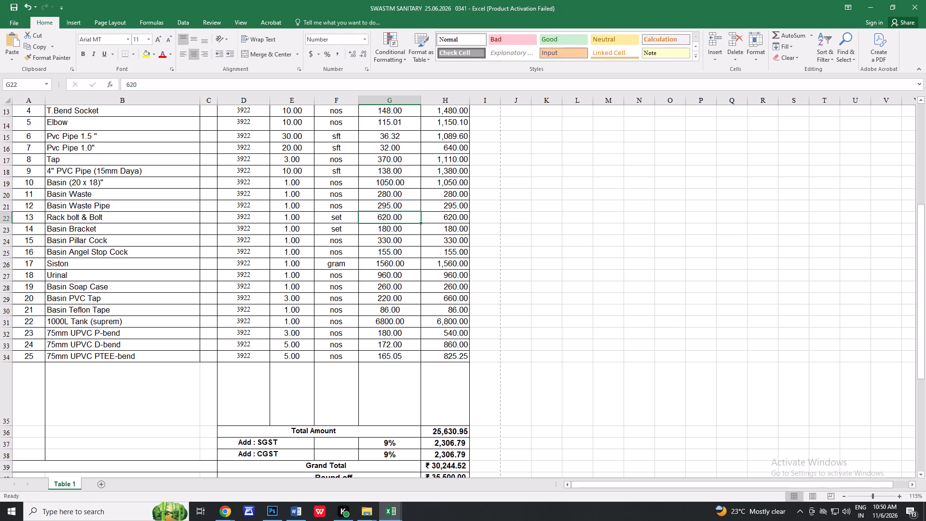
Set the rate of the Basin (20 x 18)" item to 1055.
{"action": "left_click", "coordinate": [394, 135]}
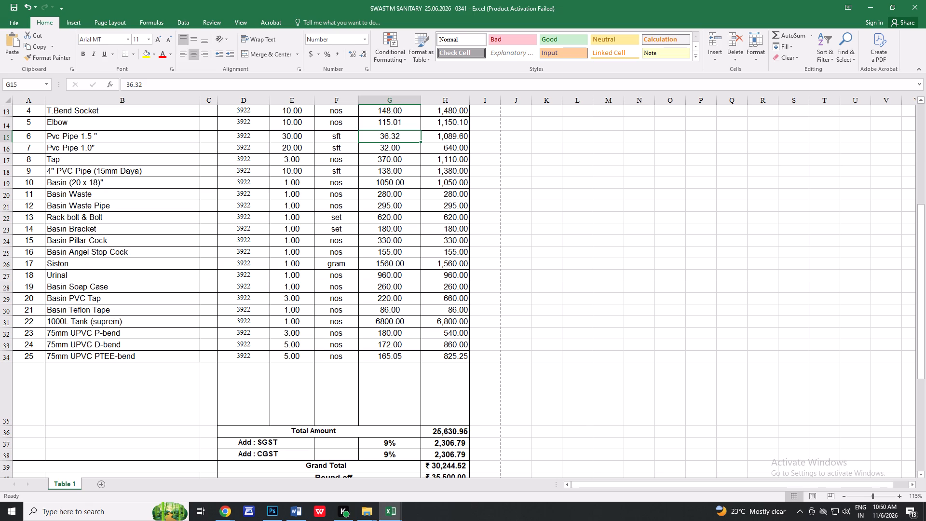
{"action": "left_click", "coordinate": [394, 185]}
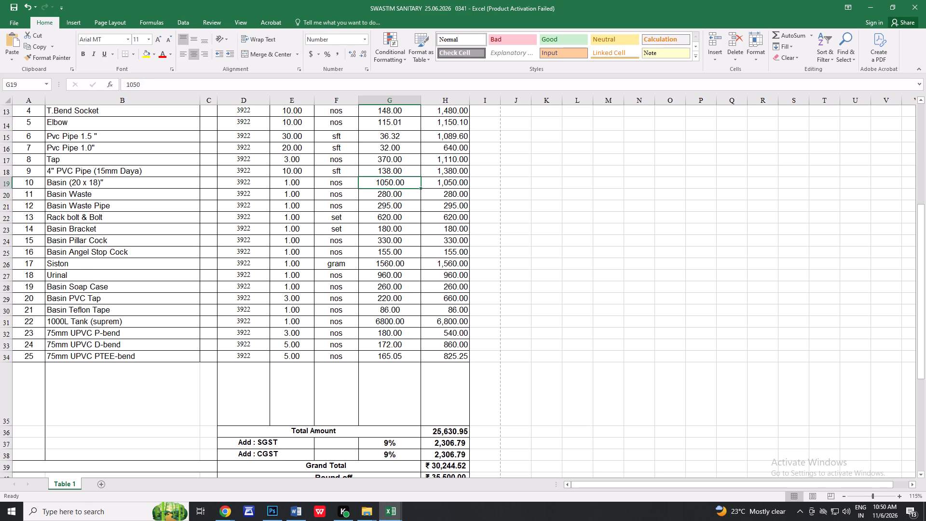
{"action": "type", "text": "1055"}
{"action": "left_click", "coordinate": [394, 232]}
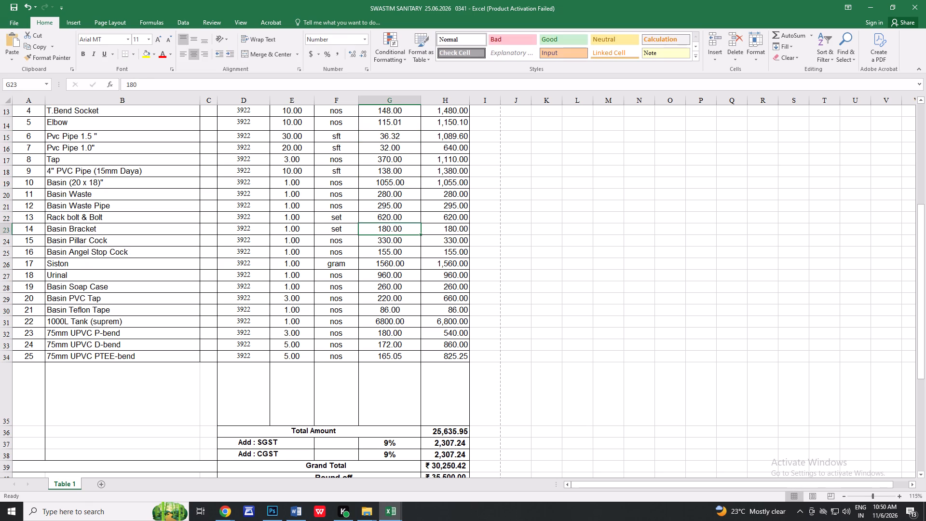
Set the invoice's Round off amount to 30250.
{"action": "scroll", "coordinate": [464, 349], "scroll_direction": "down", "scroll_amount": 2}
{"action": "left_click", "coordinate": [452, 408]}
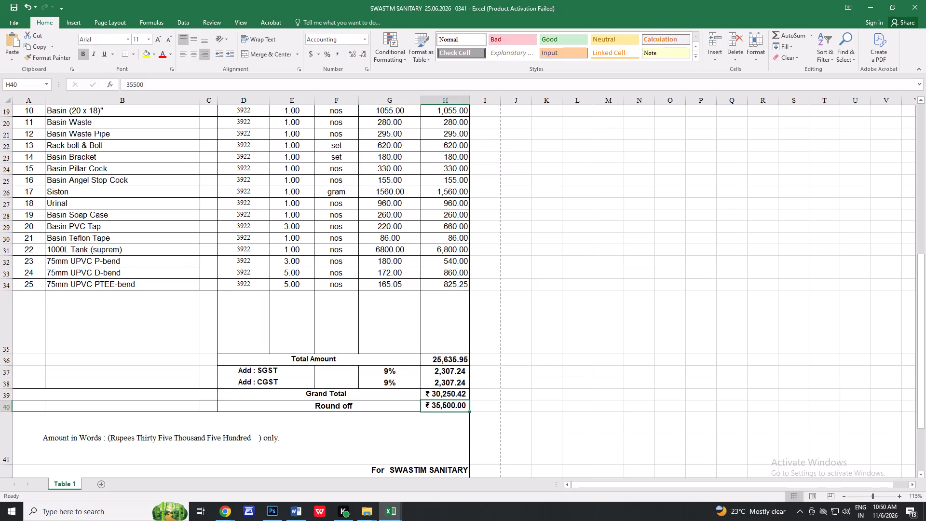
{"action": "type", "text": "30250"}
{"action": "left_click", "coordinate": [694, 348]}
Change the amount in words to Rupees Thirty Thousand Two Hundred Fifty only.
{"action": "scroll", "coordinate": [665, 348], "scroll_direction": "up", "scroll_amount": 5}
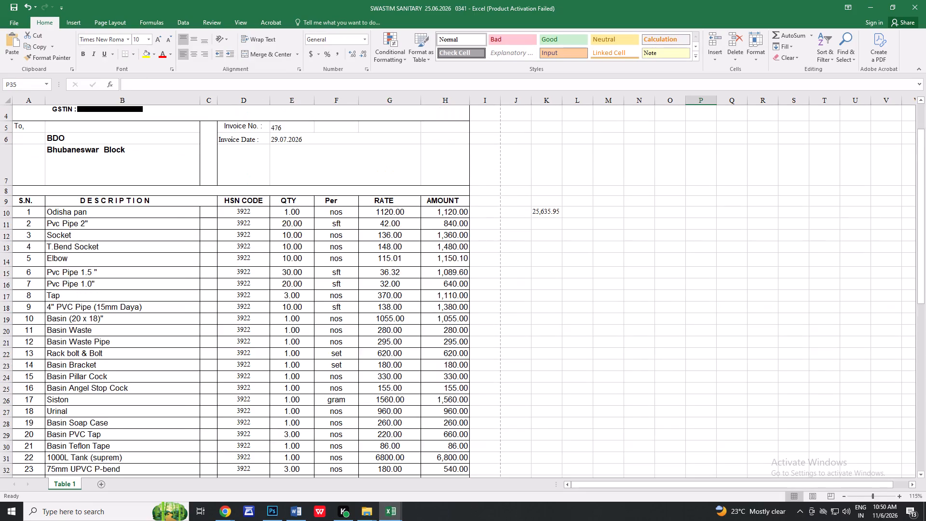
{"action": "scroll", "coordinate": [525, 341], "scroll_direction": "up", "scroll_amount": 4}
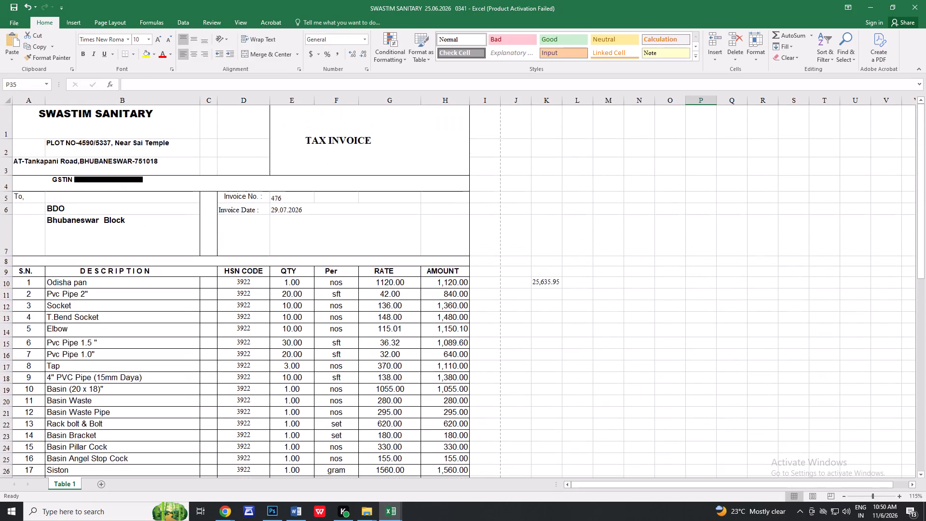
{"action": "scroll", "coordinate": [524, 343], "scroll_direction": "down", "scroll_amount": 2}
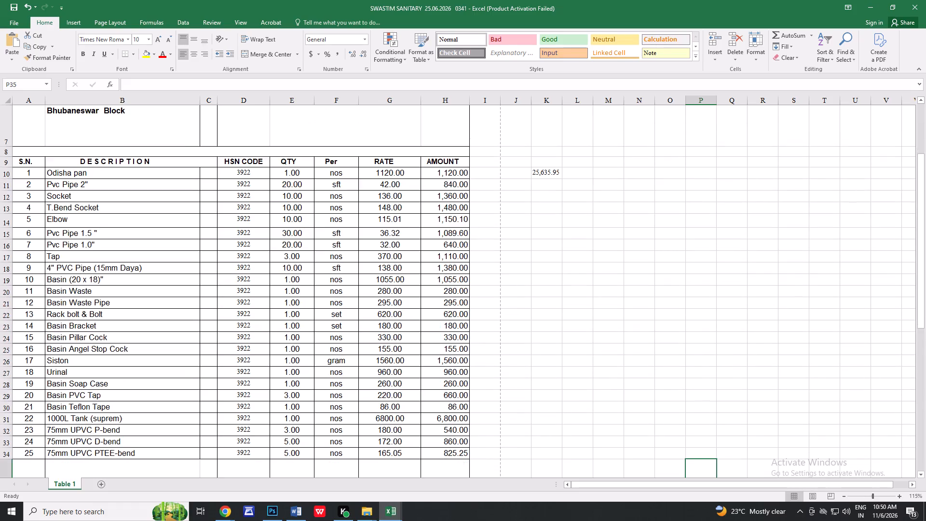
{"action": "scroll", "coordinate": [520, 361], "scroll_direction": "down", "scroll_amount": 4}
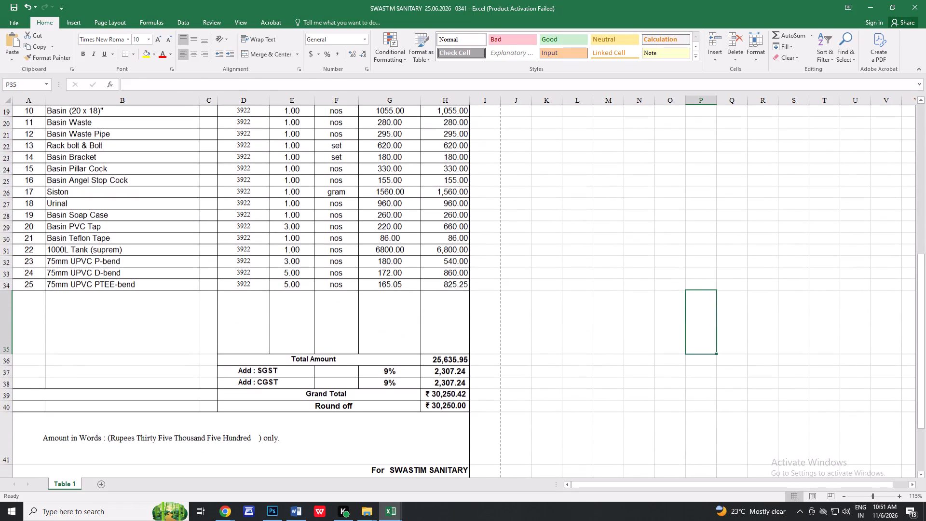
{"action": "double_click", "coordinate": [174, 439]}
{"action": "key", "text": "BackSpace"}
{"action": "key", "text": "BackSpace"}
{"action": "key", "text": "BackSpace"}
{"action": "key", "text": "BackSpace"}
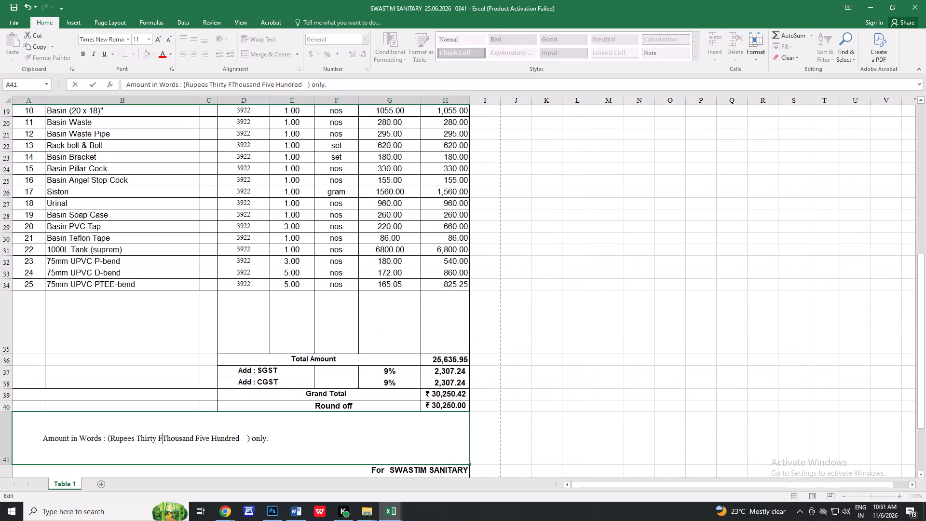
{"action": "key", "text": "BackSpace"}
{"action": "key", "text": "Right"}
{"action": "key", "text": "Right"}
{"action": "key", "text": "Right"}
{"action": "key", "text": "Right"}
{"action": "key", "text": "Right"}
{"action": "key", "text": "Right"}
{"action": "key", "text": "Right"}
{"action": "key", "text": "Right"}
{"action": "key", "text": "Right"}
{"action": "key", "text": "Right"}
{"action": "key", "text": "Right"}
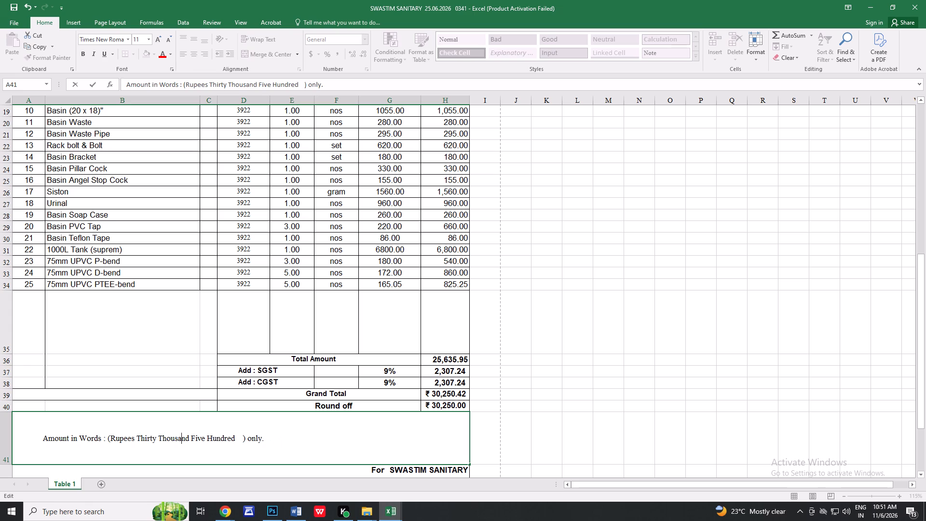
{"action": "key", "text": "Right"}
{"action": "key", "text": "Right"}
{"action": "key", "text": "BackSpace"}
{"action": "key", "text": "BackSpace"}
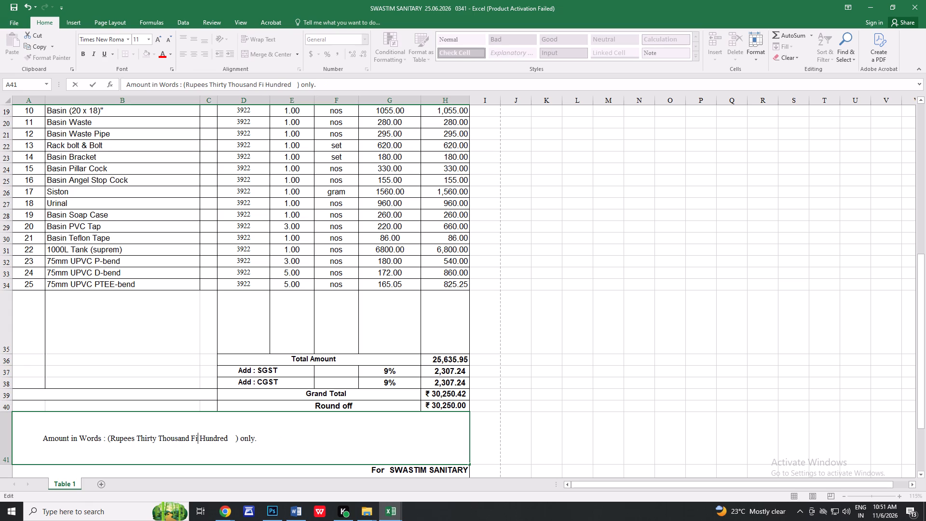
{"action": "key", "text": "BackSpace"}
{"action": "key", "text": "BackSpace"}
{"action": "type", "text": "wo"}
{"action": "key", "text": "Right"}
{"action": "key", "text": "Right"}
{"action": "key", "text": "Right"}
{"action": "key", "text": "Right"}
{"action": "key", "text": "Right"}
{"action": "key", "text": "Right"}
{"action": "key", "text": "Right"}
{"action": "key", "text": "Right"}
{"action": "key", "text": "Right"}
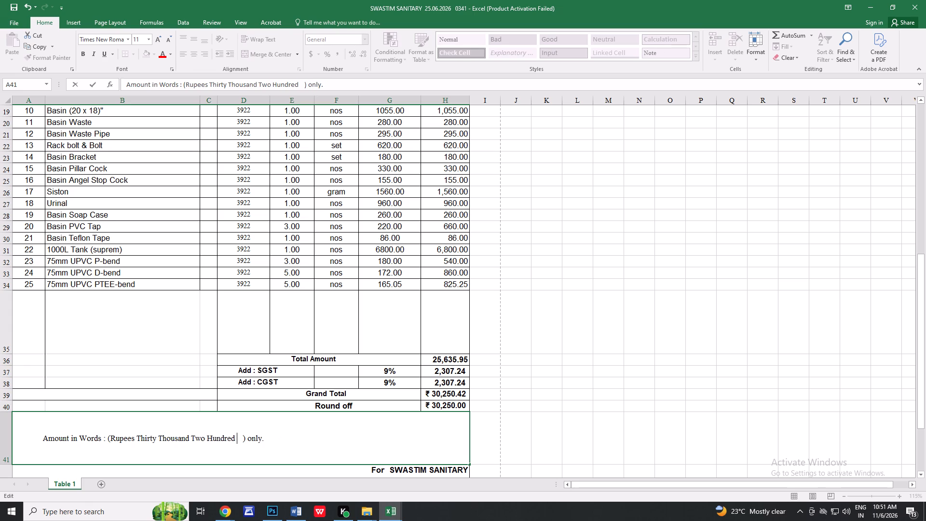
{"action": "type", "text": "ifty"}
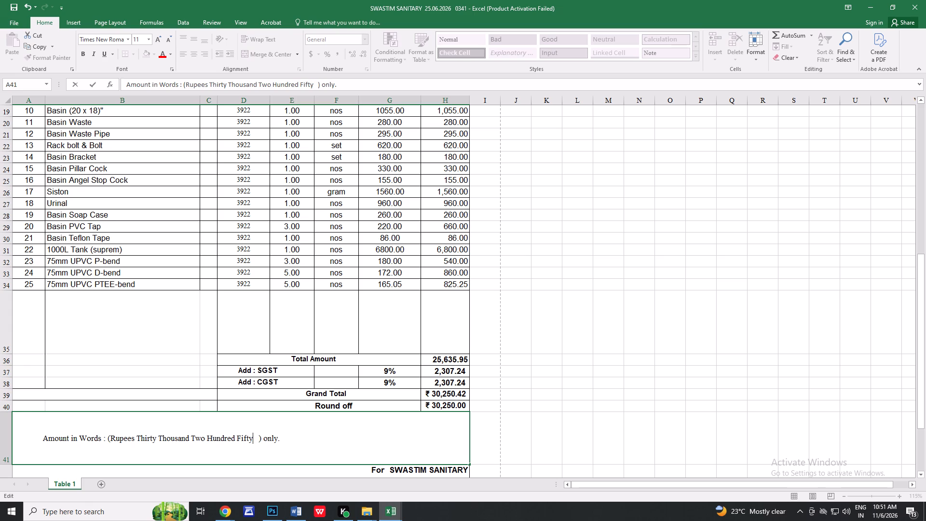
{"action": "left_click", "coordinate": [435, 437]}
Print one copy of page 1 of the SWASTIM SANITARY invoice on the EPSON L3250 Series printer.
{"action": "scroll", "coordinate": [643, 348], "scroll_direction": "down", "scroll_amount": 2}
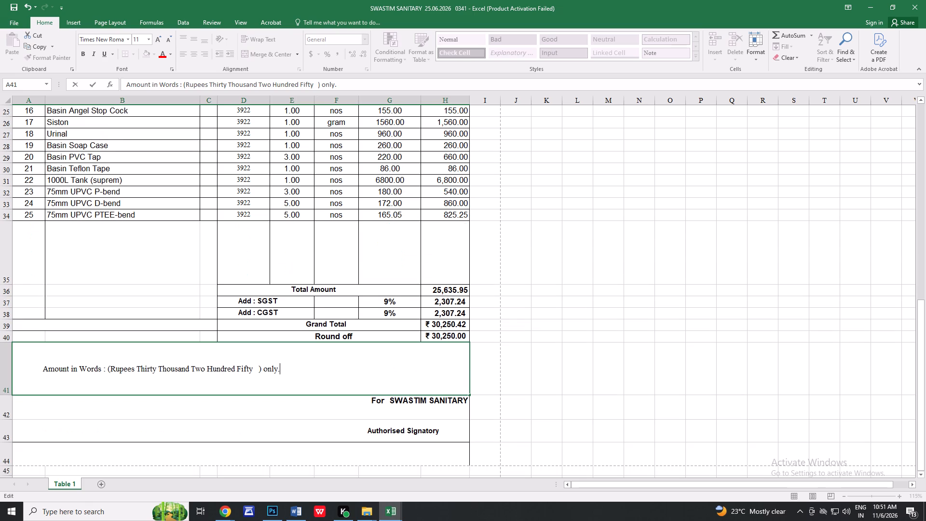
{"action": "key", "text": "ctrl+p"}
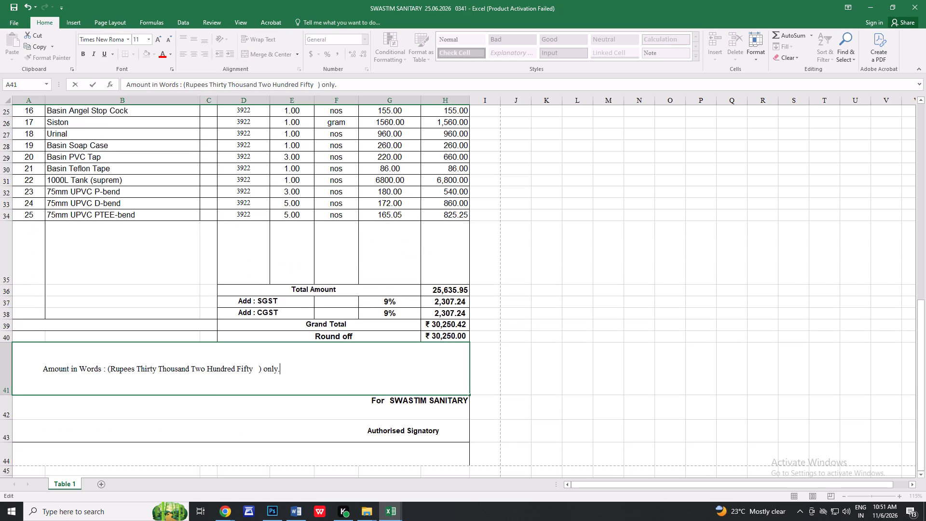
{"action": "left_click", "coordinate": [643, 349]}
{"action": "key", "text": "ctrl+p"}
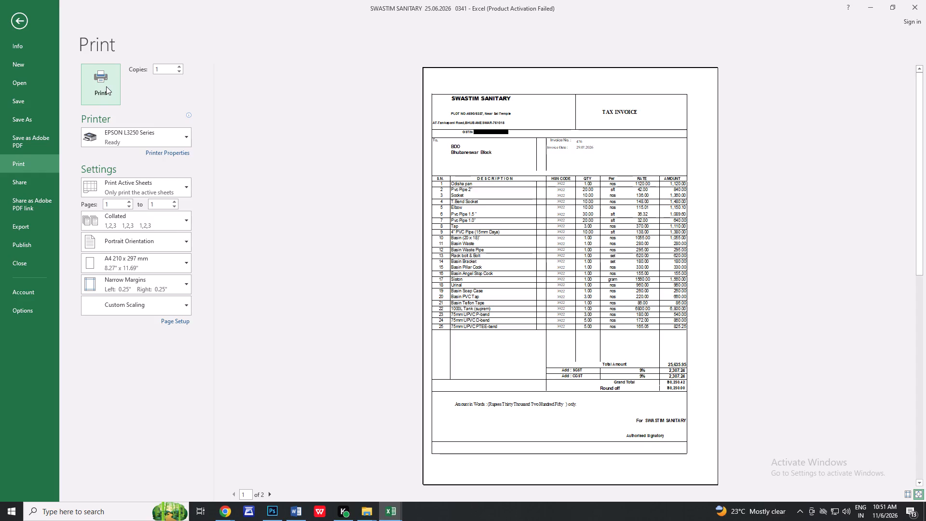
{"action": "left_click", "coordinate": [17, 22]}
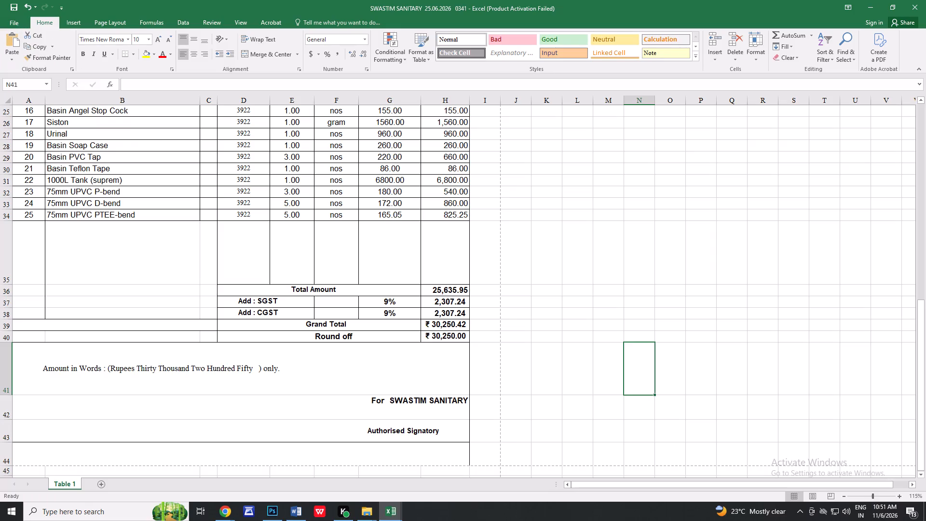
{"action": "key", "text": "ctrl+p"}
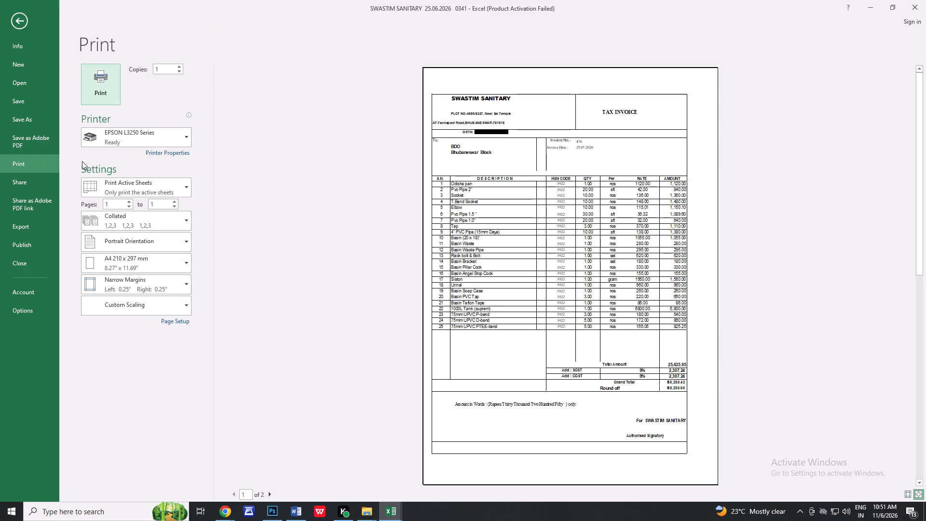
{"action": "left_click", "coordinate": [87, 103]}
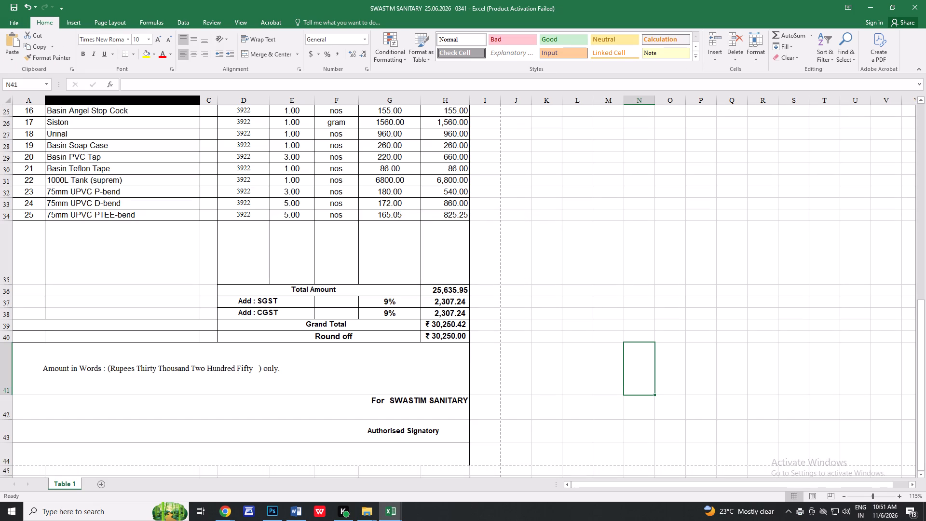
Find the aliva prints bill 10.03.2026 1256 workbook in the Bulu Bhaina folder and open it with Excel 2016.
{"action": "left_click", "coordinate": [364, 514]}
{"action": "left_click", "coordinate": [330, 483]}
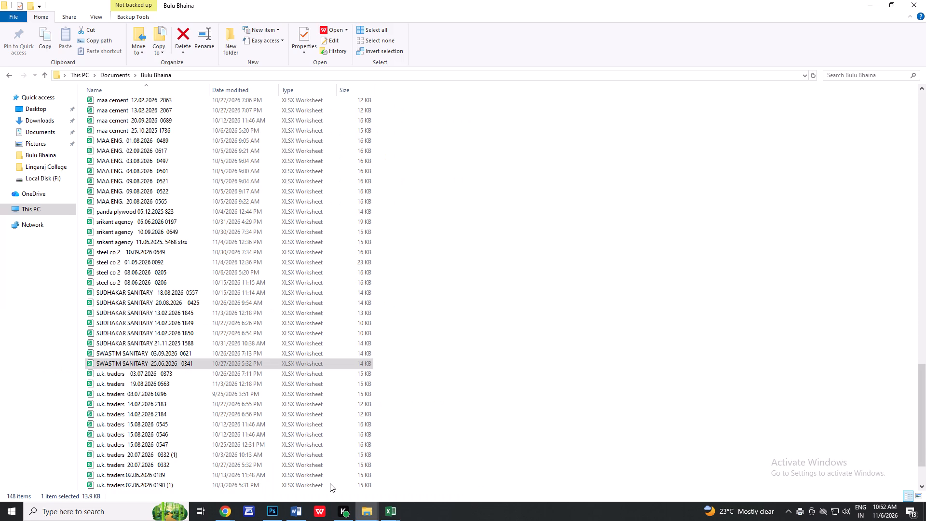
{"action": "scroll", "coordinate": [226, 331], "scroll_direction": "down", "scroll_amount": 7}
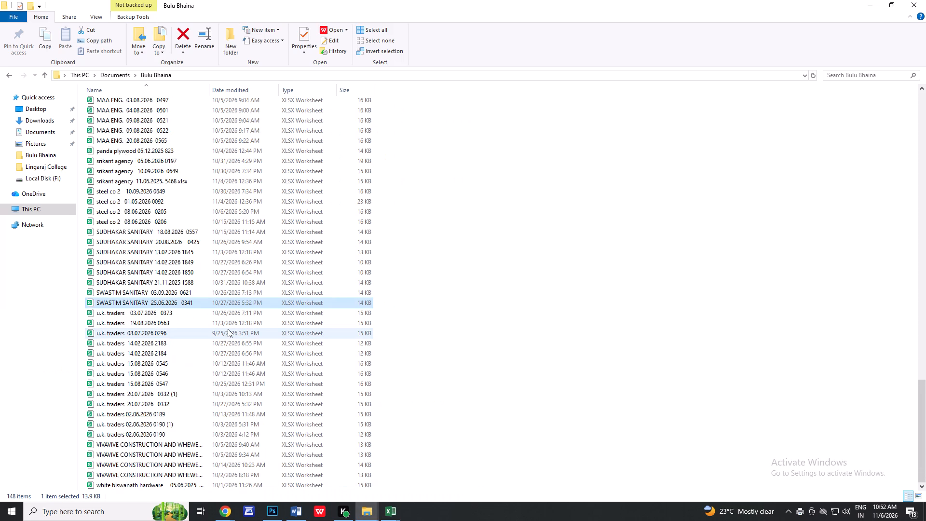
{"action": "scroll", "coordinate": [228, 329], "scroll_direction": "up", "scroll_amount": 16}
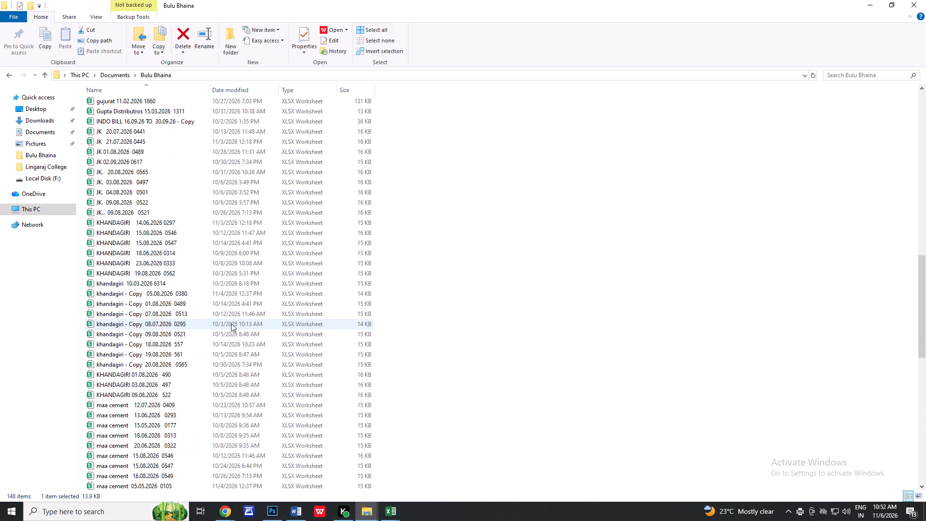
{"action": "scroll", "coordinate": [231, 323], "scroll_direction": "up", "scroll_amount": 12}
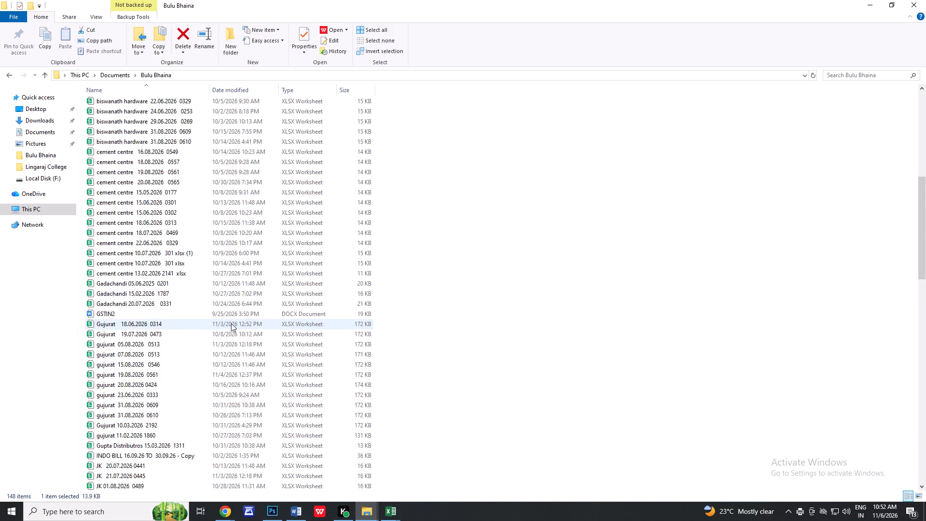
{"action": "scroll", "coordinate": [231, 323], "scroll_direction": "up", "scroll_amount": 4}
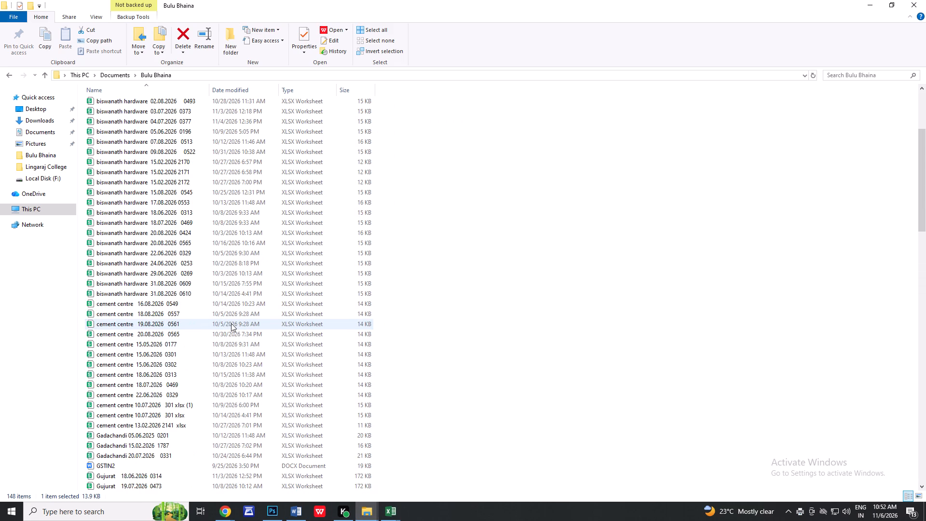
{"action": "scroll", "coordinate": [231, 323], "scroll_direction": "up", "scroll_amount": 11}
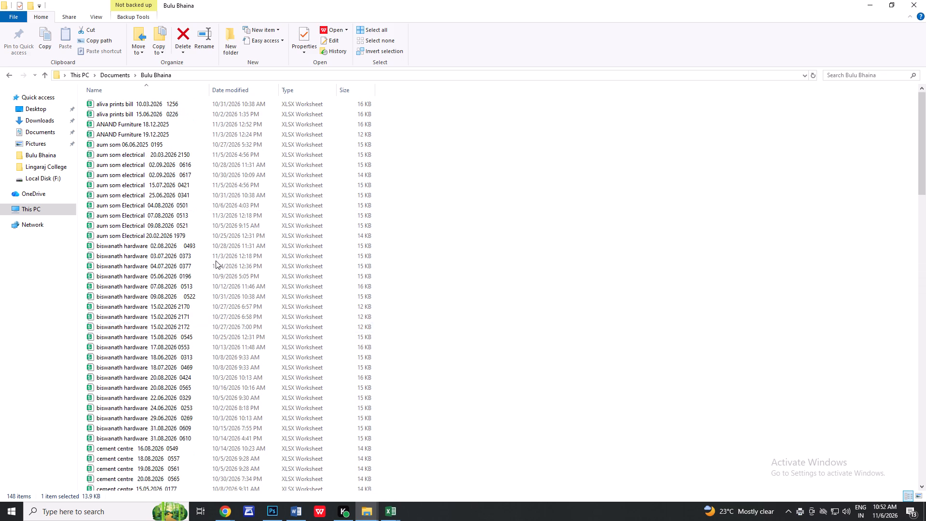
{"action": "right_click", "coordinate": [127, 103]}
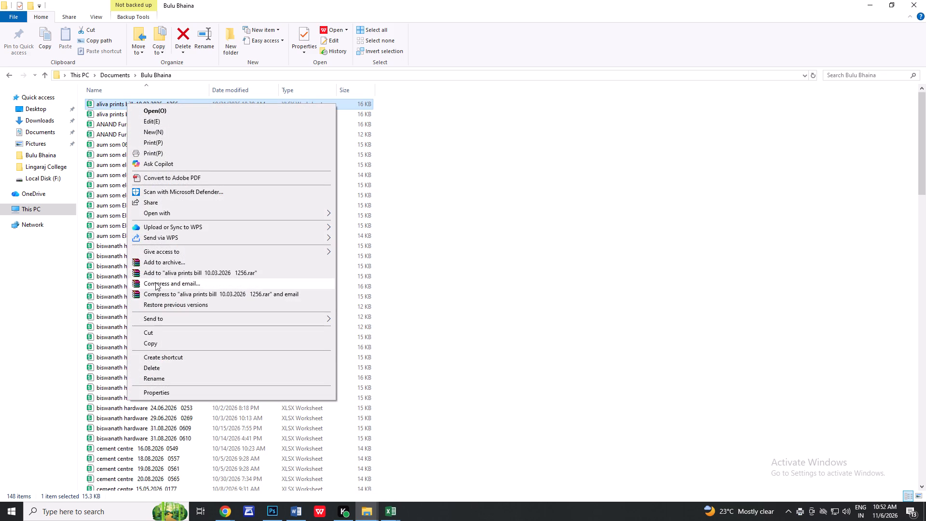
{"action": "left_click", "coordinate": [161, 215]}
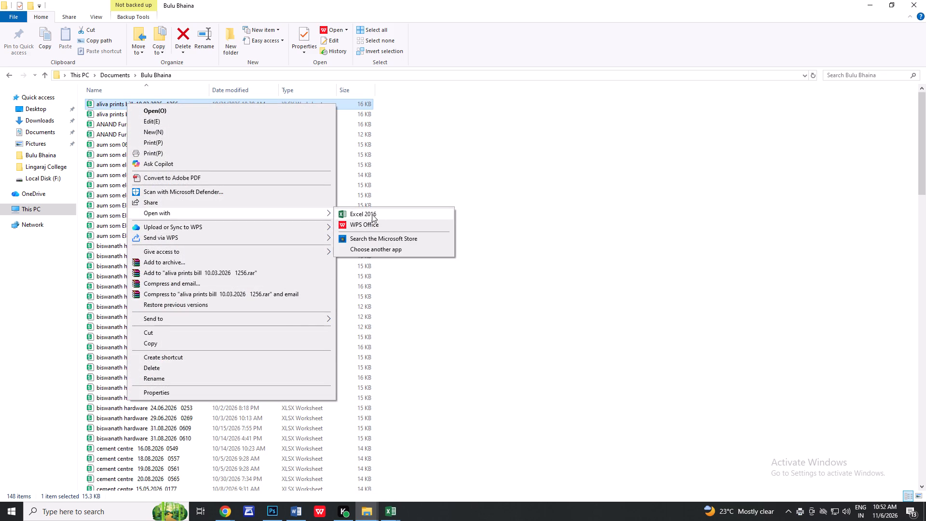
{"action": "left_click", "coordinate": [368, 213]}
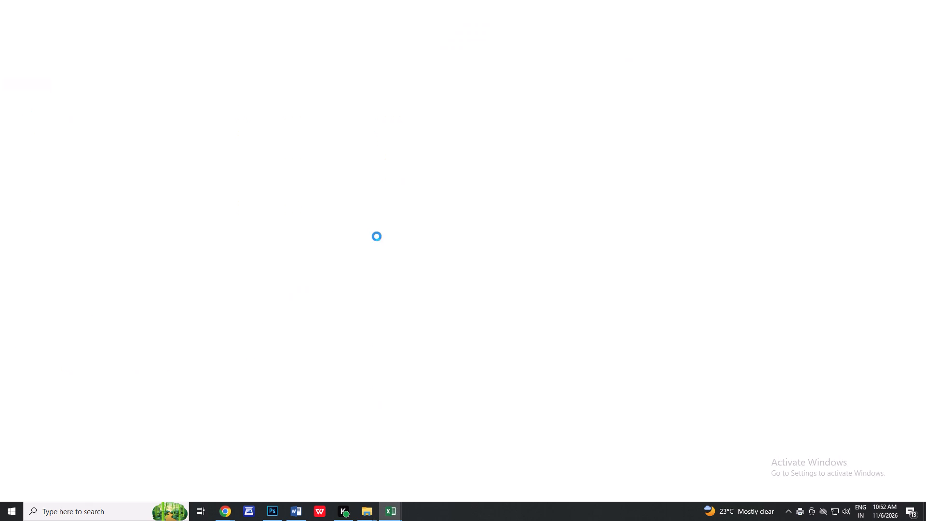
Set the date on the ALIVA PRINTS invoice to 05.08.2026.
{"action": "scroll", "coordinate": [379, 240], "scroll_direction": "up", "scroll_amount": 6}
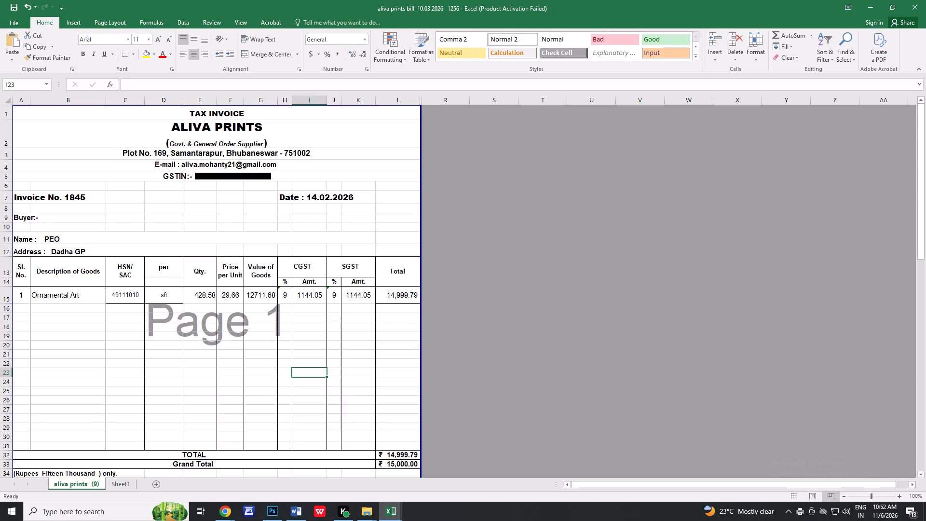
{"action": "double_click", "coordinate": [316, 200]}
{"action": "key", "text": "BackSpace"}
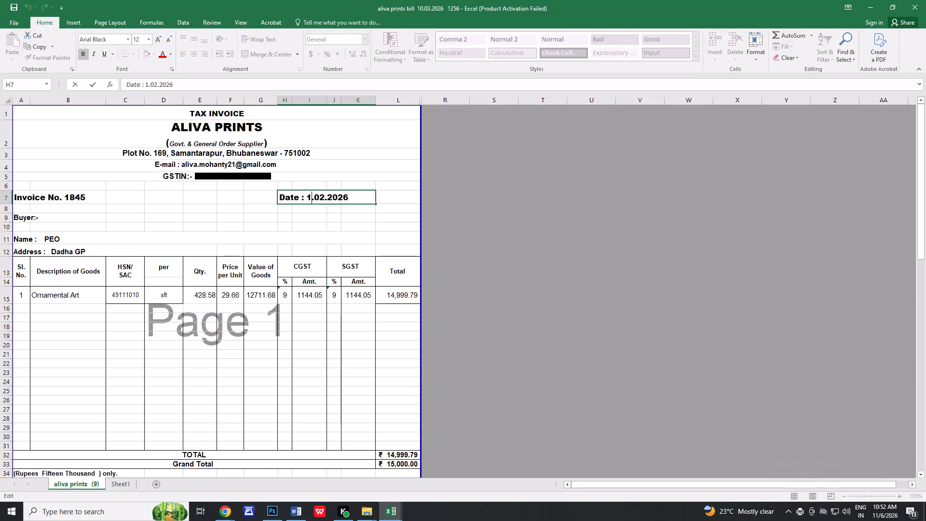
{"action": "key", "text": "BackSpace"}
{"action": "type", "text": "05"}
{"action": "key", "text": "Right"}
{"action": "key", "text": "Right"}
{"action": "key", "text": "Right"}
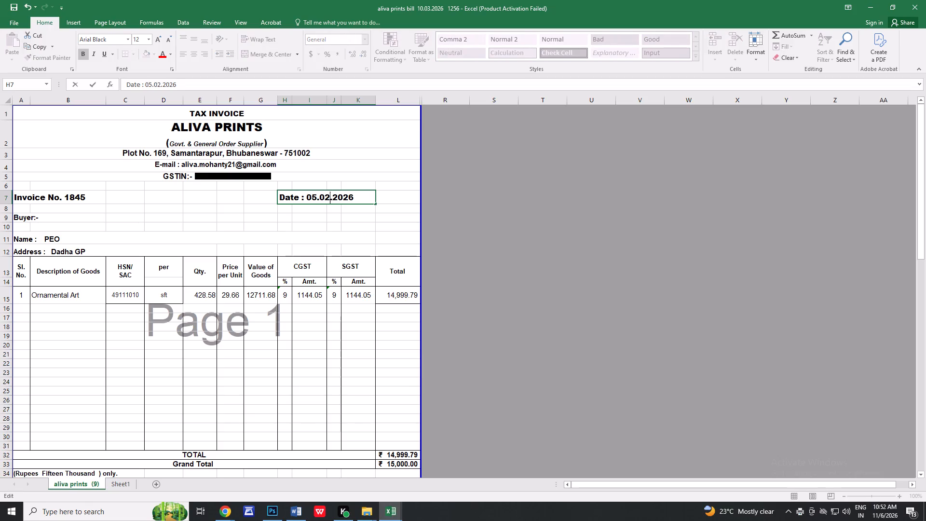
{"action": "key", "text": "BackSpace"}
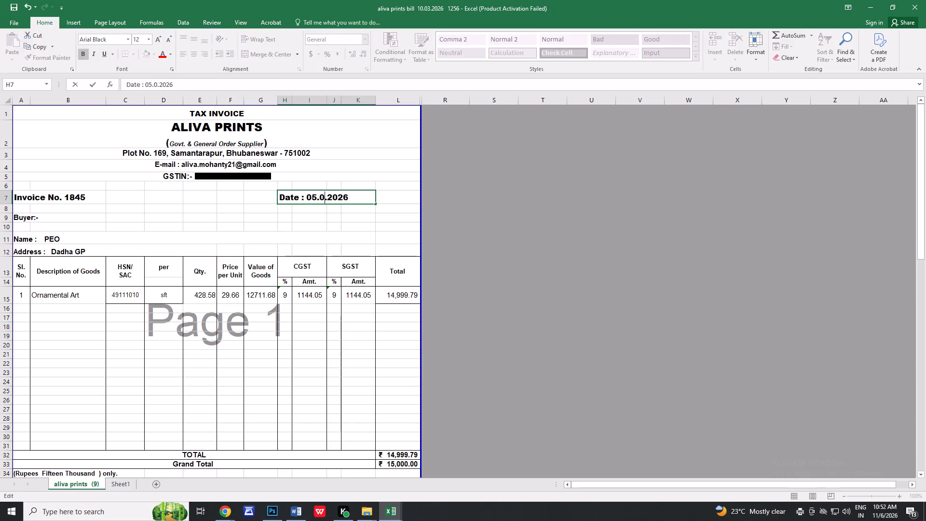
{"action": "key", "text": "8"}
{"action": "left_click", "coordinate": [340, 261]}
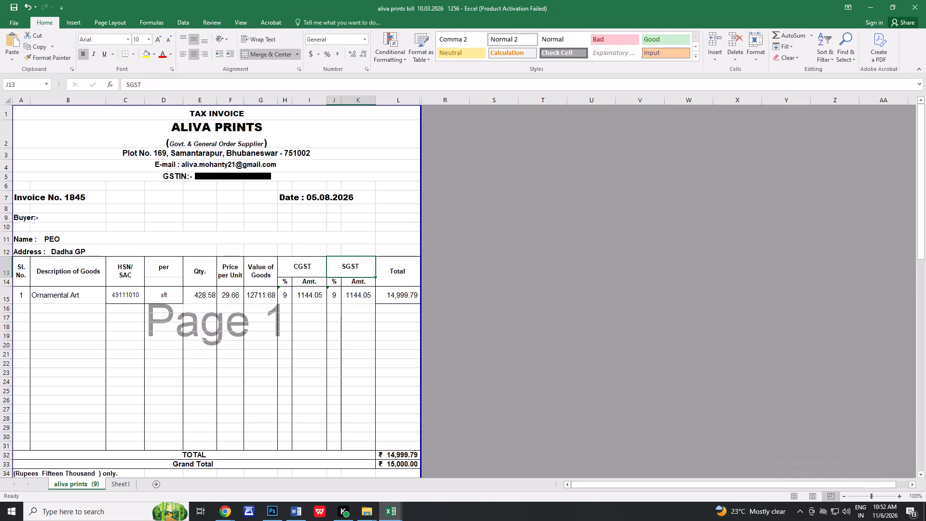
Change the ALIVA PRINTS invoice number to 0511, keeping the Invoice No. label.
{"action": "double_click", "coordinate": [88, 196]}
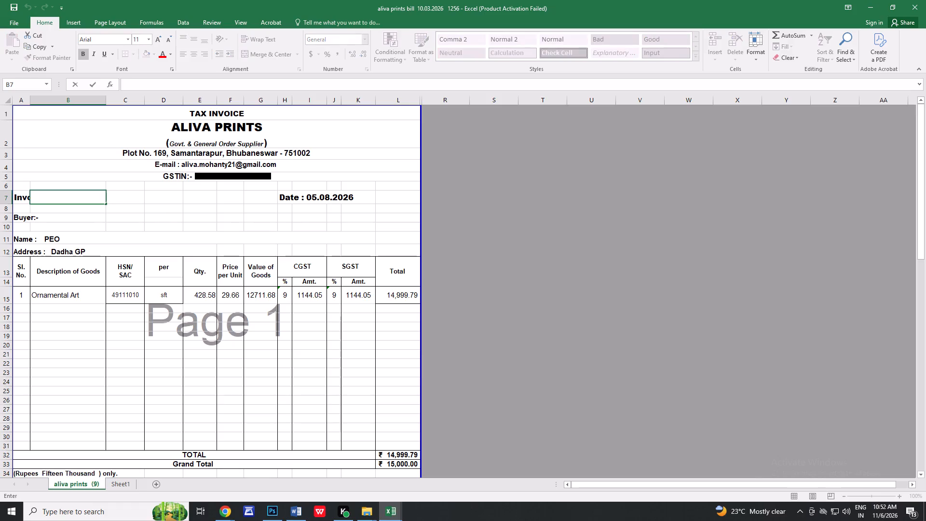
{"action": "left_click", "coordinate": [17, 200]}
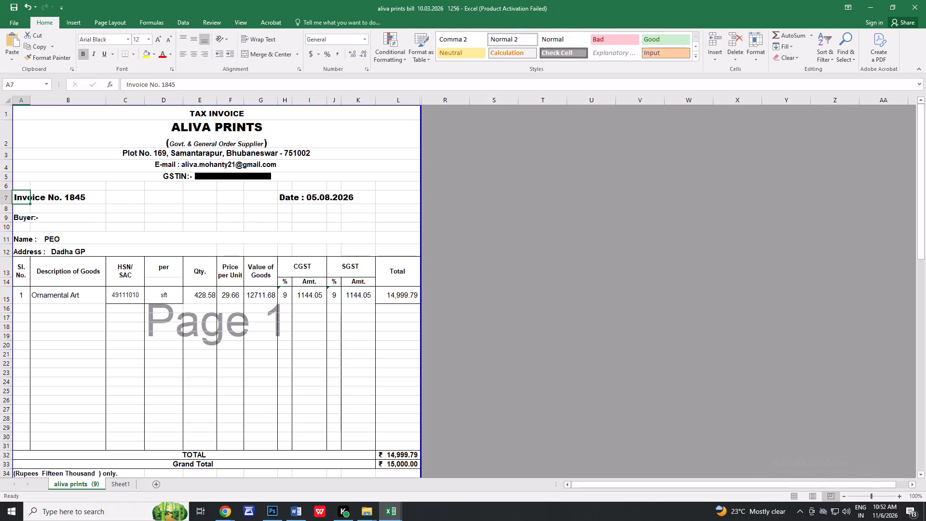
{"action": "left_click", "coordinate": [183, 82]}
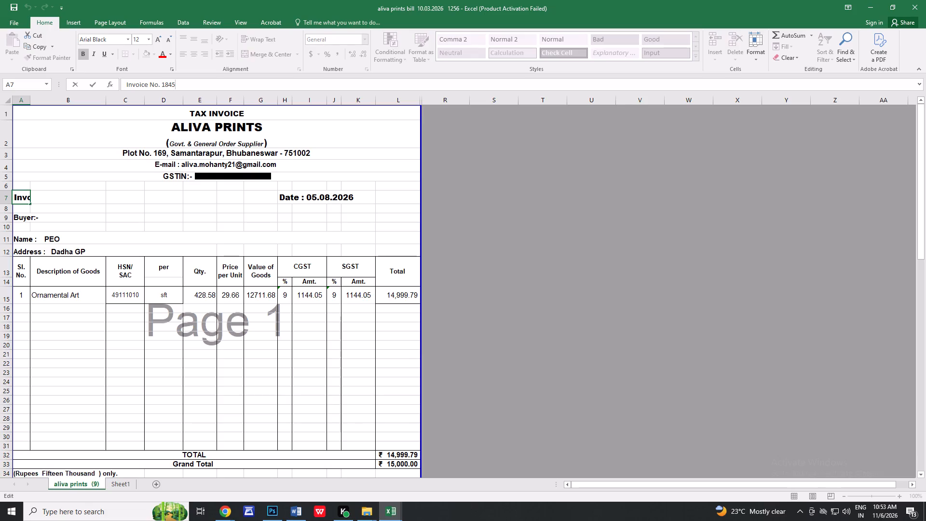
{"action": "key", "text": "BackSpace"}
{"action": "key", "text": "BackSpace"}
{"action": "key", "text": "BackSpace"}
{"action": "key", "text": "BackSpace"}
{"action": "type", "text": "0511"}
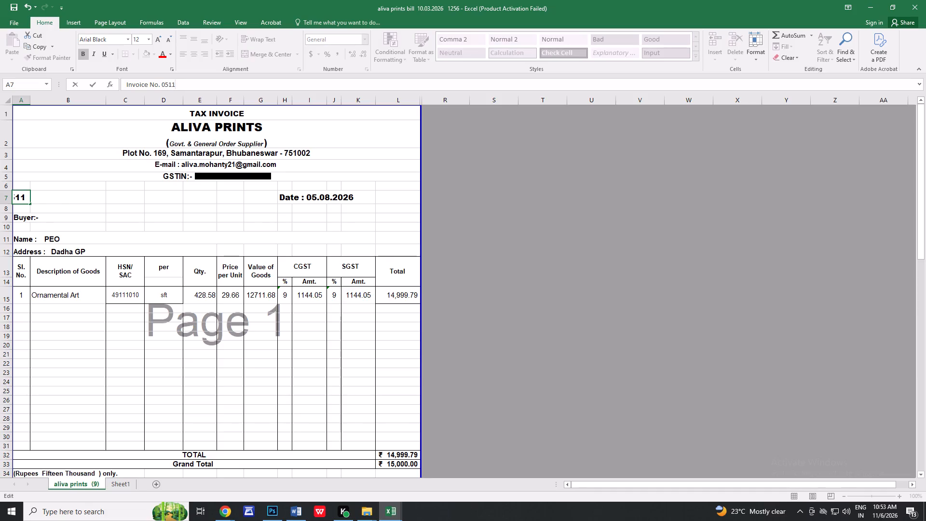
{"action": "left_click", "coordinate": [241, 200]}
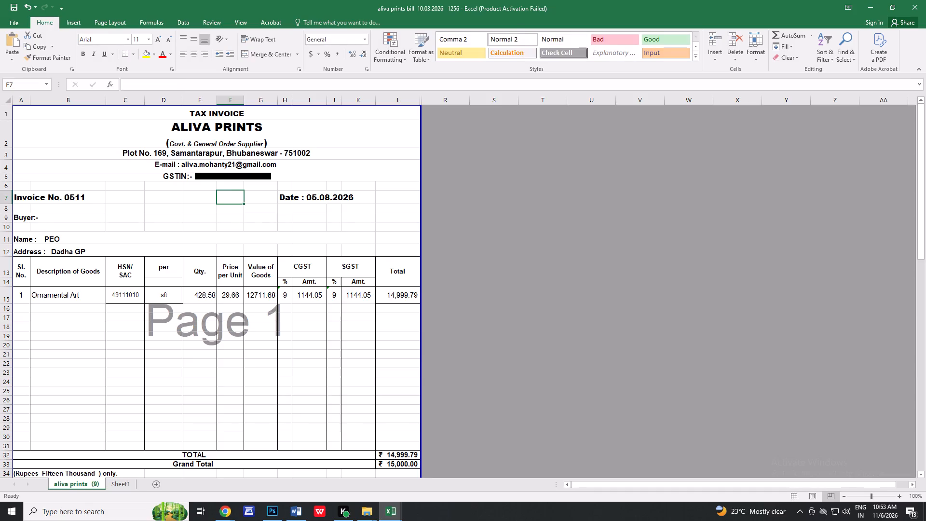
Change the buyer's name on the invoice to BDO, keeping the Name label.
{"action": "left_click", "coordinate": [54, 242]}
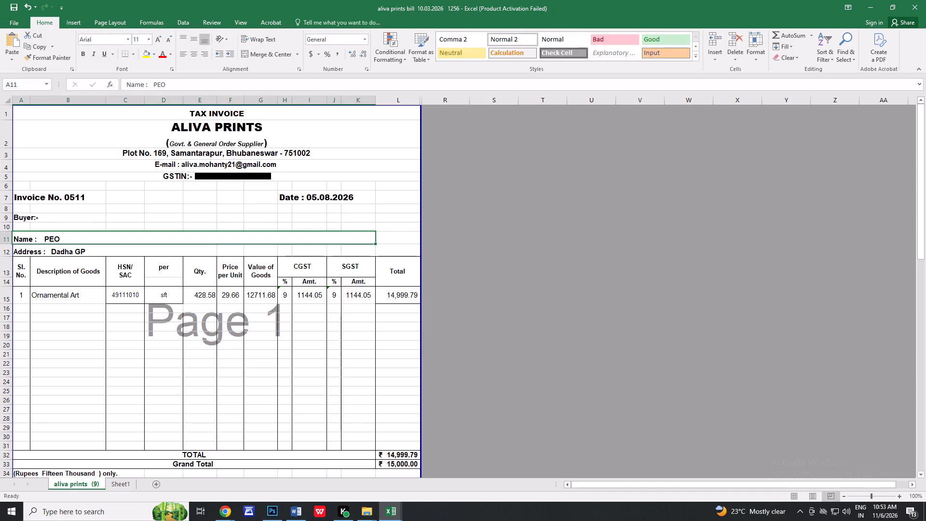
{"action": "left_click", "coordinate": [179, 84]}
{"action": "key", "text": "Left"}
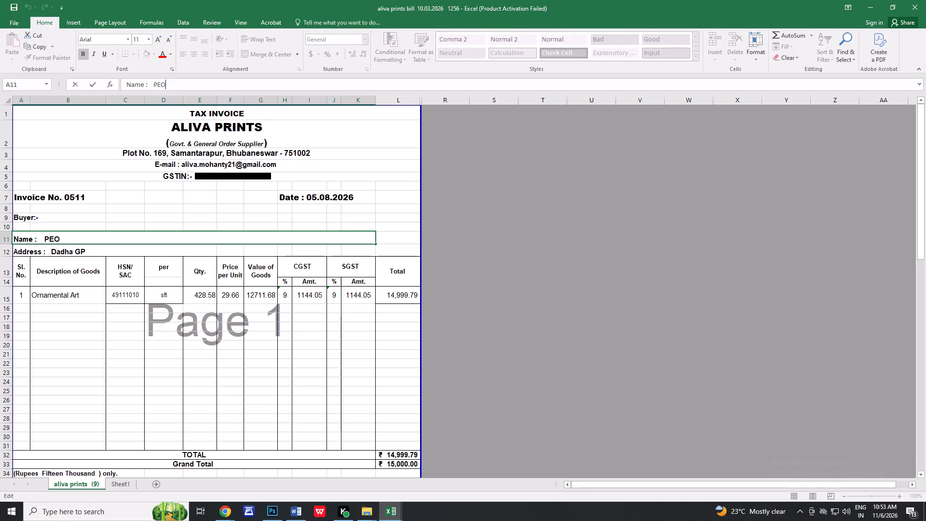
{"action": "key", "text": "BackSpace"}
{"action": "key", "text": "BackSpace"}
{"action": "key", "text": "BackSpace"}
{"action": "key", "text": "b"}
{"action": "type", "text": "DO"}
Change the buyer's address on the invoice to Bhubaneswar, keeping the Address label.
{"action": "left_click", "coordinate": [101, 253]}
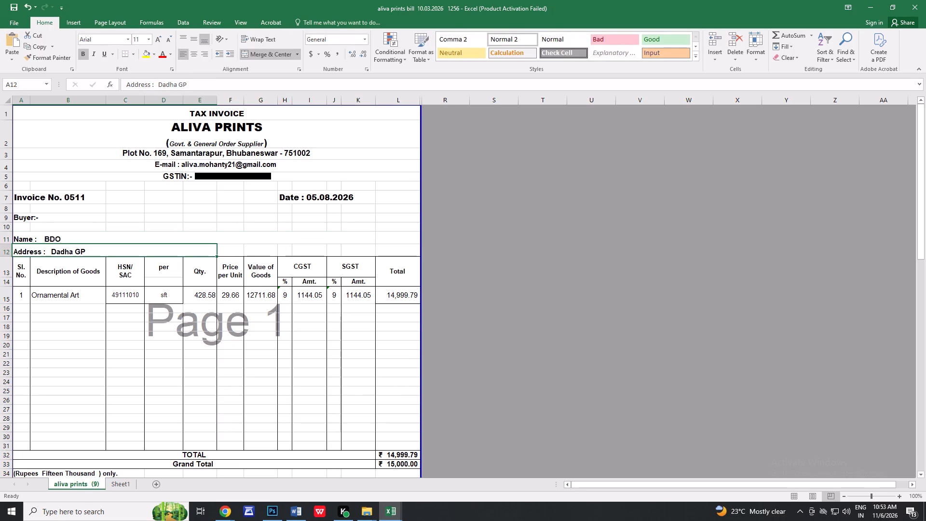
{"action": "left_click", "coordinate": [189, 84]}
{"action": "key", "text": "BackSpace"}
{"action": "key", "text": "BackSpace"}
{"action": "key", "text": "BackSpace"}
{"action": "key", "text": "BackSpace"}
{"action": "key", "text": "BackSpace"}
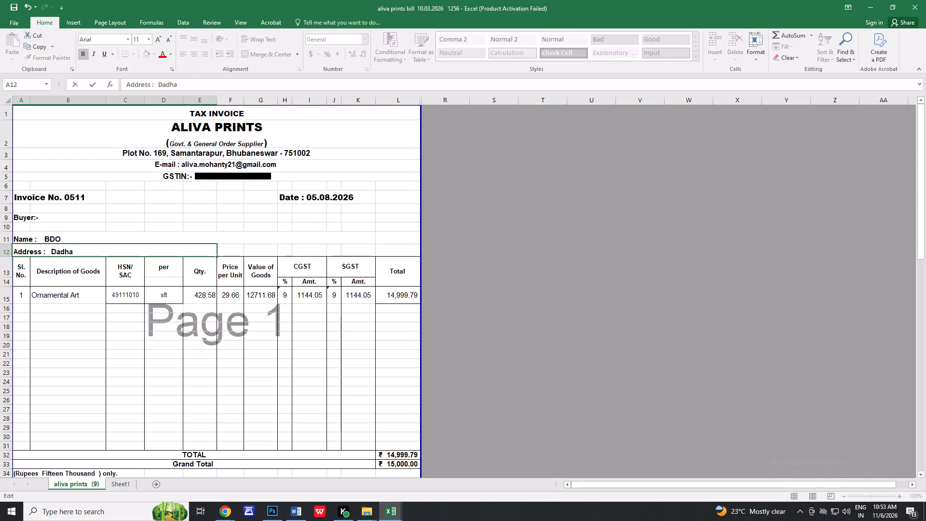
{"action": "key", "text": "BackSpace"}
{"action": "key", "text": "BackSpace"}
{"action": "key", "text": "BackSpace"}
{"action": "left_click", "coordinate": [290, 283]}
Set the quantity of the Ornamental Art item to 342.86.
{"action": "scroll", "coordinate": [294, 354], "scroll_direction": "down", "scroll_amount": 1}
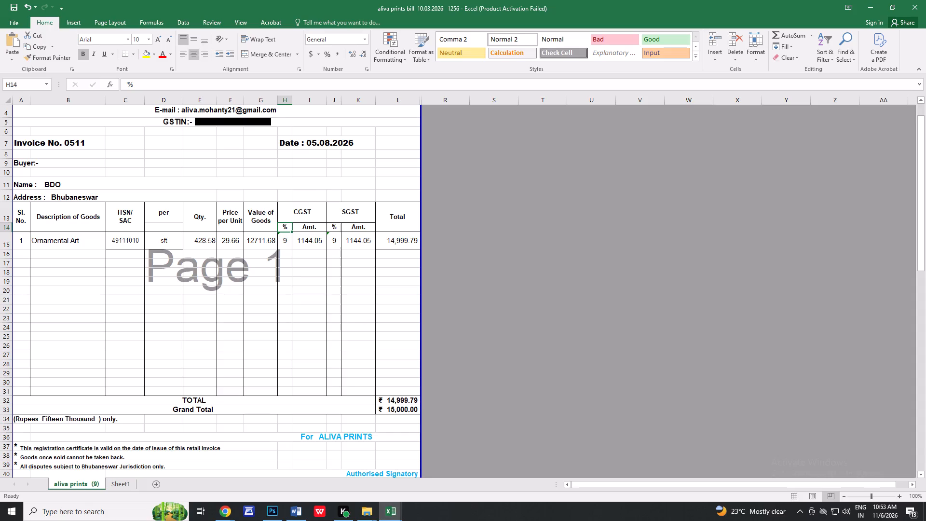
{"action": "left_click", "coordinate": [212, 240]}
{"action": "type", "text": "342."}
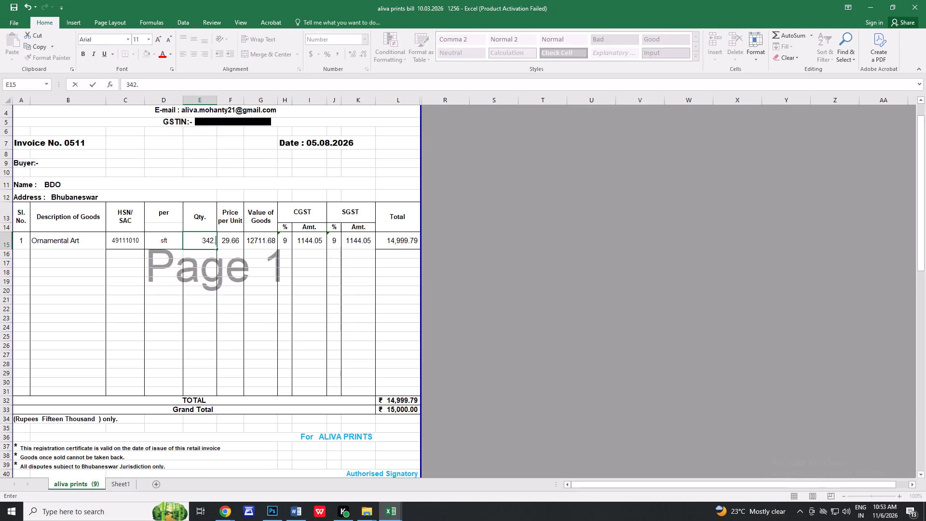
{"action": "type", "text": "86"}
{"action": "left_click", "coordinate": [233, 236]}
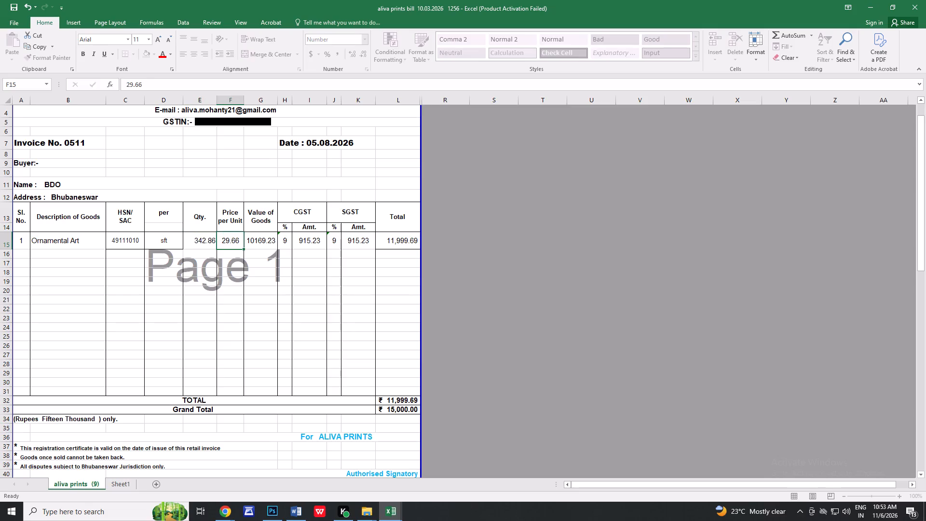
Set the invoice's Grand Total to 12000.
{"action": "left_click", "coordinate": [407, 410]}
{"action": "type", "text": "12000"}
{"action": "left_click", "coordinate": [395, 343]}
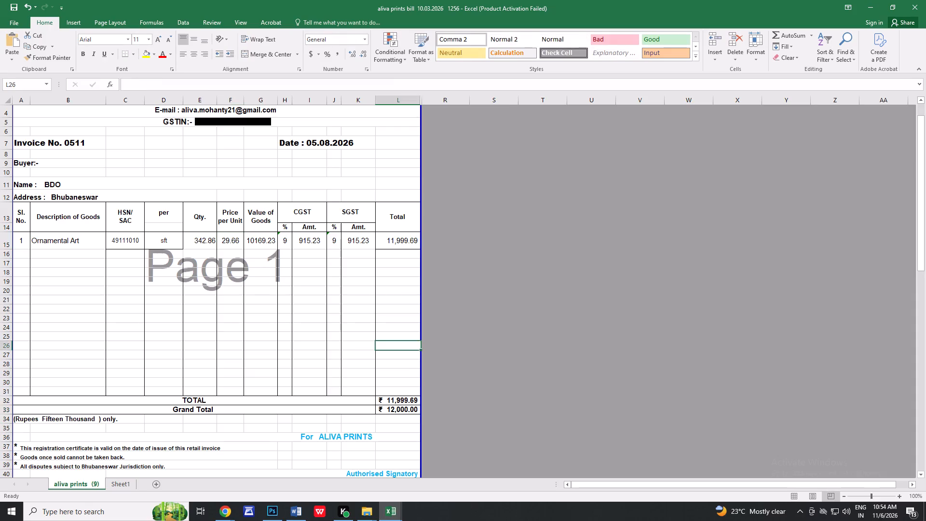
Change the amount in words below the Grand Total to Rupees Twelve Thousand only.
{"action": "double_click", "coordinate": [62, 418]}
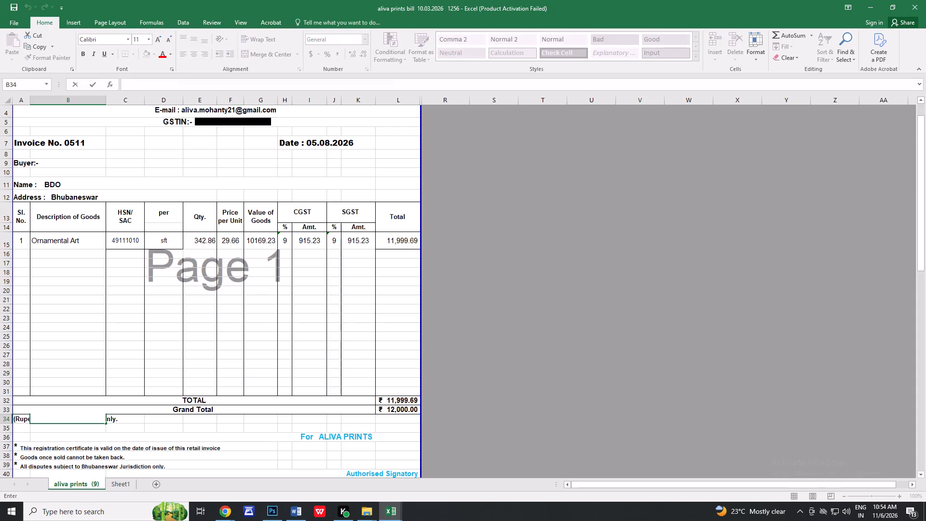
{"action": "left_click", "coordinate": [24, 421]}
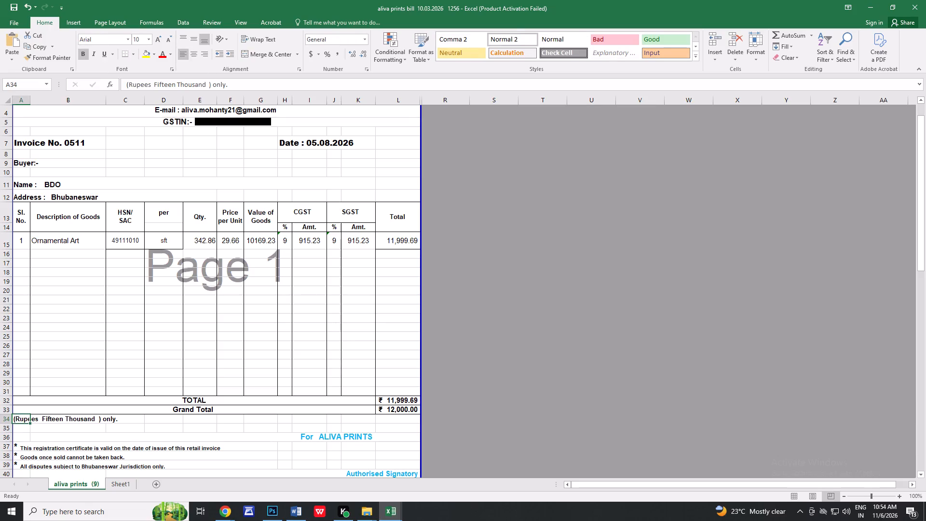
{"action": "left_click", "coordinate": [175, 83]}
{"action": "key", "text": "BackSpace"}
{"action": "key", "text": "BackSpace"}
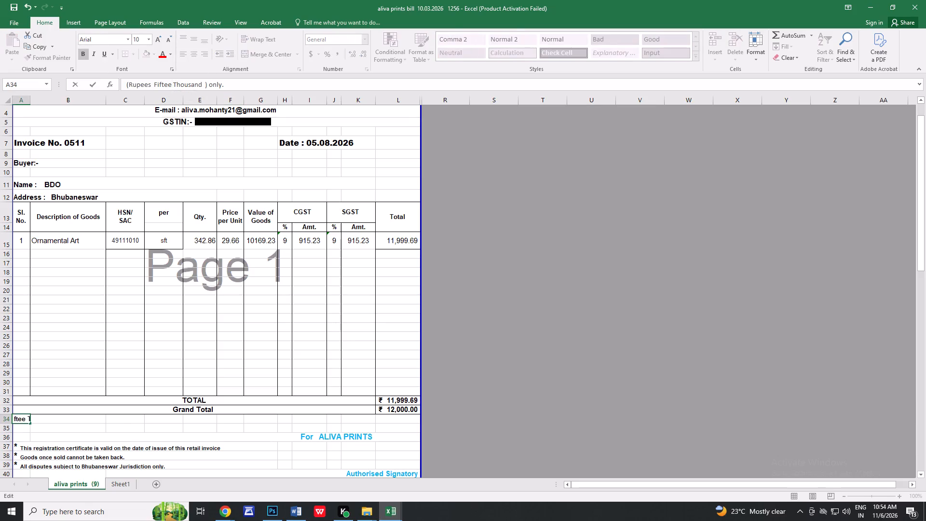
{"action": "key", "text": "BackSpace"}
{"action": "key", "text": "BackSpace"}
{"action": "key", "text": "BackSpace"}
{"action": "key", "text": "BackSpace"}
{"action": "key", "text": "BackSpace"}
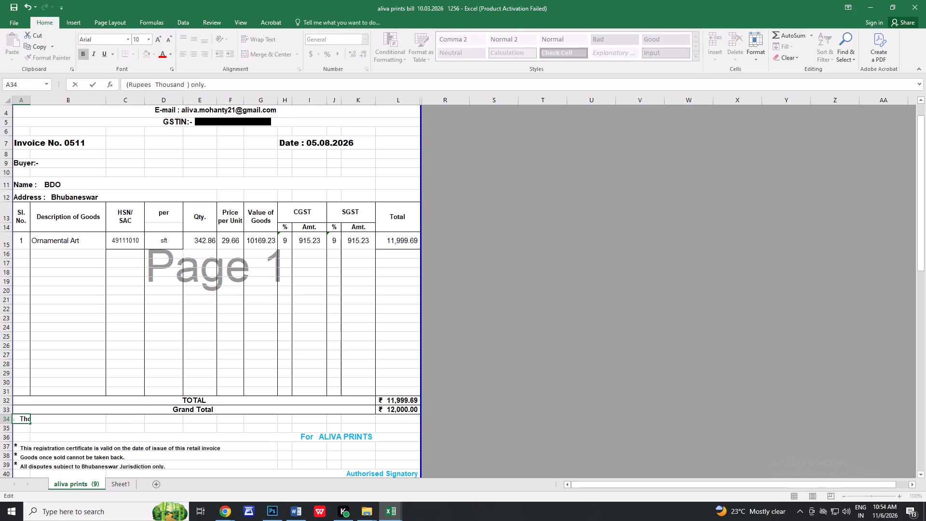
{"action": "key", "text": "t"}
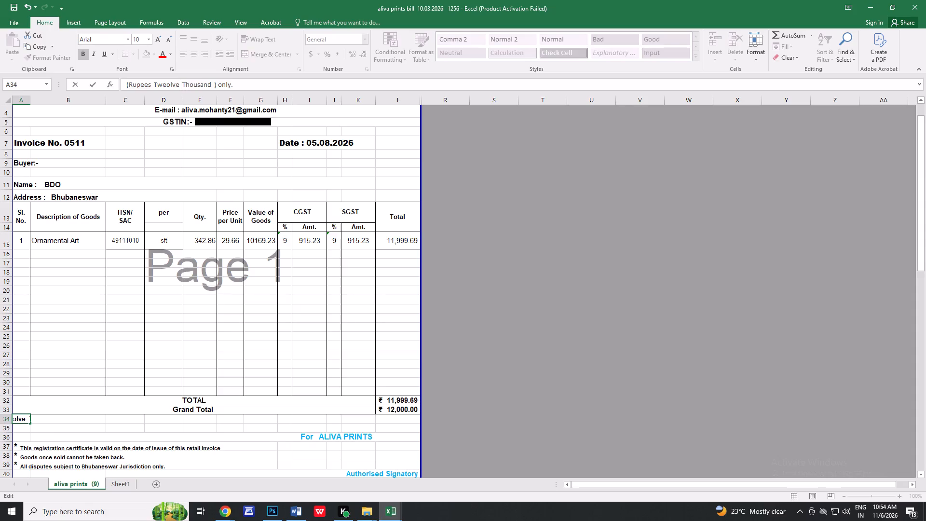
{"action": "key", "text": "BackSpace"}
{"action": "key", "text": "Left"}
{"action": "key", "text": "Left"}
{"action": "key", "text": "Left"}
{"action": "key", "text": "BackSpace"}
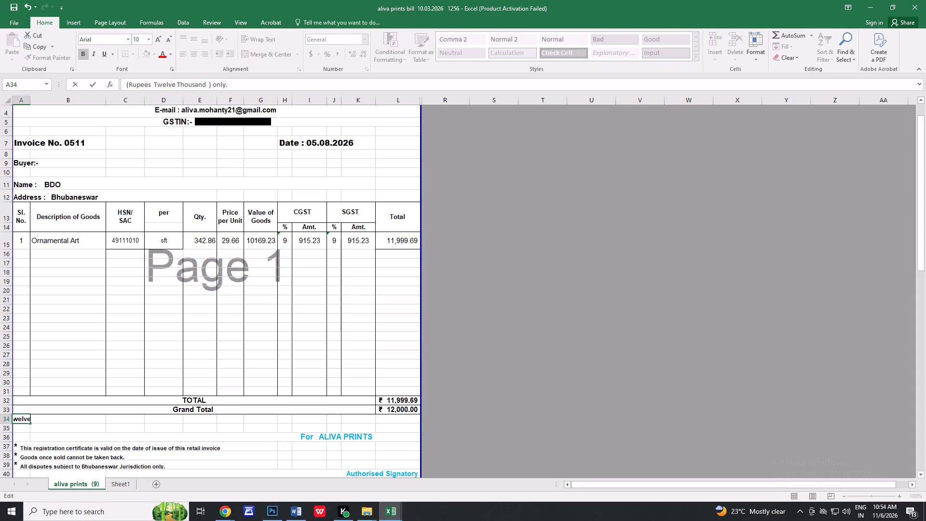
{"action": "left_click", "coordinate": [278, 170]}
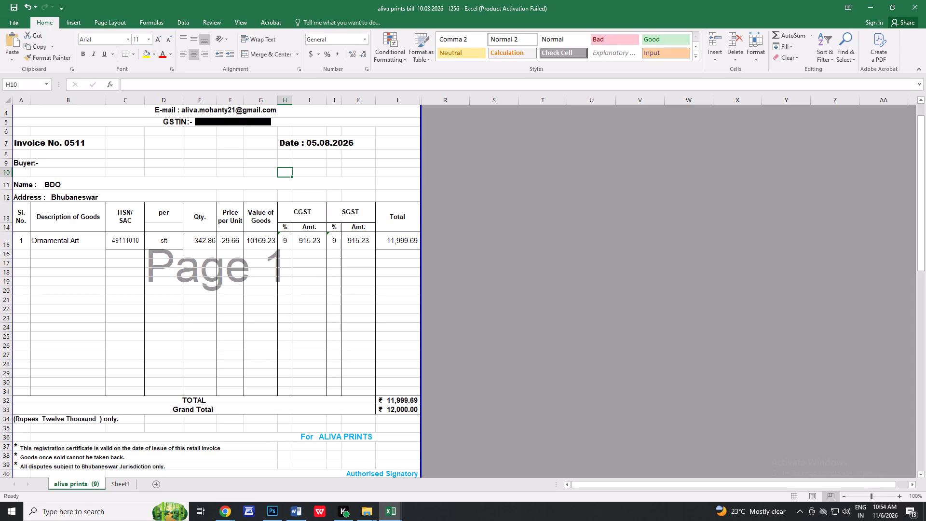
Check the EPSON L3250 Series printer properties and print one copy of invoice 0511.
{"action": "scroll", "coordinate": [395, 318], "scroll_direction": "down", "scroll_amount": 5}
{"action": "key", "text": "ctrl+p"}
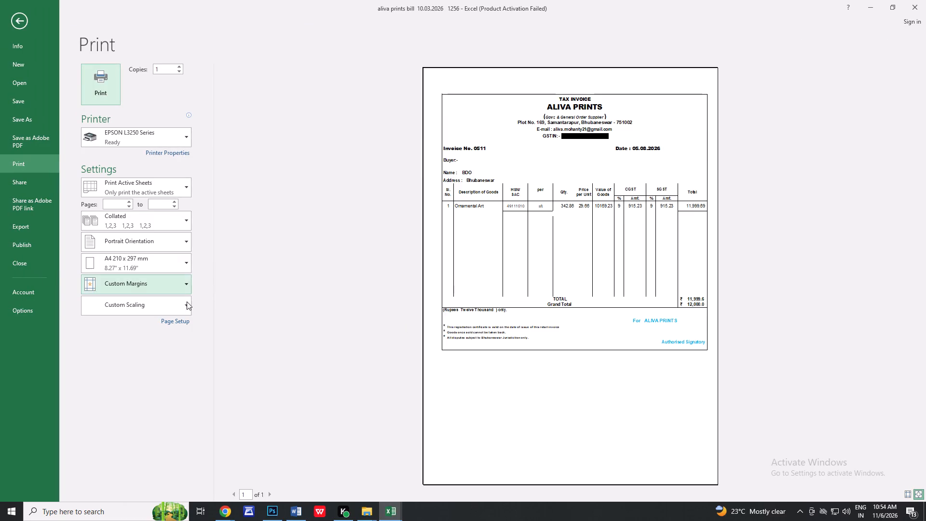
{"action": "left_click", "coordinate": [180, 153]}
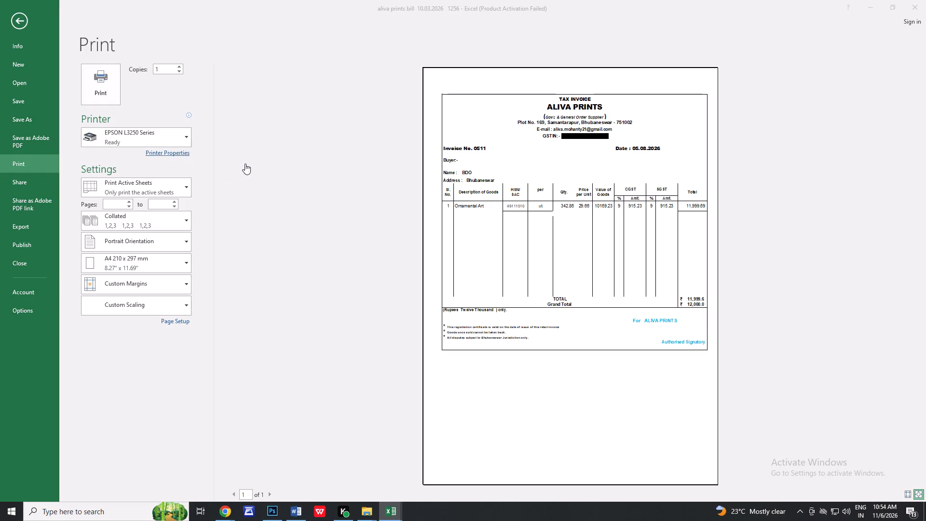
{"action": "left_click", "coordinate": [177, 260]}
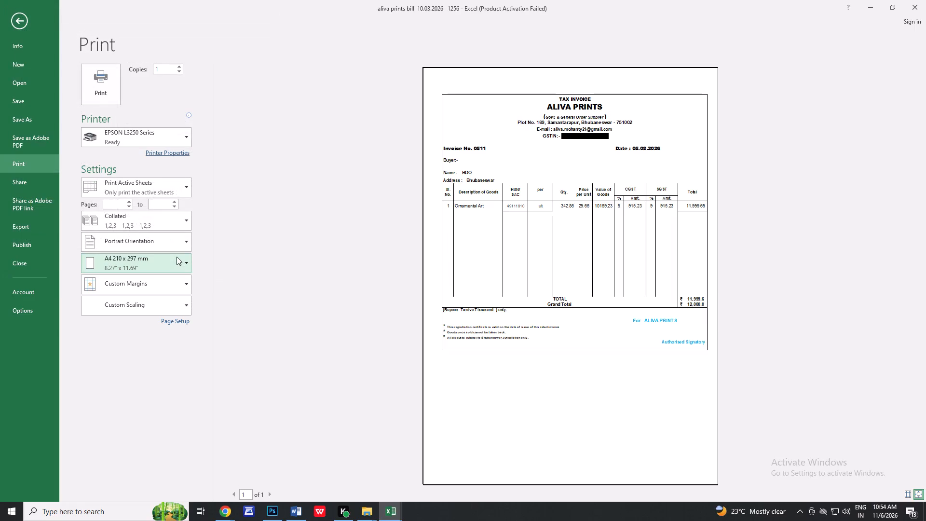
{"action": "left_click", "coordinate": [98, 81]}
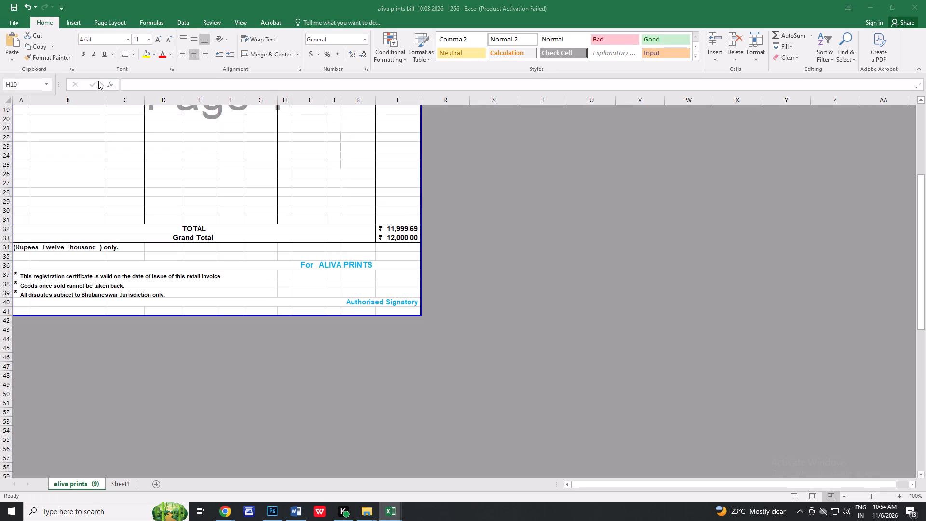
Change the invoice date to 03.08.2026, keeping the Date label.
{"action": "scroll", "coordinate": [84, 98], "scroll_direction": "up", "scroll_amount": 10}
{"action": "left_click", "coordinate": [311, 200]}
{"action": "scroll", "coordinate": [311, 198], "scroll_direction": "up", "scroll_amount": 7}
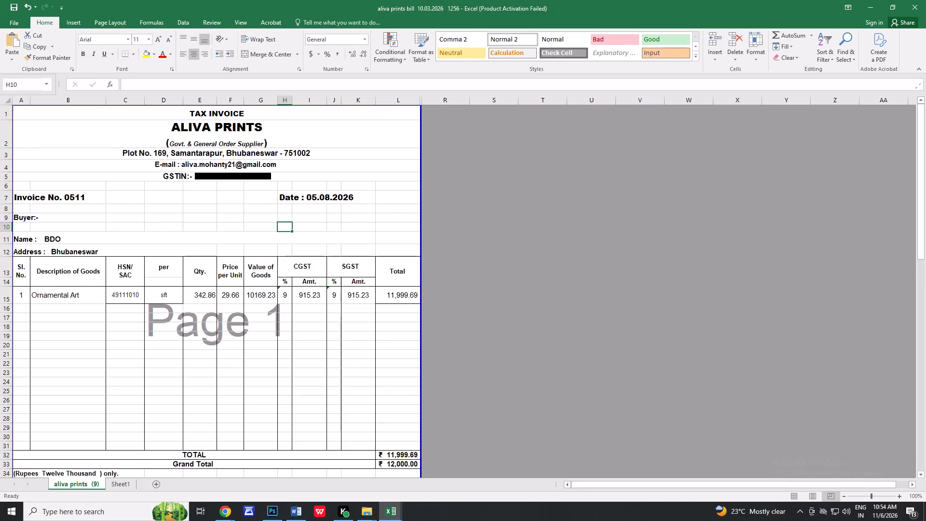
{"action": "double_click", "coordinate": [318, 199]}
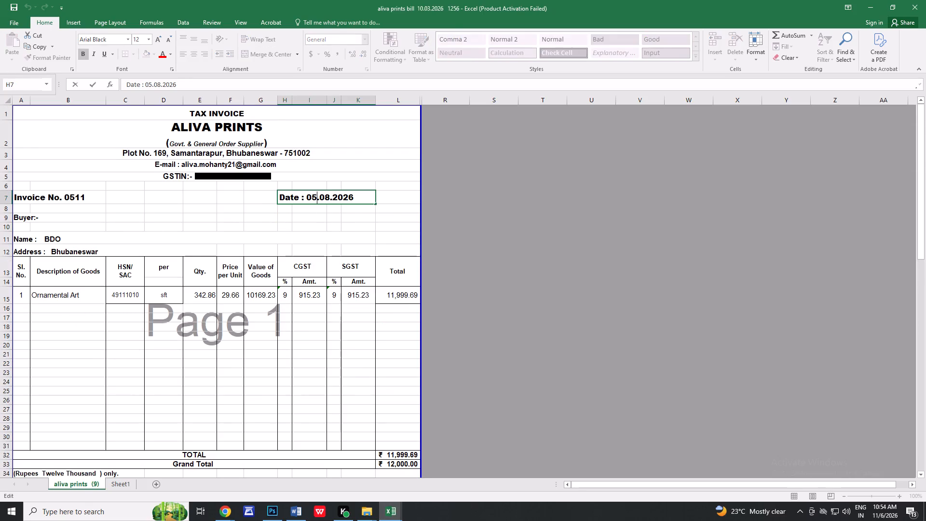
{"action": "key", "text": "BackSpace"}
{"action": "key", "text": "3"}
{"action": "left_click", "coordinate": [330, 237]}
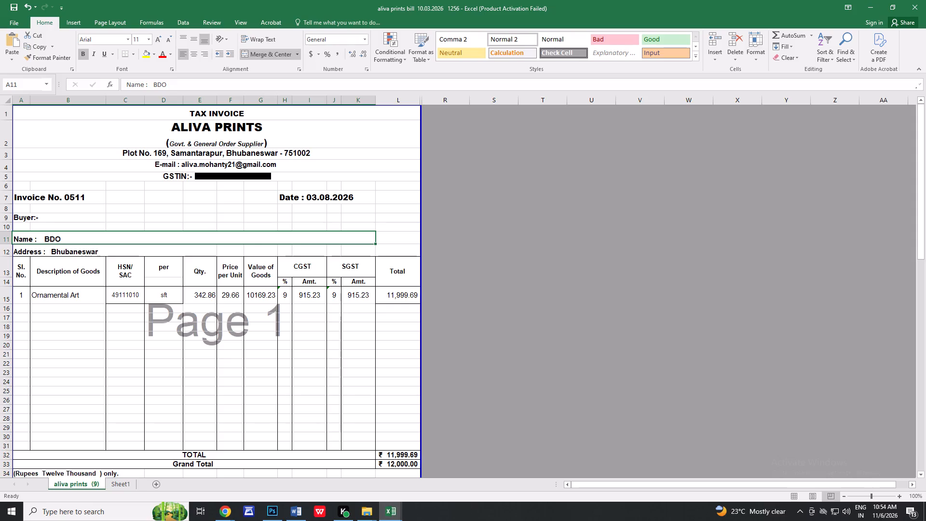
Change the invoice number to 0495, keeping the Invoice No. label.
{"action": "double_click", "coordinate": [90, 199]}
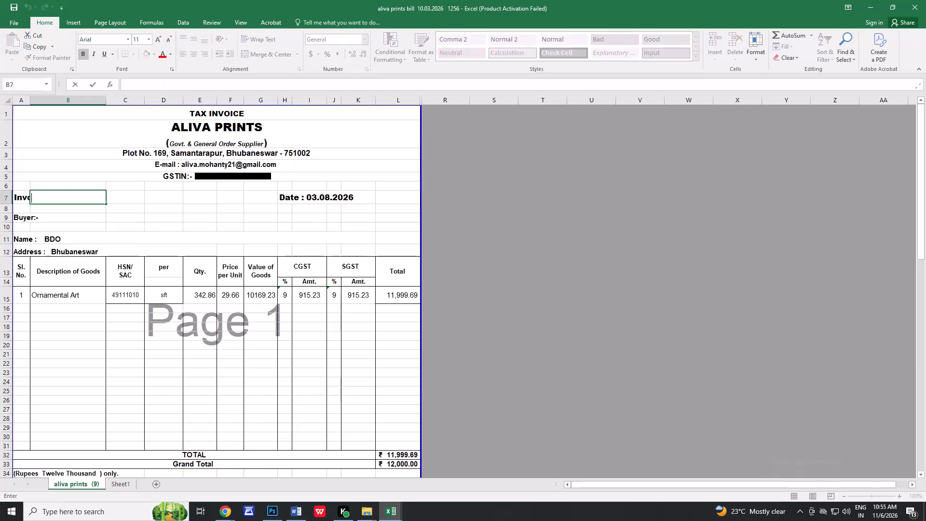
{"action": "left_click", "coordinate": [20, 201]}
{"action": "left_click", "coordinate": [182, 82]}
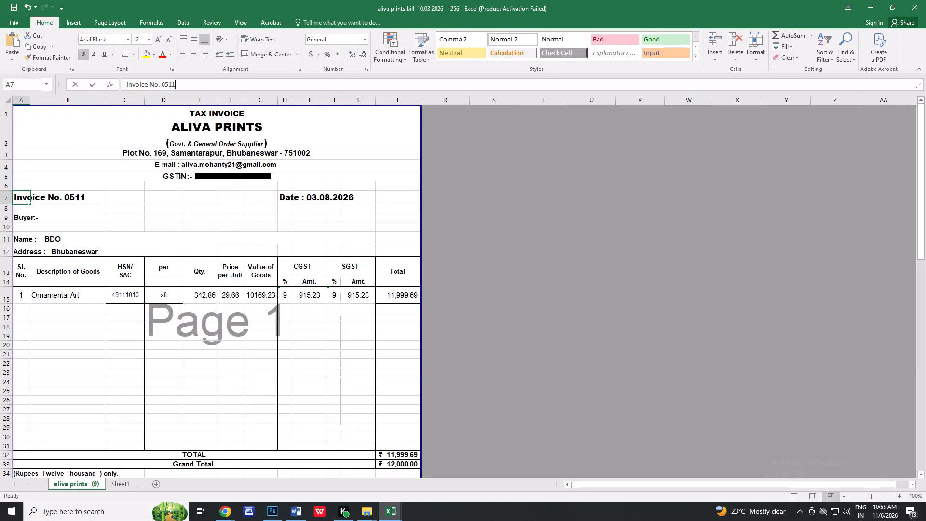
{"action": "key", "text": "BackSpace"}
{"action": "key", "text": "BackSpace"}
{"action": "key", "text": "BackSpace"}
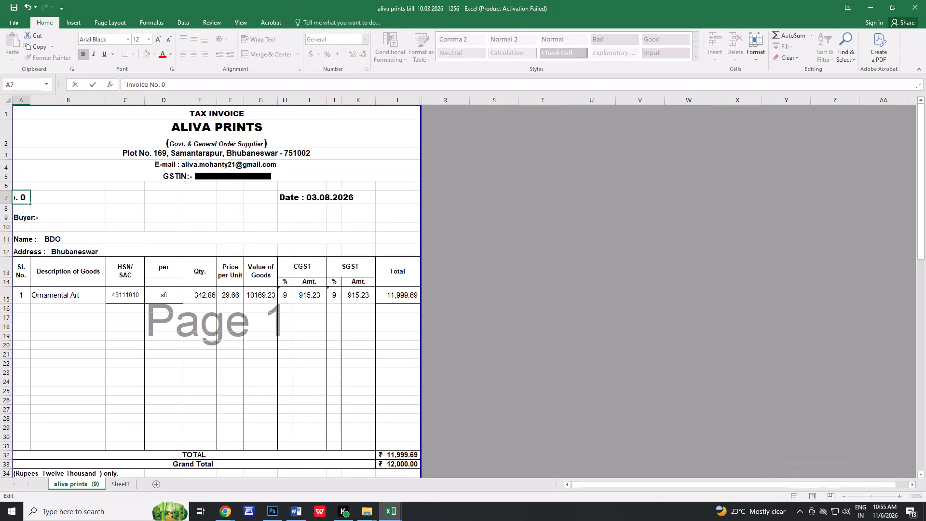
{"action": "type", "text": "495"}
{"action": "left_click", "coordinate": [239, 224]}
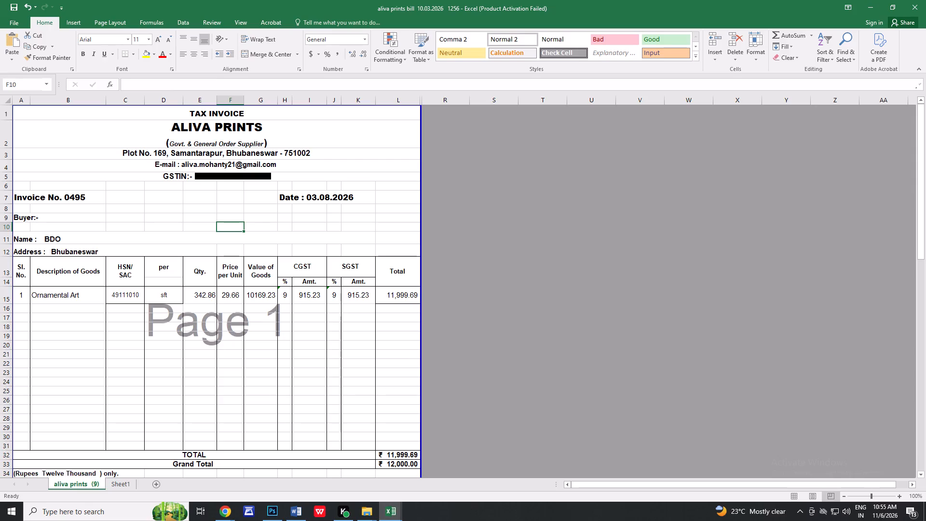
Set the quantity of the Ornamental Art item to 428.57.
{"action": "left_click", "coordinate": [202, 297]}
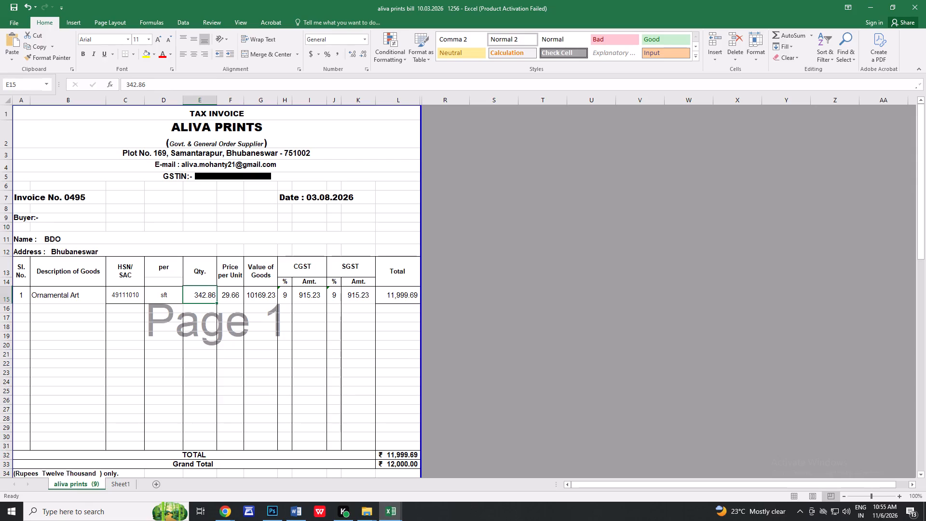
{"action": "type", "text": "428."}
{"action": "type", "text": "57"}
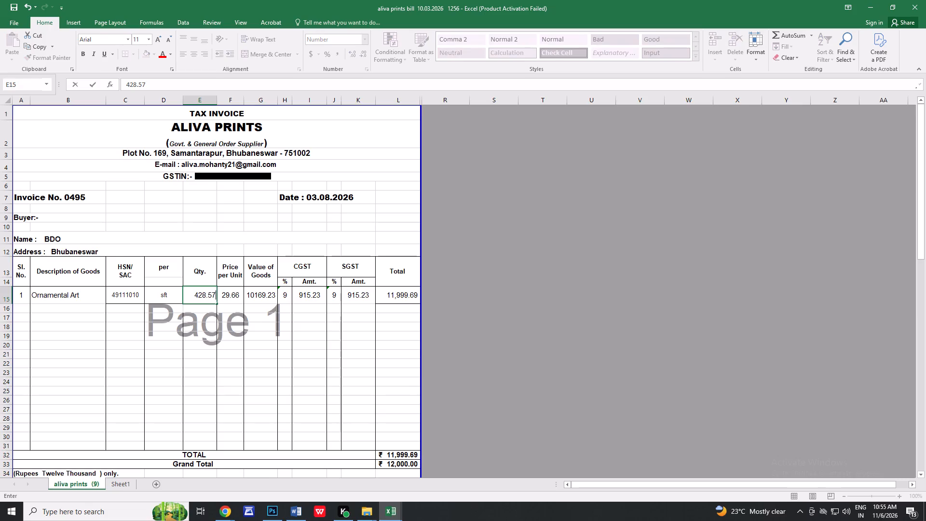
{"action": "left_click", "coordinate": [236, 375]}
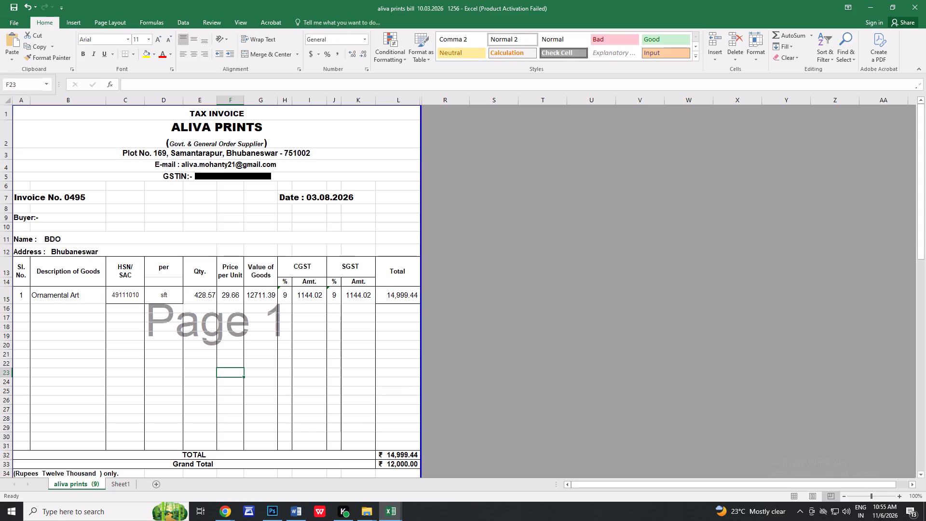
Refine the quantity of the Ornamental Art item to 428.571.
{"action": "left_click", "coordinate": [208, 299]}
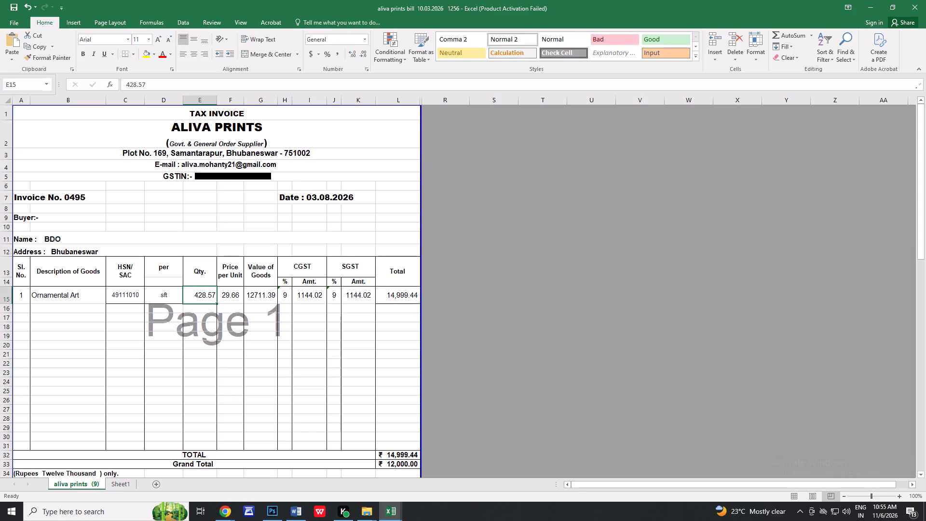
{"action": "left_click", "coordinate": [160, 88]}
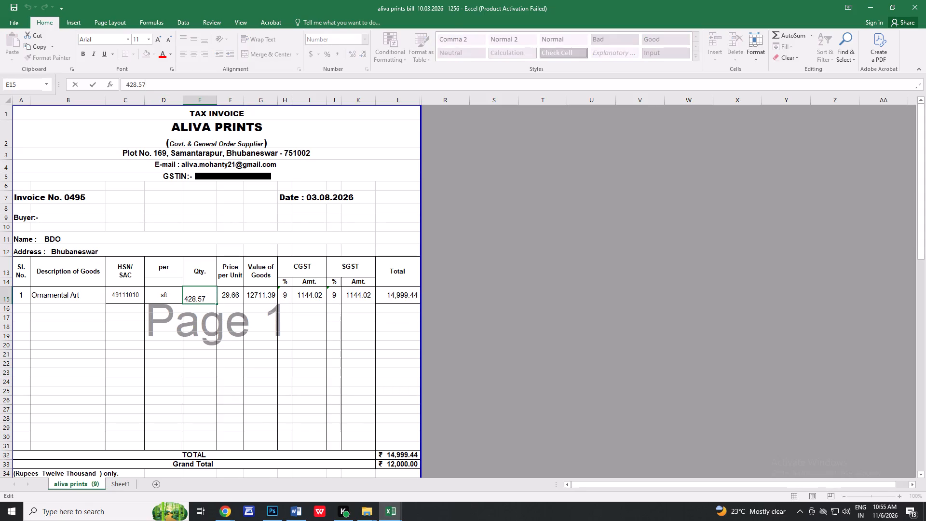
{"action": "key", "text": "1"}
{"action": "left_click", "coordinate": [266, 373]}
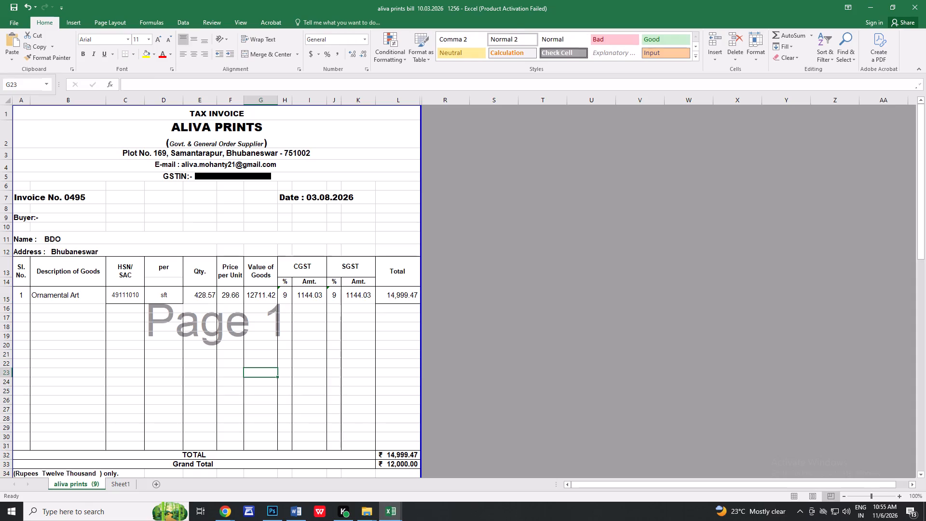
Adjust the quantity of the Ornamental Art item to 428.574.
{"action": "left_click", "coordinate": [211, 293]}
{"action": "left_click", "coordinate": [155, 85]}
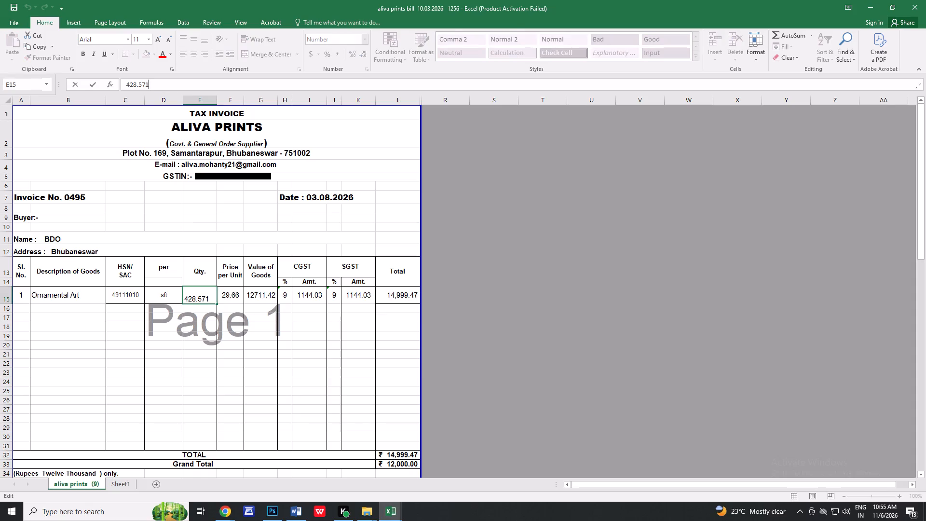
{"action": "key", "text": "BackSpace"}
{"action": "key", "text": "4"}
{"action": "left_click", "coordinate": [295, 382]}
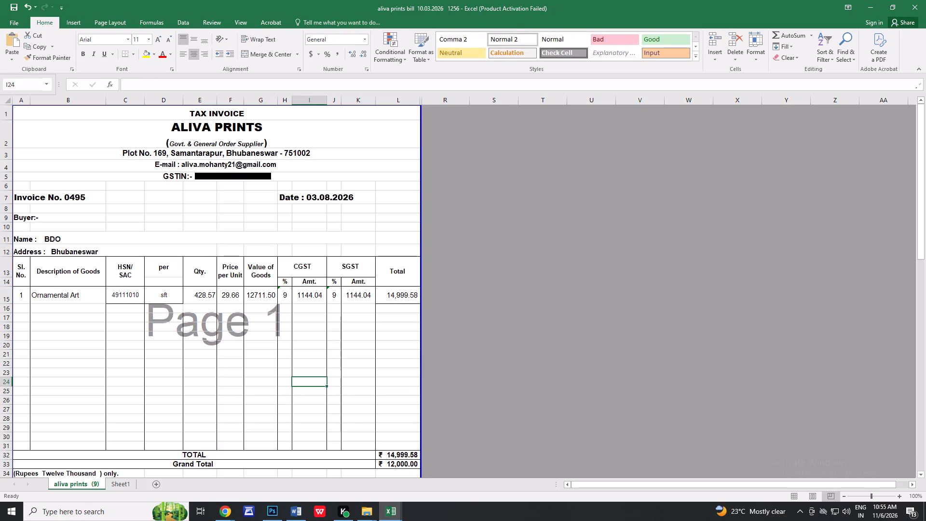
Set the invoice's Grand Total to 15000.
{"action": "left_click", "coordinate": [409, 466]}
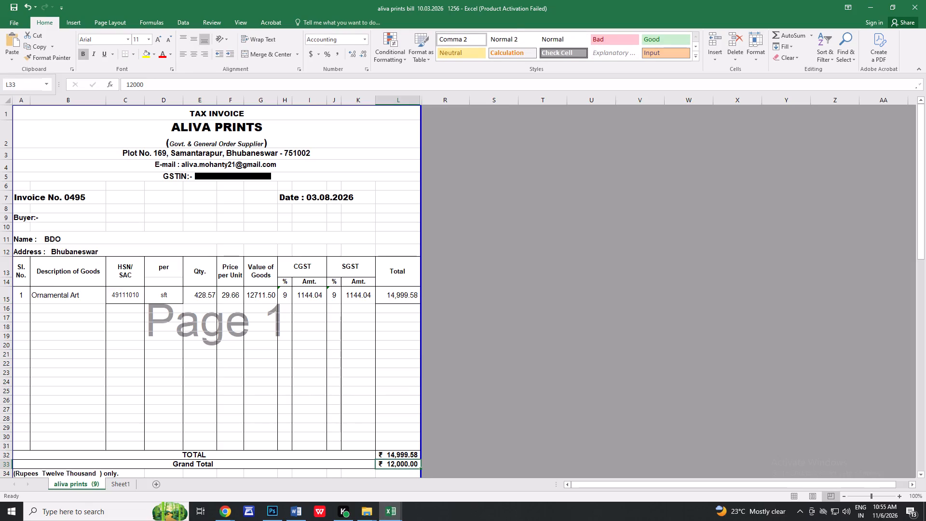
{"action": "type", "text": "15000"}
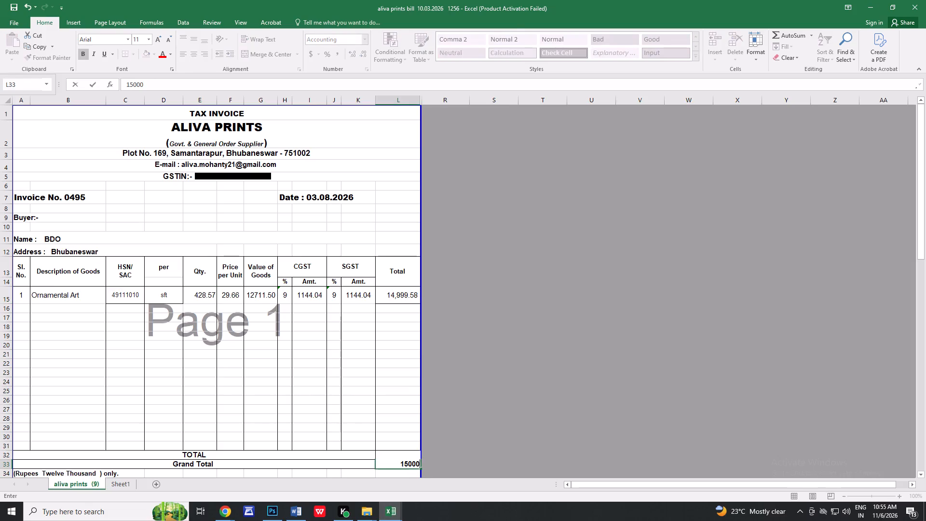
{"action": "left_click", "coordinate": [310, 405]}
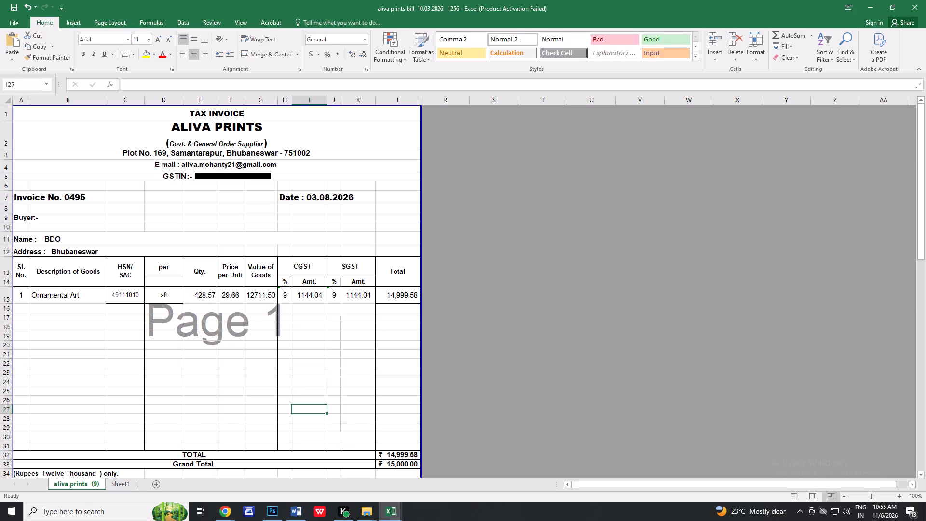
{"action": "scroll", "coordinate": [552, 444], "scroll_direction": "down", "scroll_amount": 1}
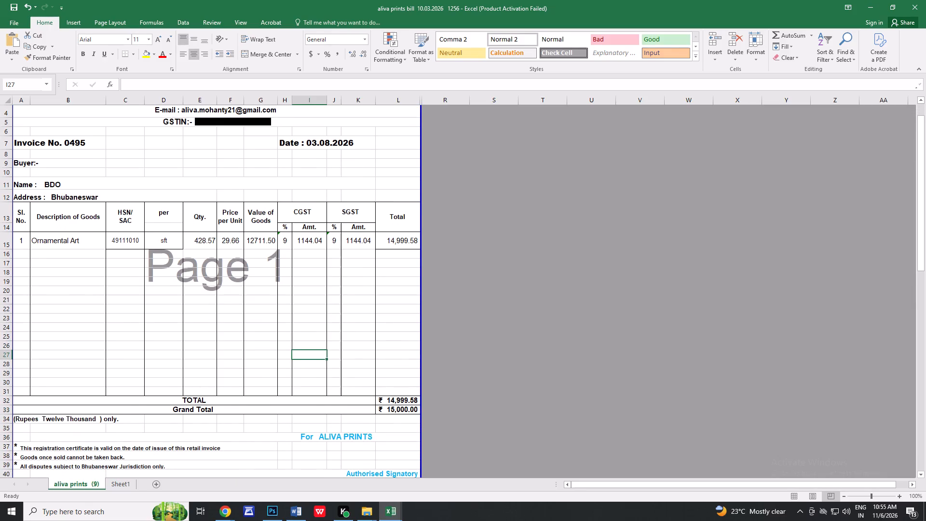
Change the amount in words below the Grand Total to read Rupees Fifteen Thousand only.
{"action": "double_click", "coordinate": [63, 420]}
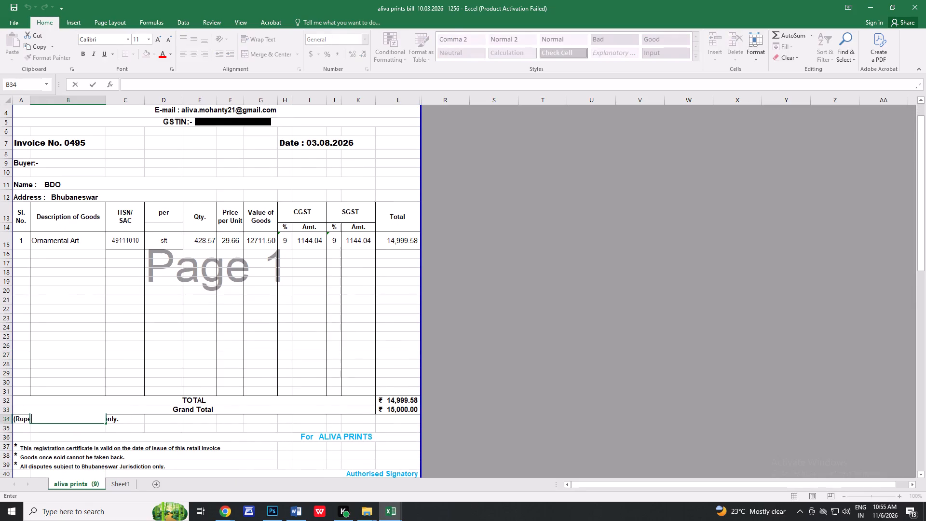
{"action": "left_click", "coordinate": [22, 420]}
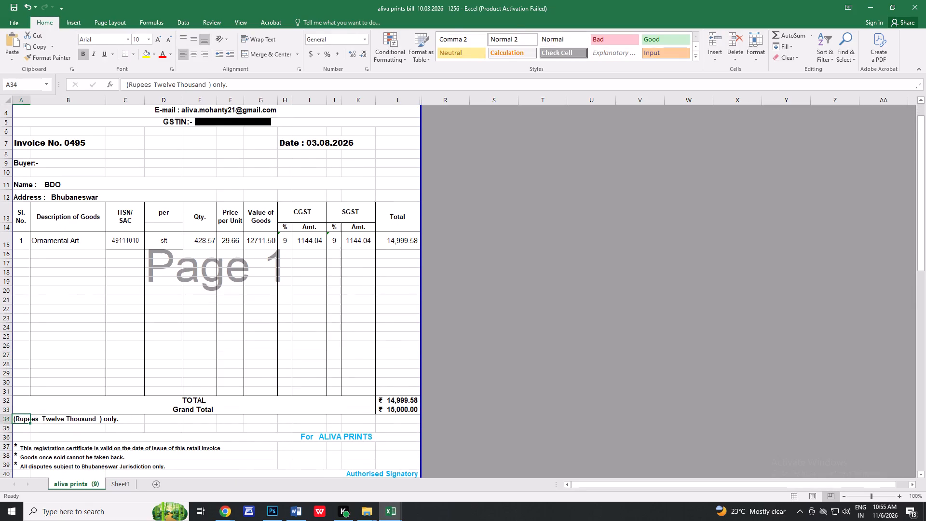
{"action": "left_click", "coordinate": [176, 84]}
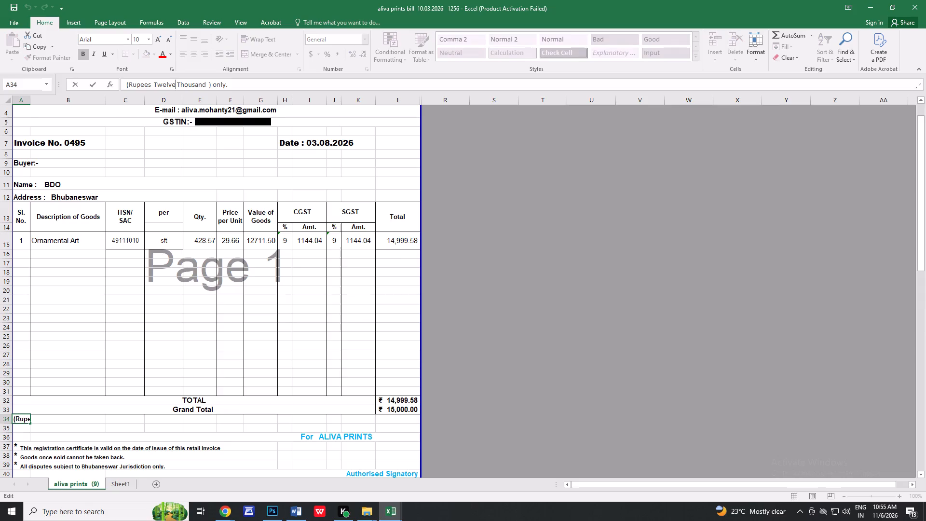
{"action": "key", "text": "BackSpace"}
{"action": "key", "text": "BackSpace"}
{"action": "key", "text": "BackSpace"}
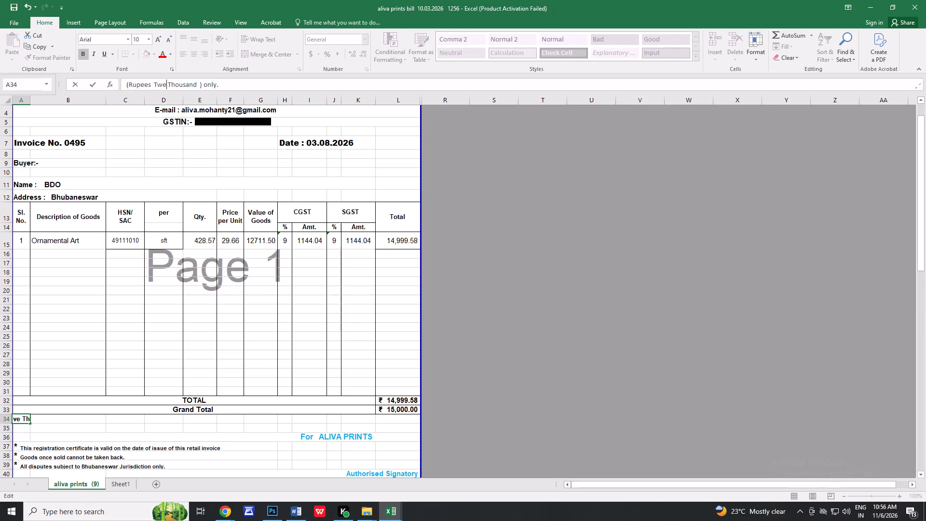
{"action": "key", "text": "BackSpace"}
{"action": "key", "text": "BackSpace"}
{"action": "key", "text": "BackSpace"}
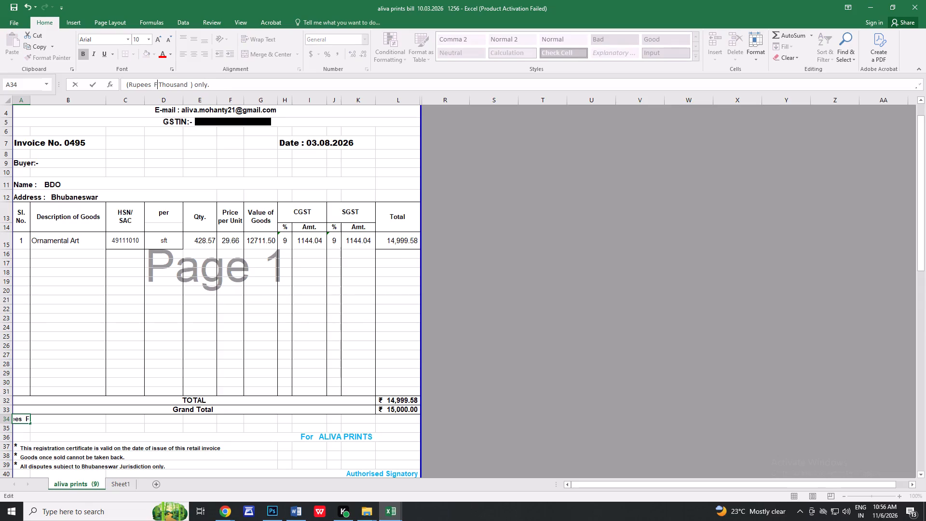
{"action": "type", "text": "ifteen"}
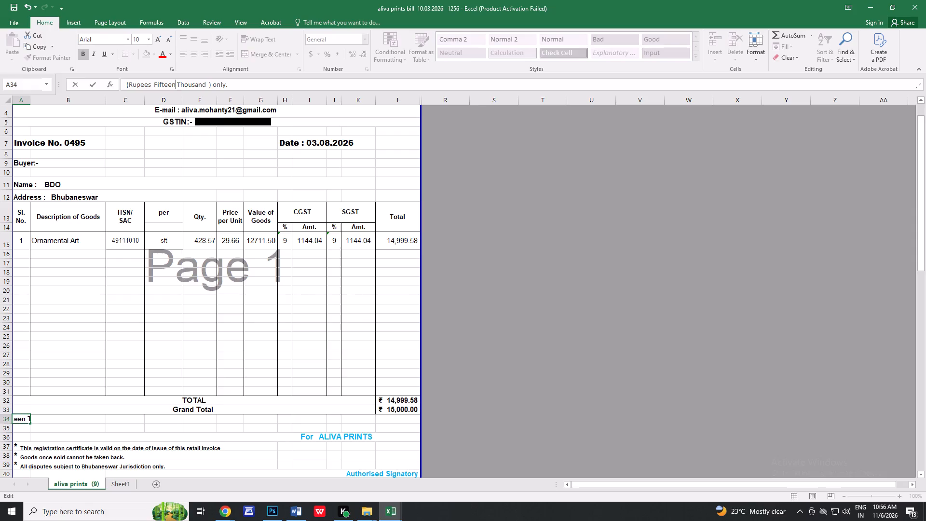
{"action": "left_click", "coordinate": [281, 288]}
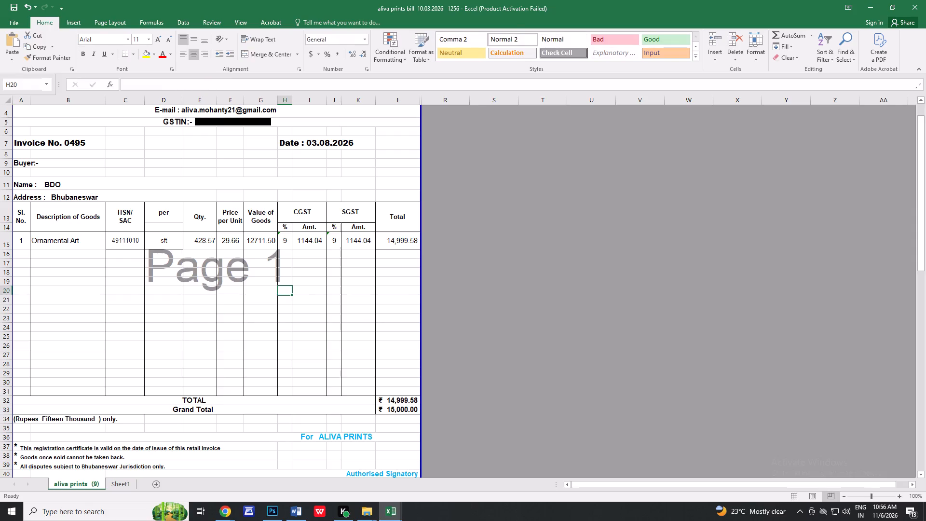
Print one copy of invoice 0495 on the EPSON L3250 Series printer.
{"action": "key", "text": "ctrl+p"}
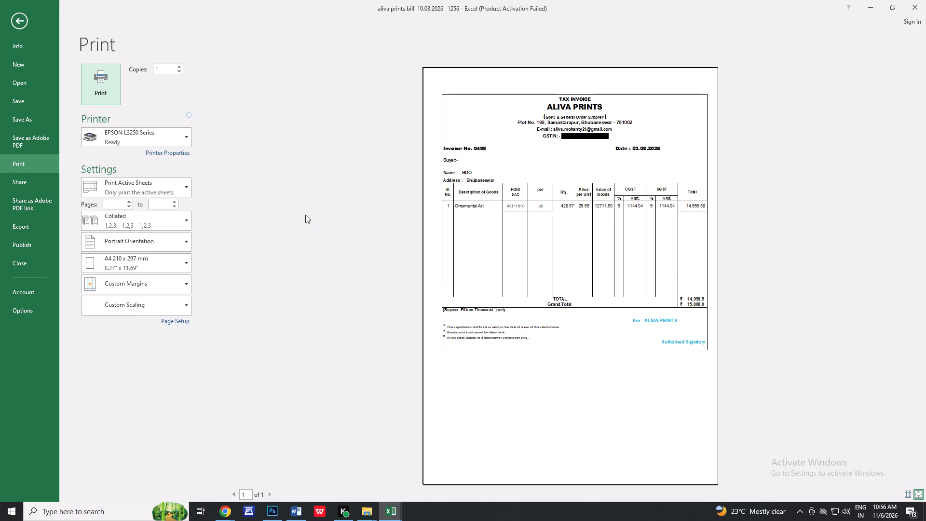
{"action": "left_click", "coordinate": [97, 90]}
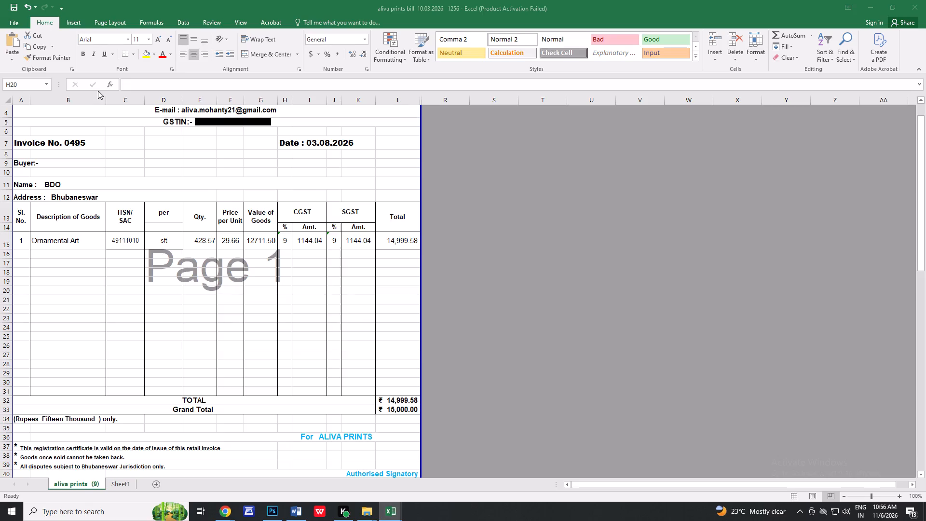
From the Bulu Bhaina folder, open the workbook biswanath hardware 07.08.2026 0513 in Excel 2016 and enable editing.
{"action": "left_click", "coordinate": [361, 520]}
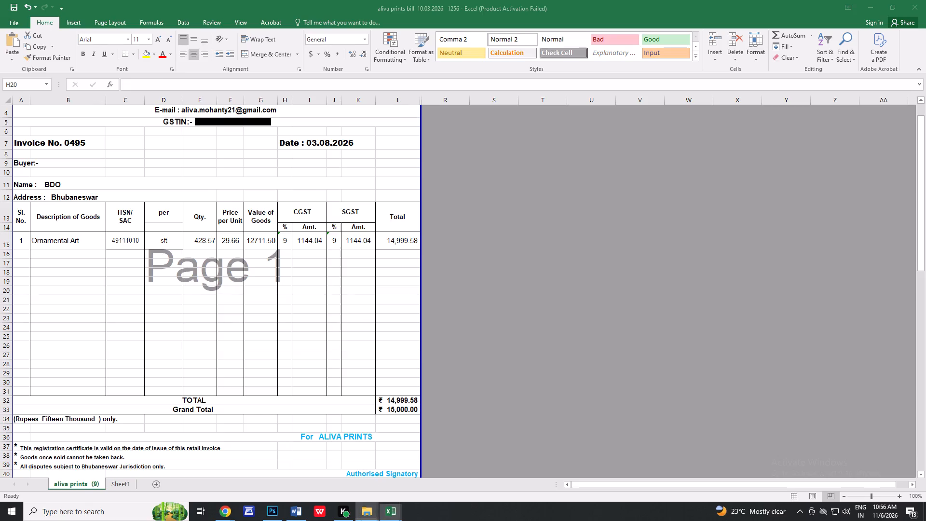
{"action": "left_click", "coordinate": [330, 471]}
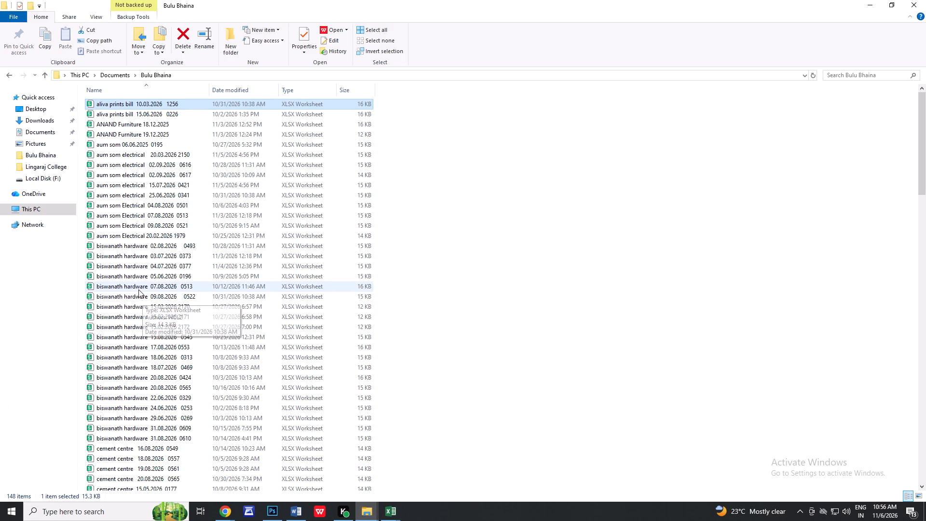
{"action": "right_click", "coordinate": [138, 289]}
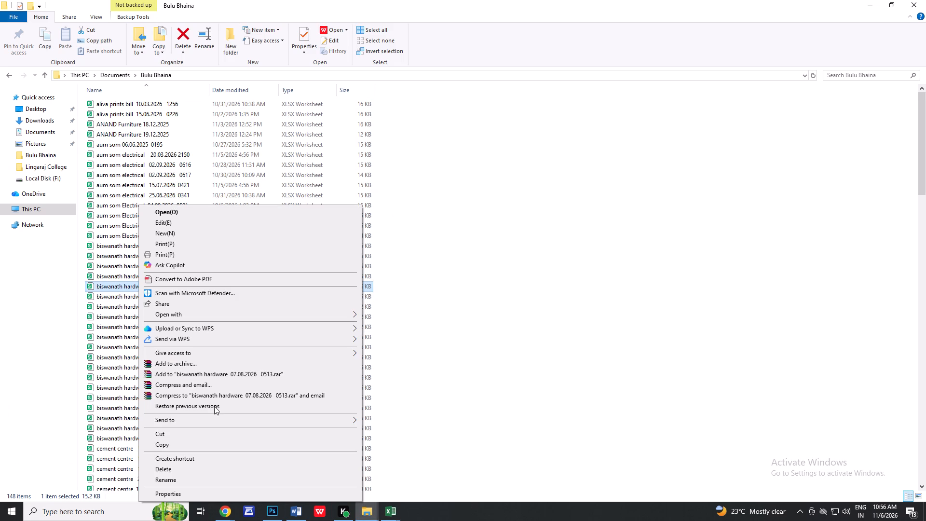
{"action": "left_click", "coordinate": [174, 315]}
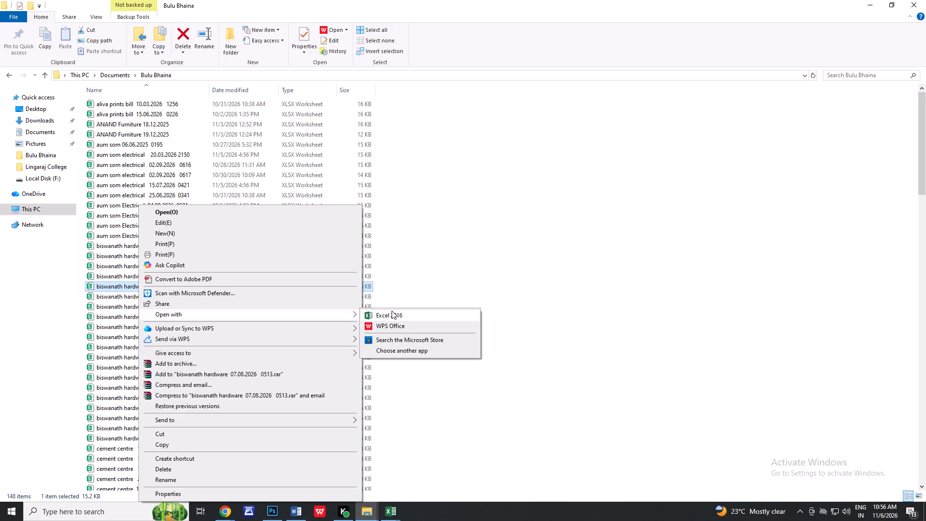
{"action": "left_click", "coordinate": [391, 315]}
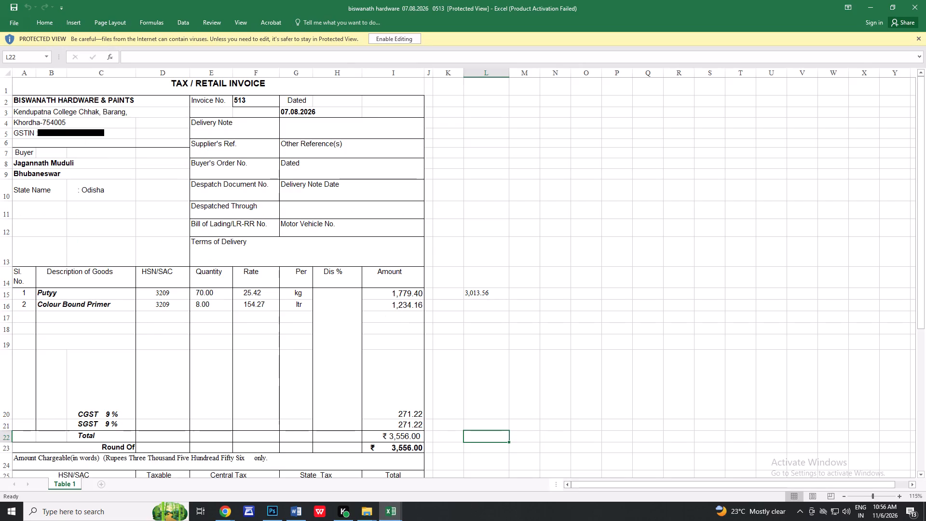
{"action": "left_click", "coordinate": [391, 38]}
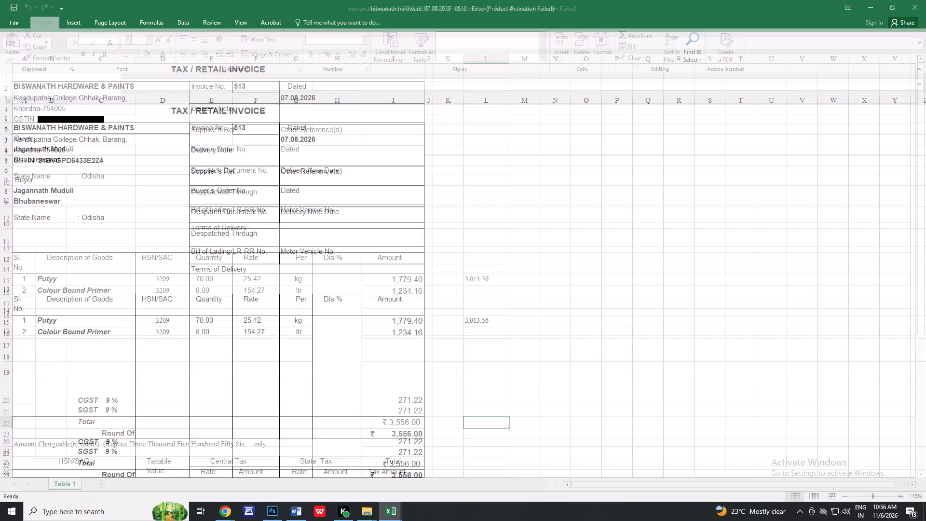
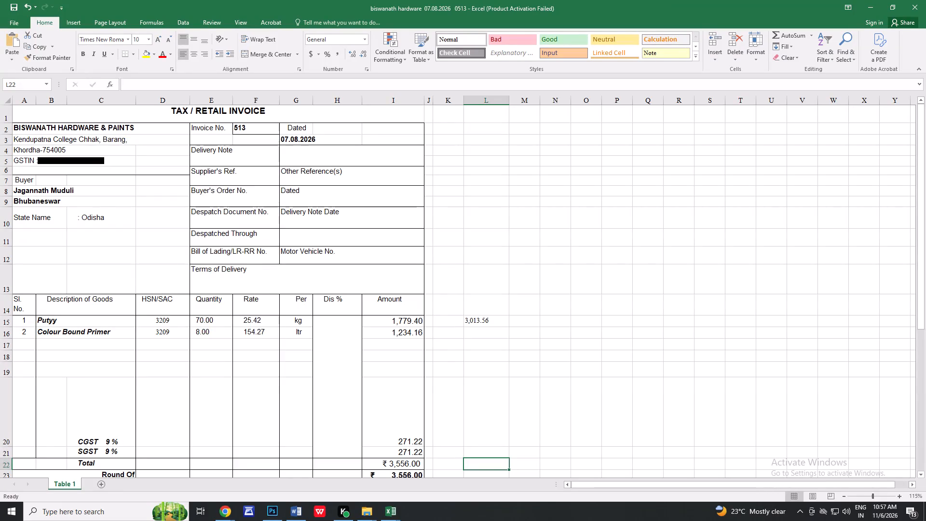
Change the invoice number to 512.
{"action": "double_click", "coordinate": [250, 127]}
{"action": "key", "text": "BackSpace"}
{"action": "key", "text": "2"}
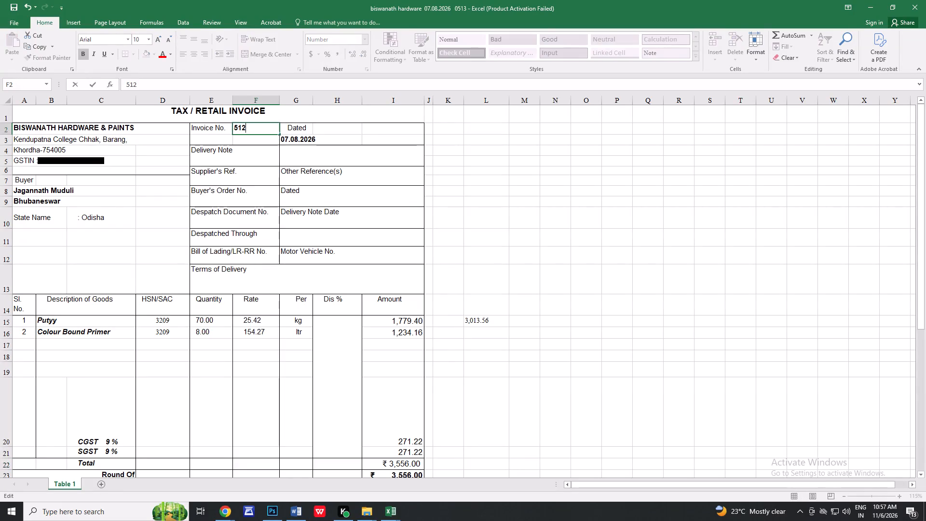
{"action": "left_click", "coordinate": [248, 201]}
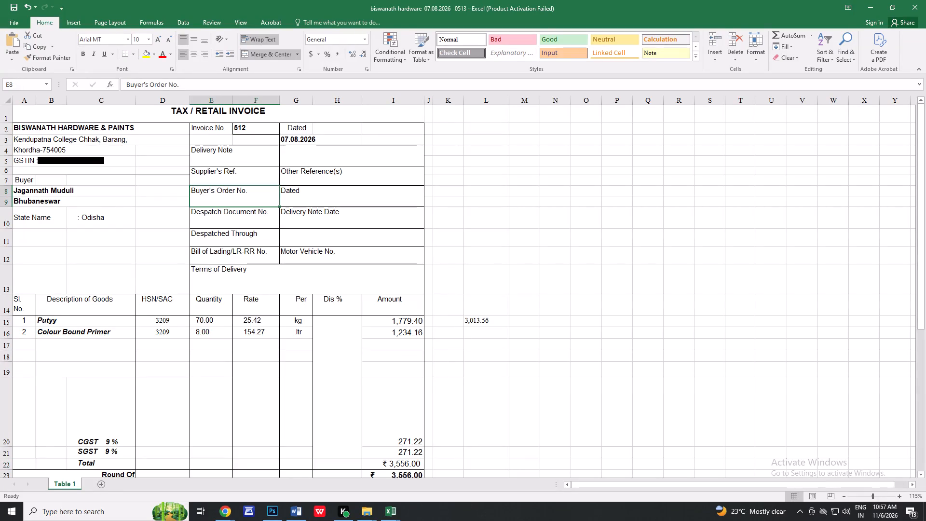
Replace the buyer's name above Bhubaneswar with BDO.
{"action": "left_click", "coordinate": [54, 191]}
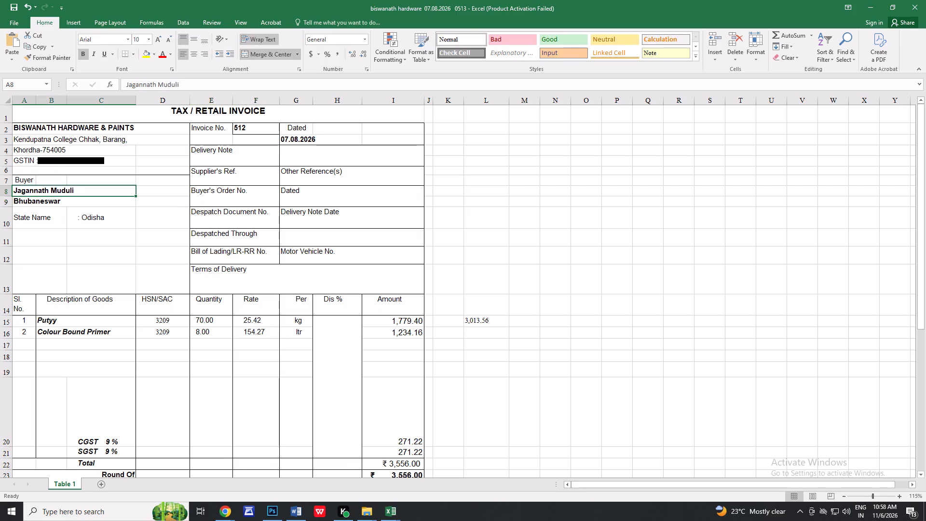
{"action": "key", "text": "b"}
{"action": "type", "text": "DO"}
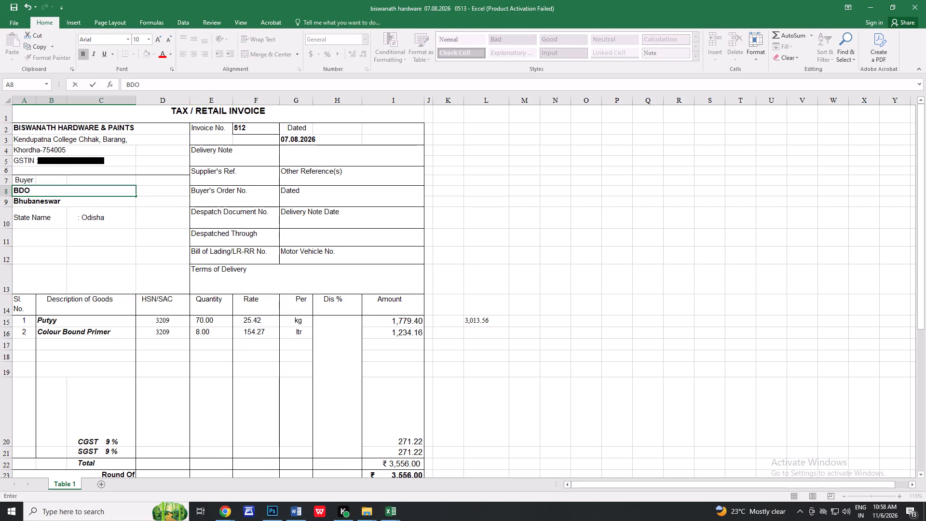
{"action": "left_click", "coordinate": [41, 203]}
{"action": "double_click", "coordinate": [82, 256]}
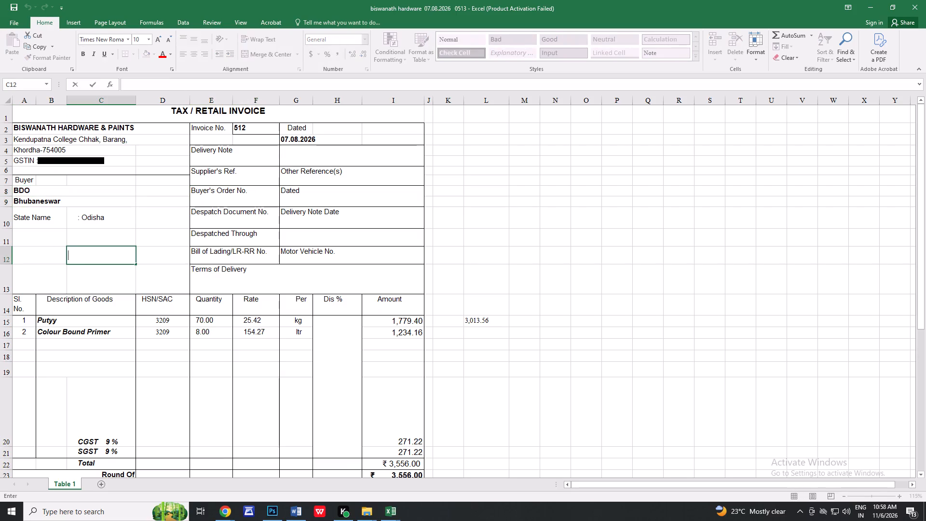
Change the first item's description to Cement Primer.
{"action": "left_click", "coordinate": [73, 322]}
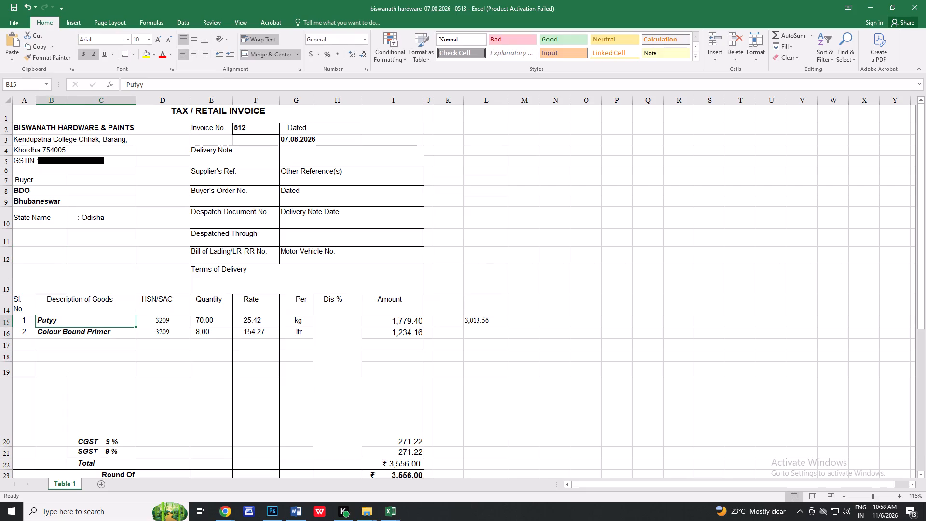
{"action": "key", "text": "c"}
{"action": "type", "text": "ement"}
{"action": "key", "text": "space"}
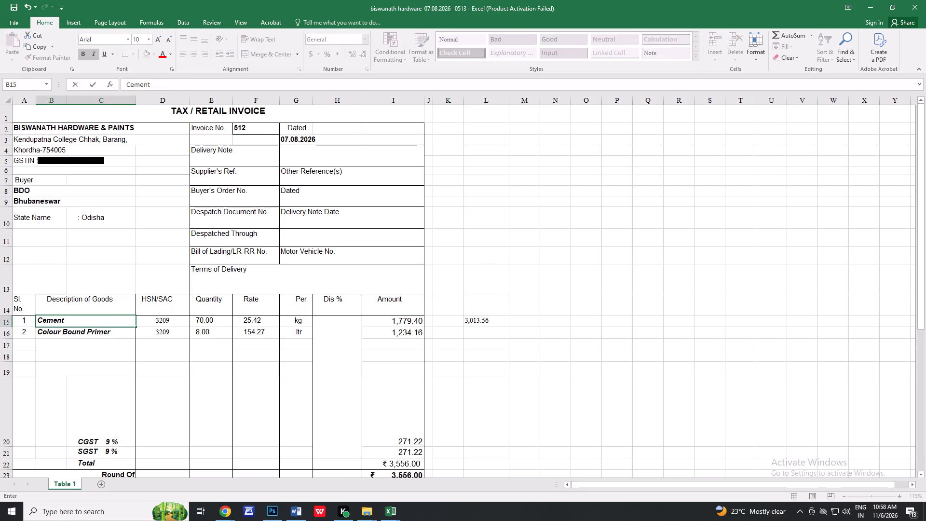
{"action": "key", "text": "p"}
{"action": "type", "text": "rimer"}
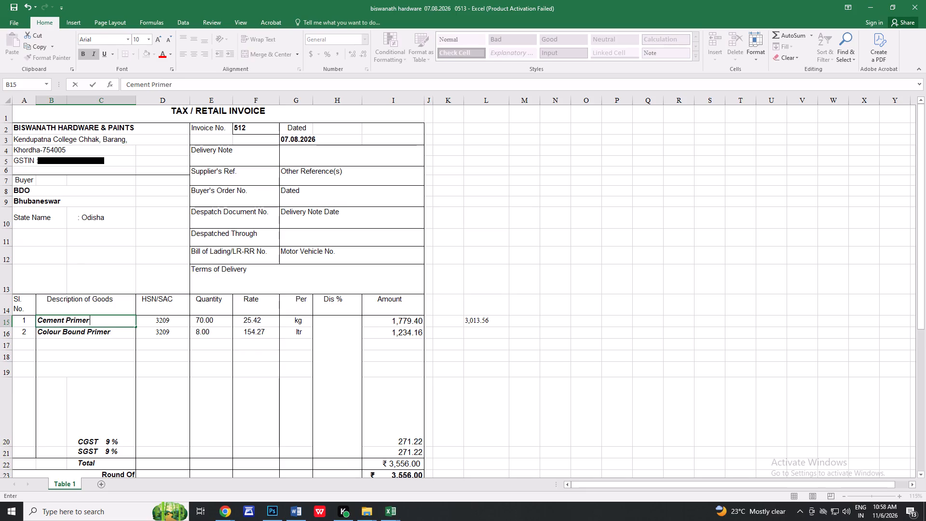
Set the Cement Primer row to quantity 30, unit ltr and rate 154.27.
{"action": "left_click", "coordinate": [218, 318]}
{"action": "type", "text": "30"}
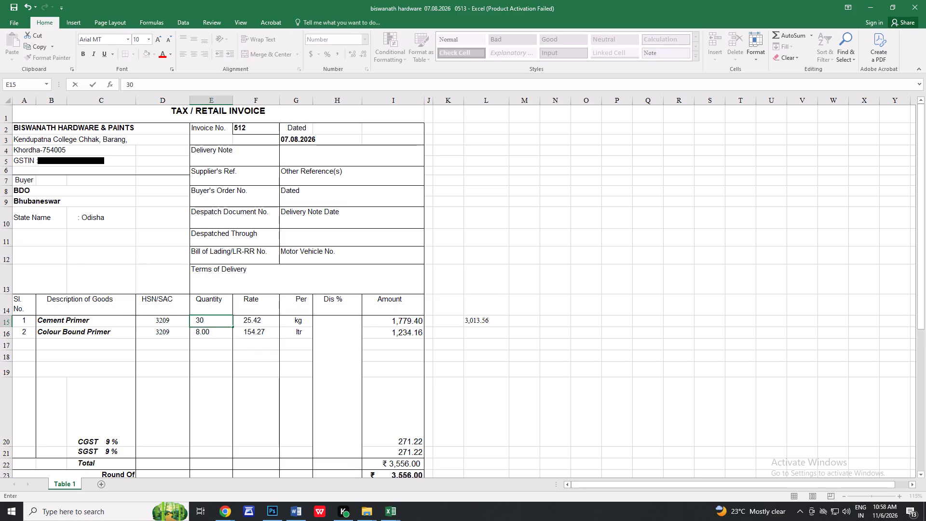
{"action": "left_click", "coordinate": [298, 319]}
{"action": "key", "text": "l"}
{"action": "type", "text": "tr"}
{"action": "key", "text": "Left"}
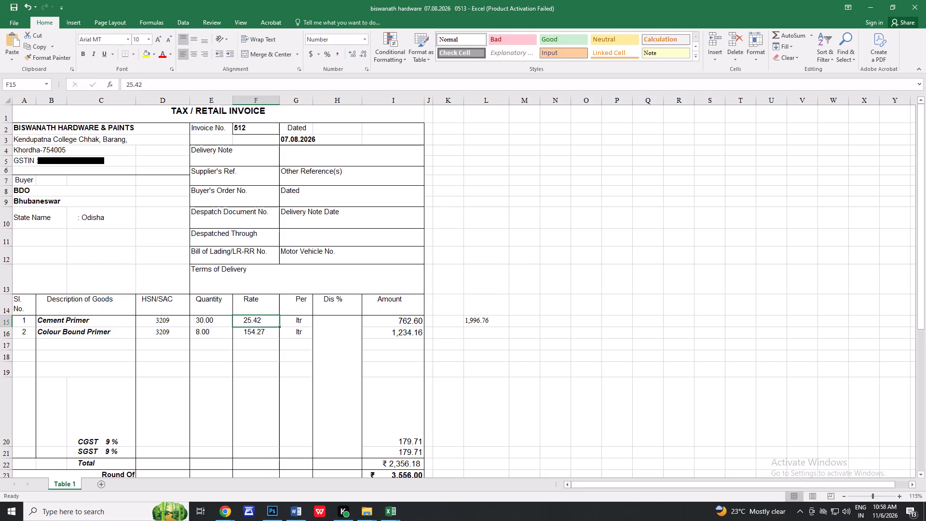
{"action": "key", "text": "1"}
{"action": "type", "text": "54"}
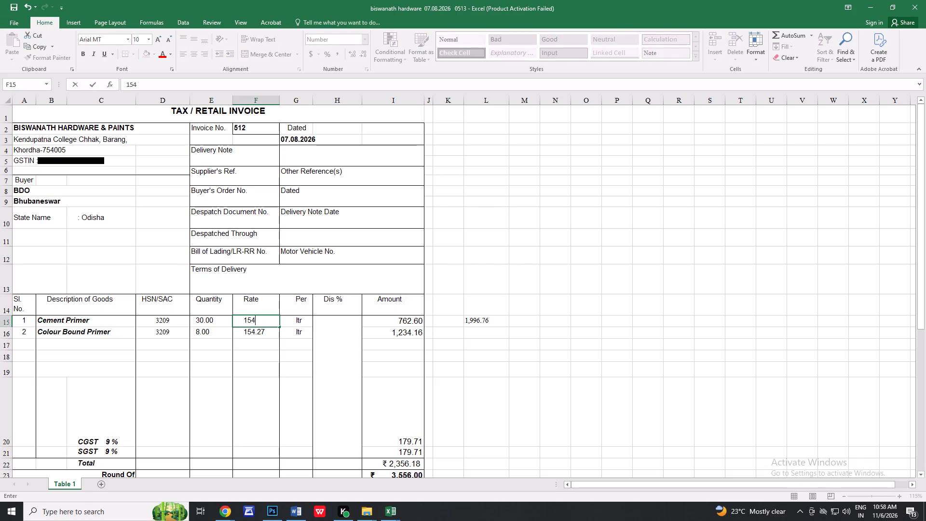
{"action": "type", "text": ".27"}
Replace the second item's description with Weathercoat.
{"action": "left_click", "coordinate": [97, 336]}
{"action": "type", "text": "we"}
{"action": "key", "text": "BackSpace"}
{"action": "key", "text": "BackSpace"}
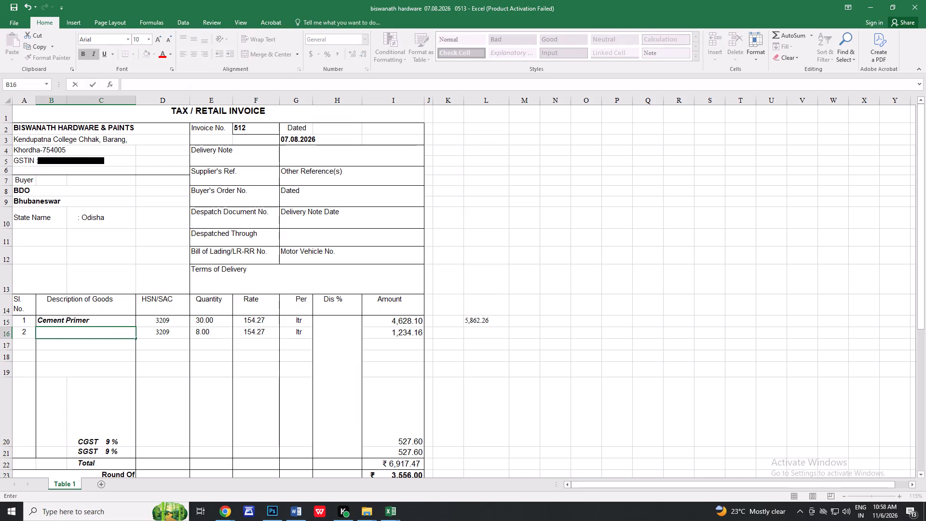
{"action": "key", "text": "w"}
{"action": "type", "text": "ear"}
{"action": "key", "text": "BackSpace"}
{"action": "type", "text": "thr"}
{"action": "key", "text": "BackSpace"}
{"action": "type", "text": "er"}
{"action": "type", "text": "coat"}
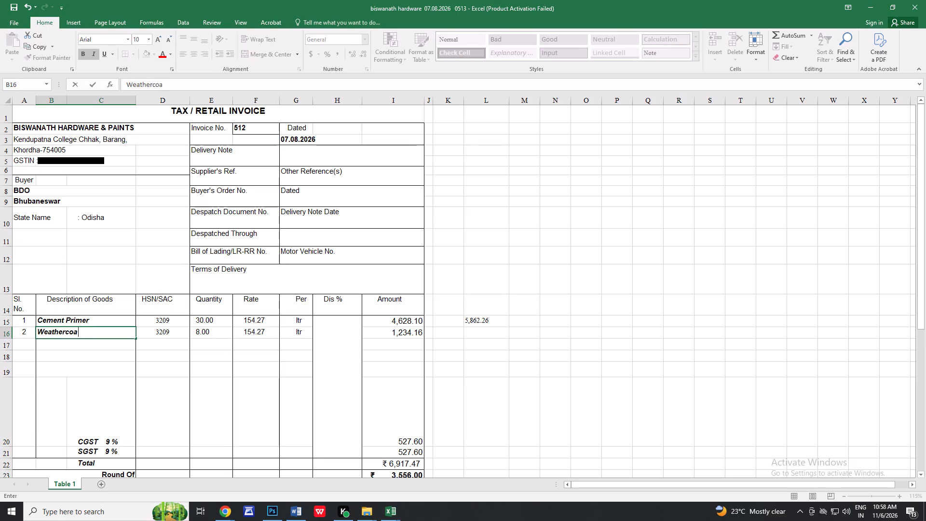
Set the Weathercoat row to quantity 15, rate 192.83 and unit ltr.
{"action": "left_click", "coordinate": [202, 331]}
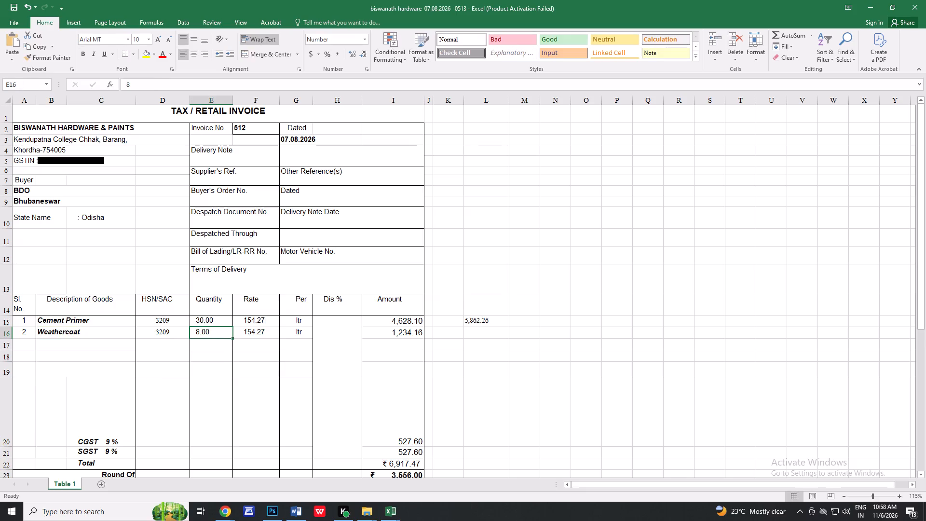
{"action": "type", "text": "15"}
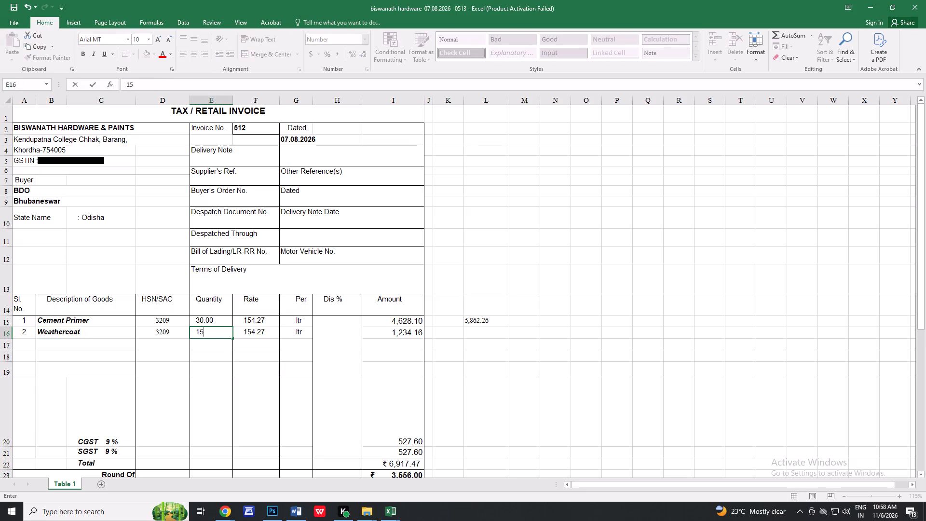
{"action": "left_click", "coordinate": [252, 338]}
{"action": "type", "text": "192.83"}
{"action": "left_click", "coordinate": [285, 364]}
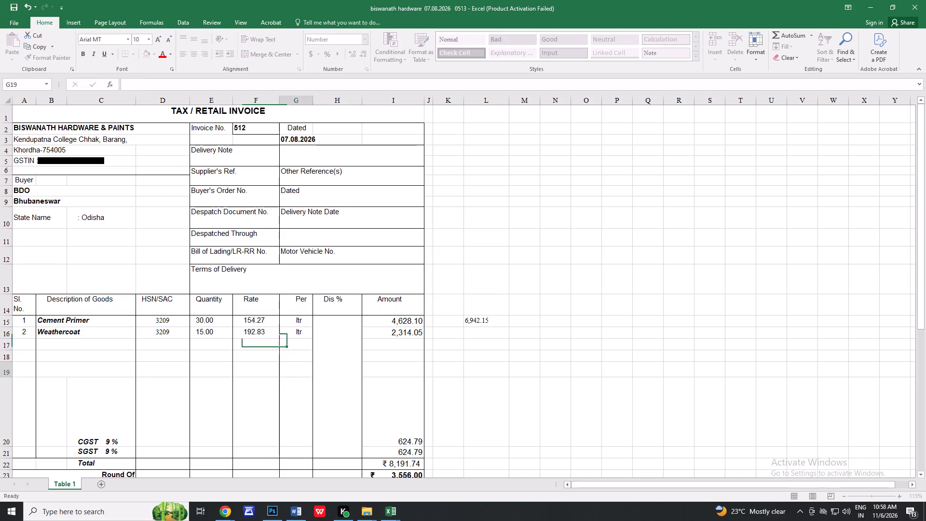
{"action": "left_click", "coordinate": [294, 332]}
{"action": "type", "text": "kg"}
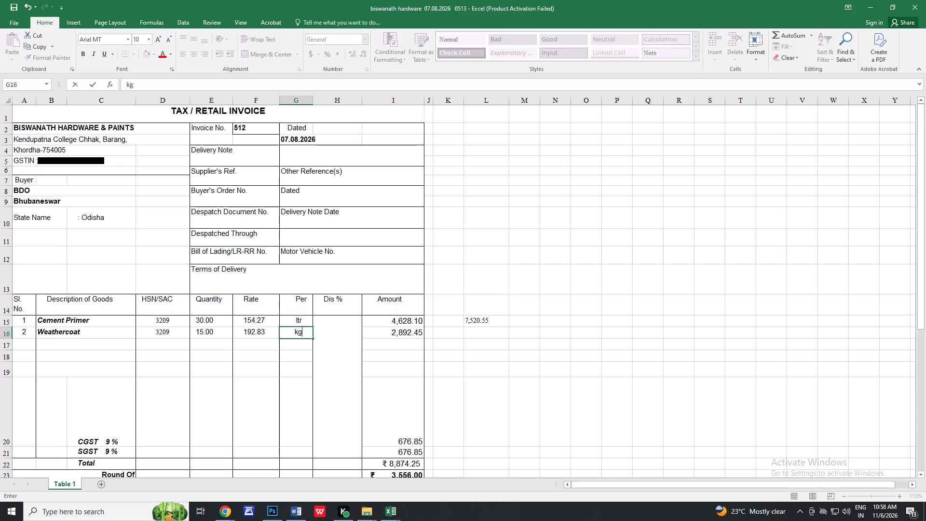
{"action": "key", "text": "BackSpace"}
{"action": "key", "text": "BackSpace"}
{"action": "type", "text": "ltr"}
Add item 3, Distemper, below Weathercoat and fill the HSN/SAC code 3209 down from the row above.
{"action": "left_click", "coordinate": [25, 343]}
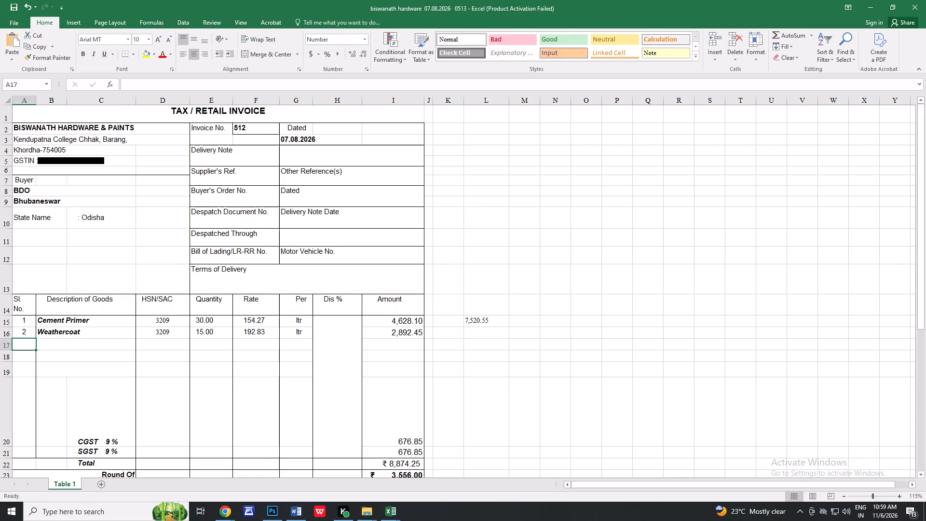
{"action": "key", "text": "3"}
{"action": "key", "text": "Right"}
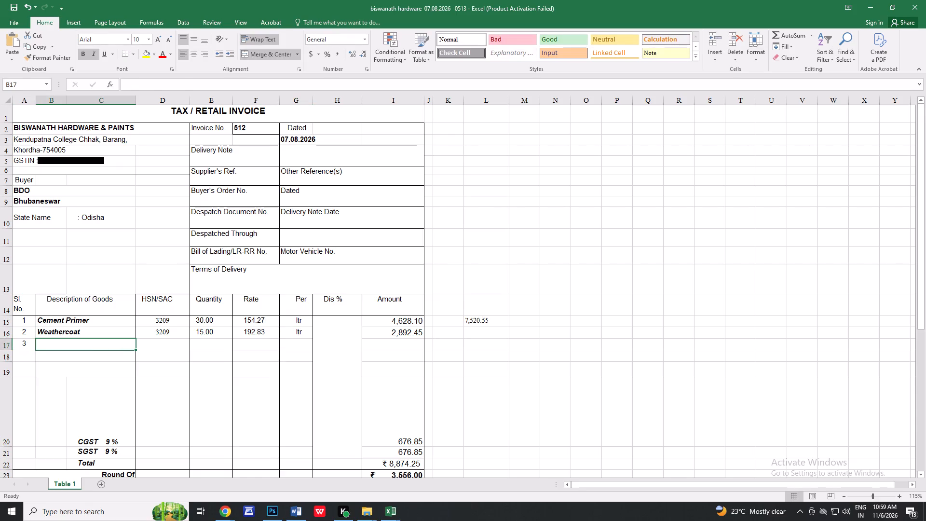
{"action": "key", "text": "d"}
{"action": "type", "text": "istemper"}
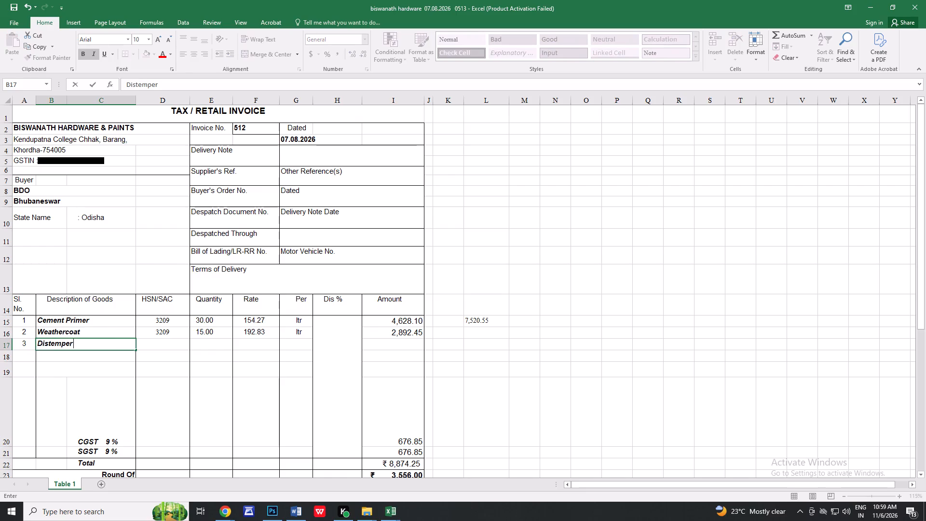
{"action": "key", "text": "Right"}
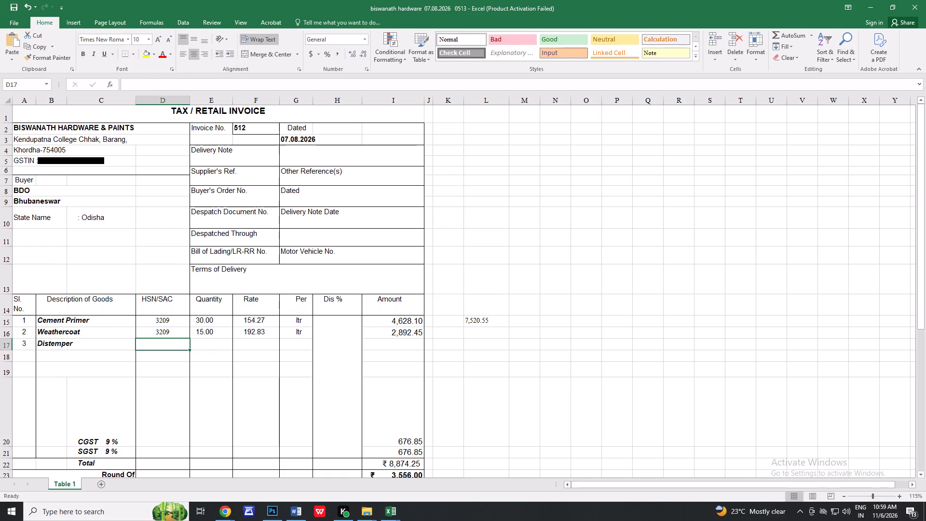
{"action": "left_click", "coordinate": [158, 331]}
{"action": "left_click_drag", "start_coordinate": [190, 338], "coordinate": [189, 344]}
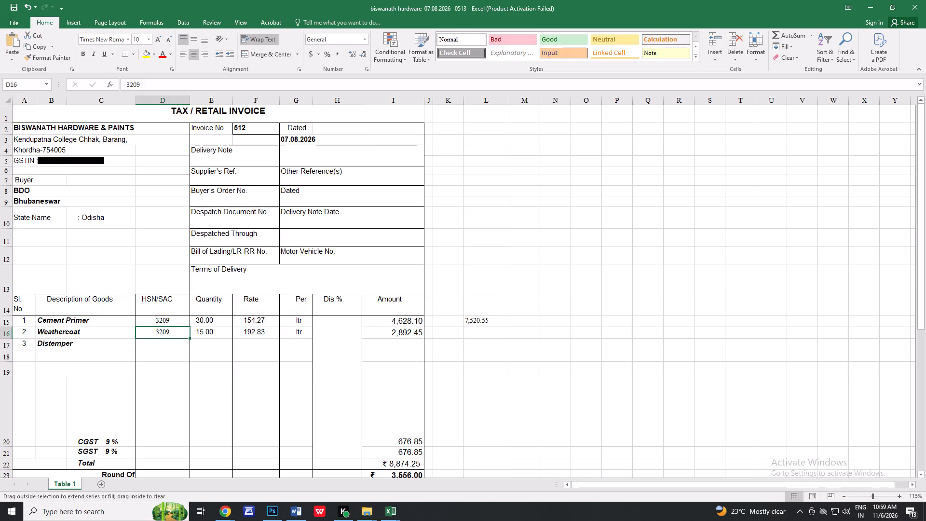
{"action": "left_click_drag", "start_coordinate": [189, 344], "coordinate": [188, 350]}
Enter quantity 55, rate 70.10 and unit kg for Distemper.
{"action": "left_click", "coordinate": [202, 348]}
{"action": "key", "text": "5"}
{"action": "key", "text": "5"}
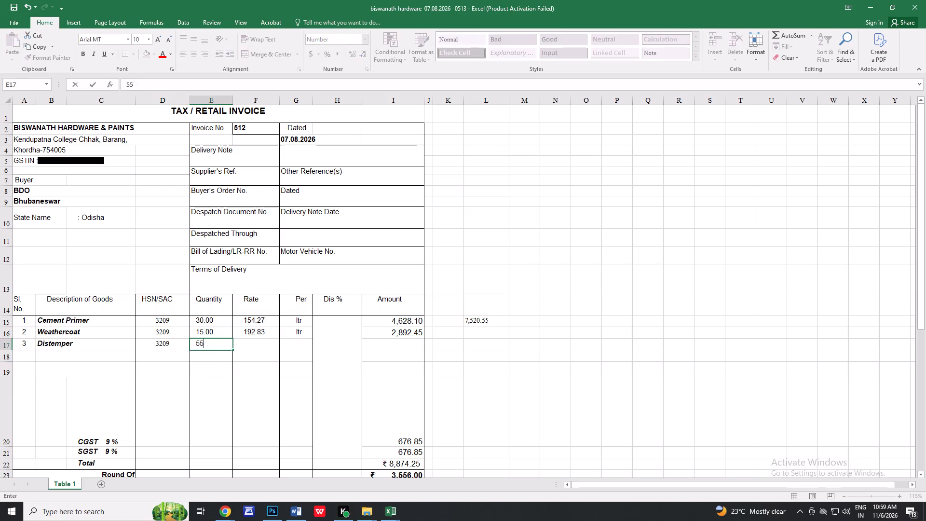
{"action": "left_click", "coordinate": [259, 346]}
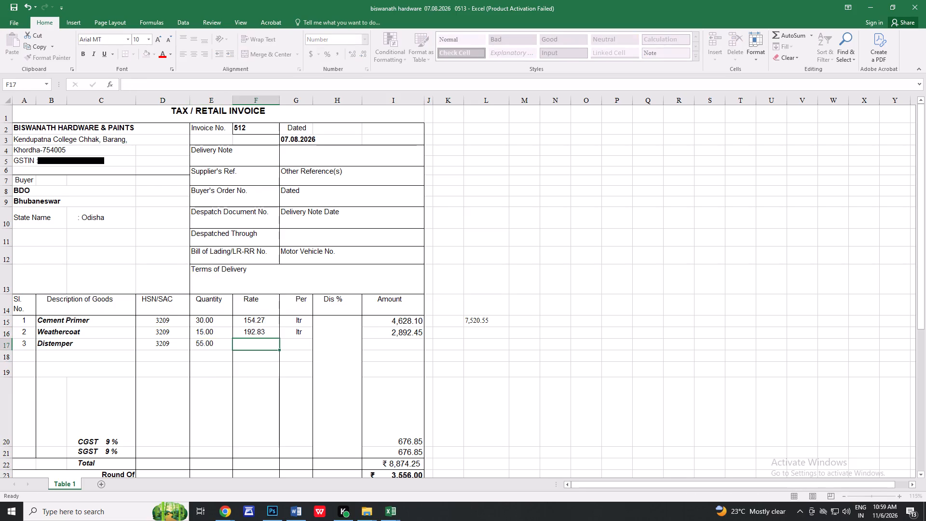
{"action": "type", "text": "70.10"}
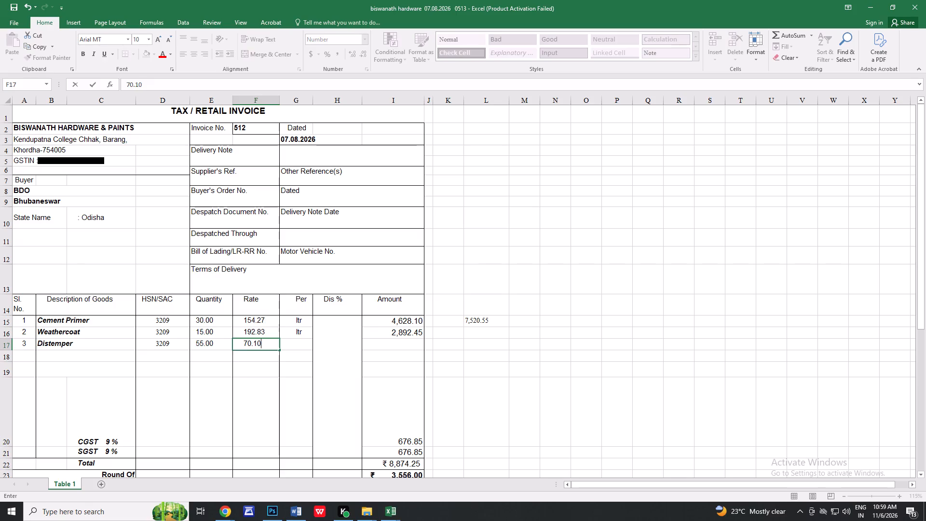
{"action": "left_click", "coordinate": [289, 346]}
{"action": "type", "text": "kg"}
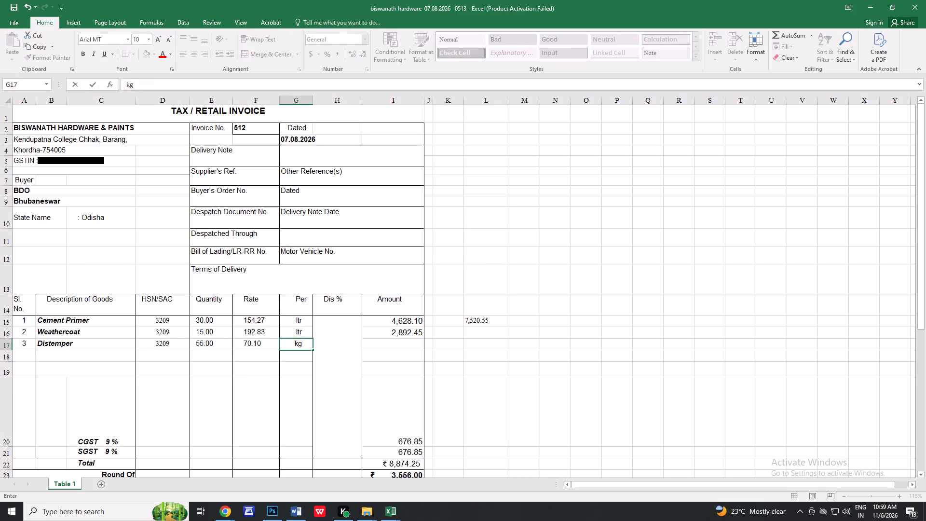
{"action": "left_click", "coordinate": [399, 346]}
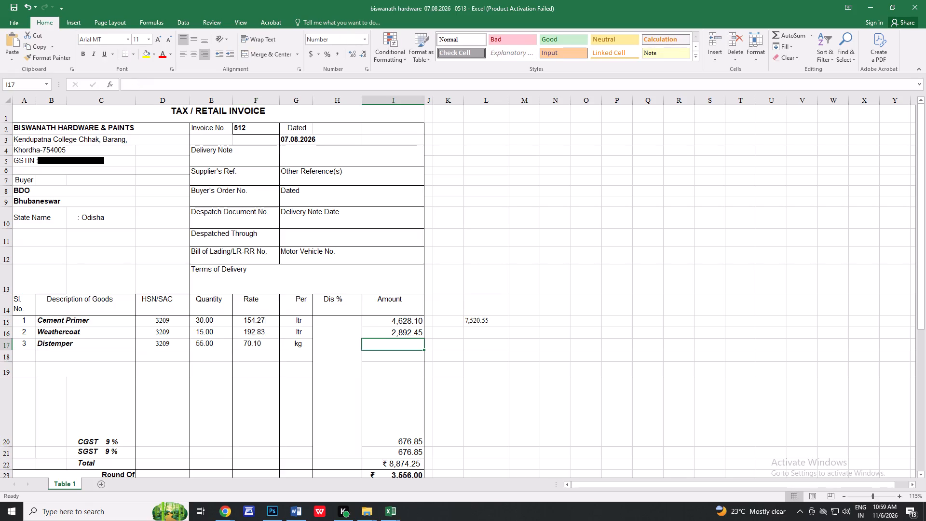
{"action": "left_click", "coordinate": [7, 351]}
Add item 4, Enamel Paint, below Distemper and fill the HSN/SAC code 3209 down from the row above.
{"action": "left_click", "coordinate": [26, 356]}
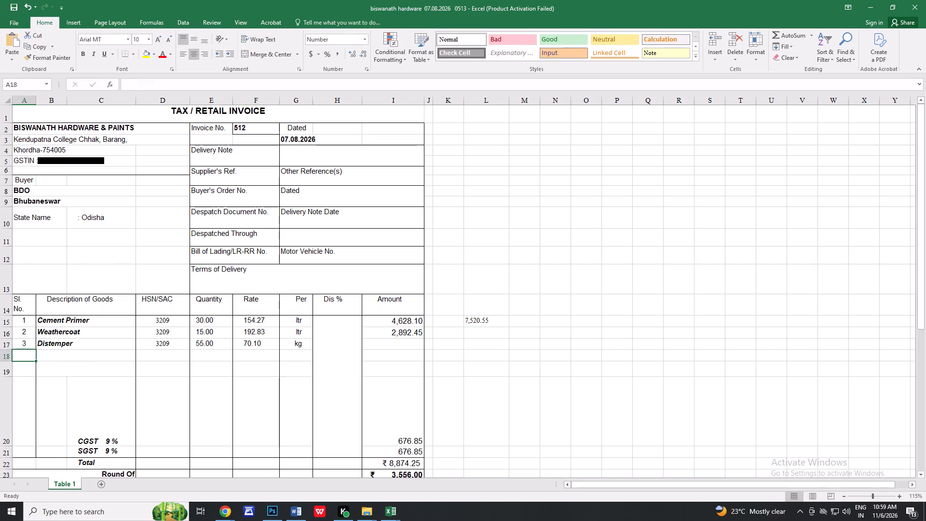
{"action": "key", "text": "4"}
{"action": "key", "text": "Right"}
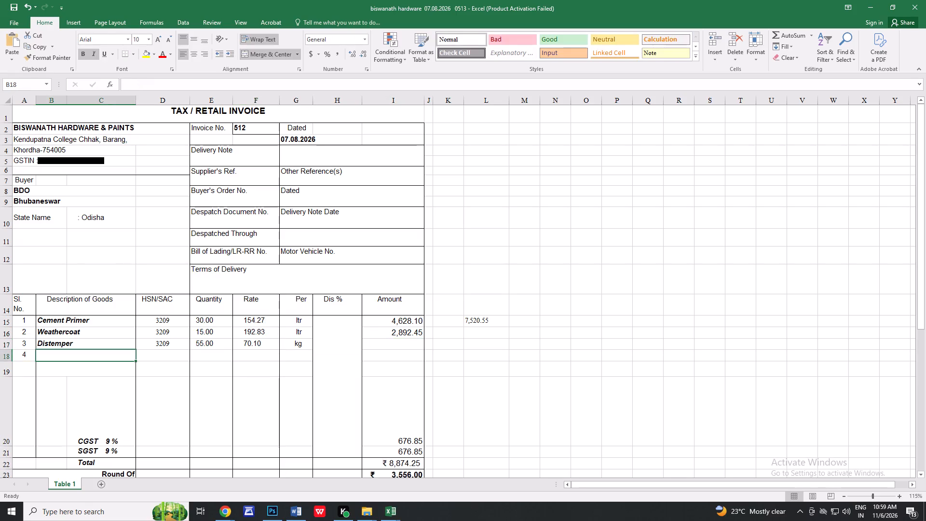
{"action": "key", "text": "e"}
{"action": "key", "text": "m"}
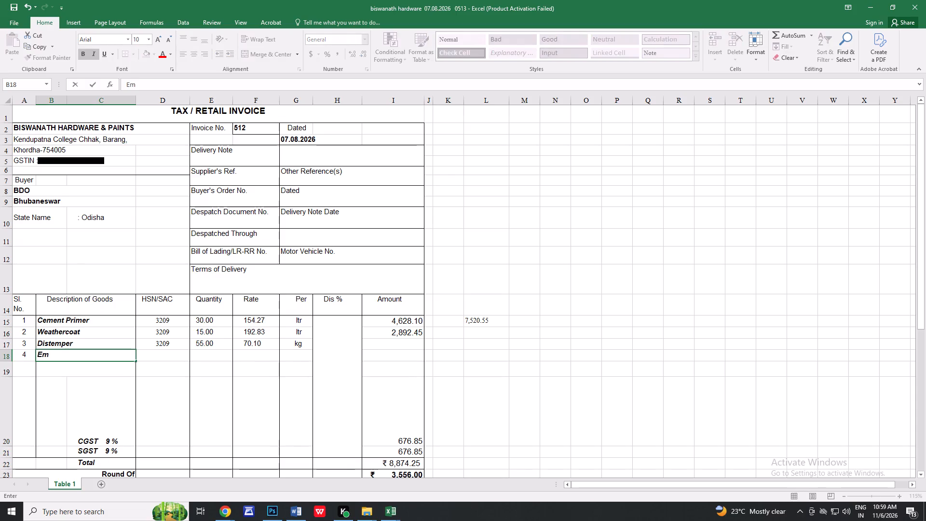
{"action": "key", "text": "BackSpace"}
{"action": "key", "text": "n"}
{"action": "type", "text": "amel"}
{"action": "key", "text": "space"}
{"action": "key", "text": "p"}
{"action": "type", "text": "aint"}
{"action": "left_click", "coordinate": [155, 352]}
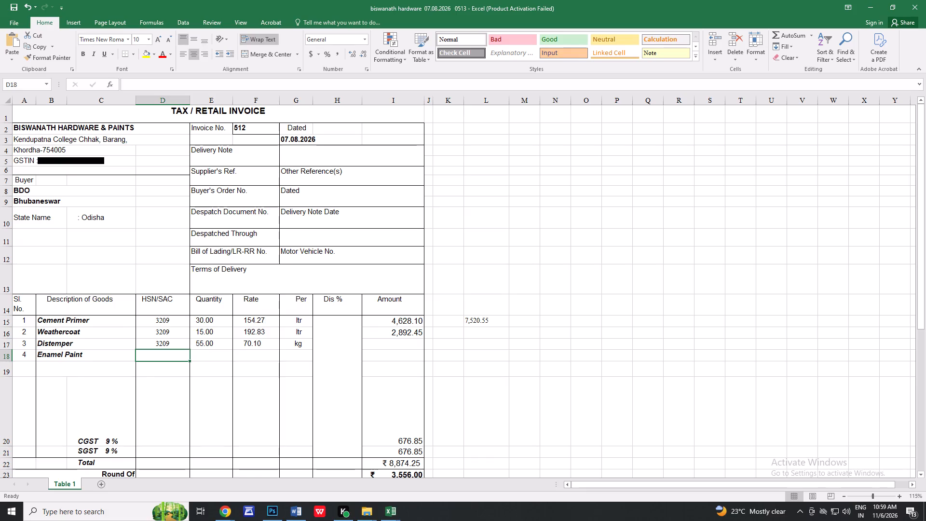
{"action": "left_click", "coordinate": [178, 347]}
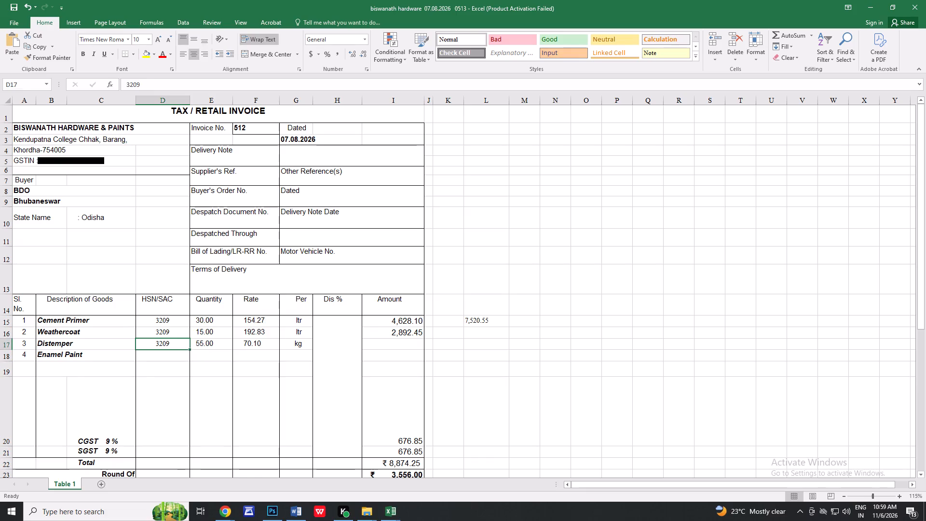
{"action": "left_click_drag", "start_coordinate": [189, 348], "coordinate": [189, 357]}
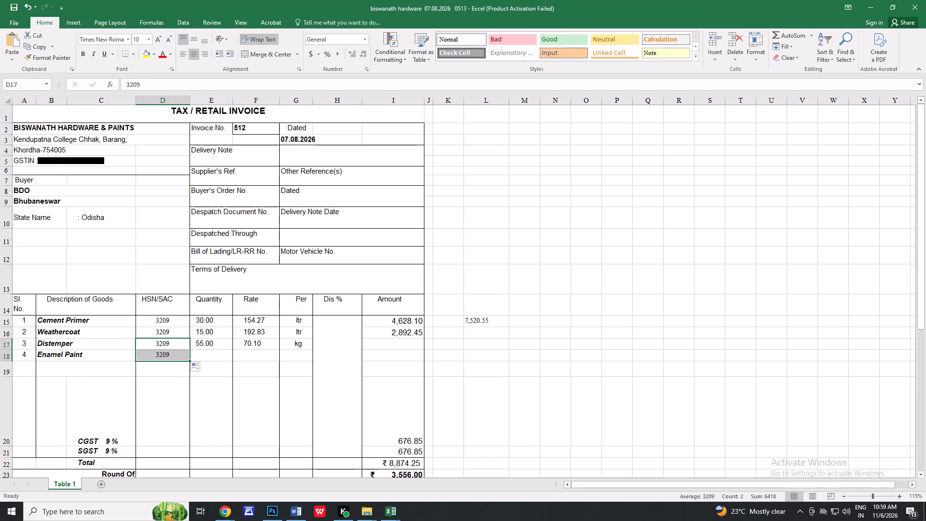
{"action": "left_click", "coordinate": [27, 370]}
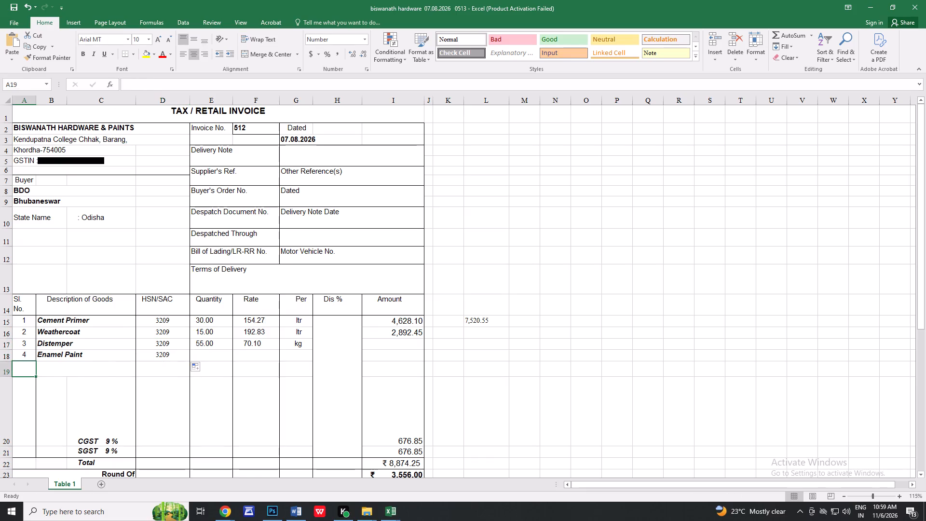
Enter quantity 3, unit ltr and rate 205.34 for Enamel Paint.
{"action": "left_click", "coordinate": [218, 349]}
{"action": "left_click", "coordinate": [216, 355]}
{"action": "key", "text": "3"}
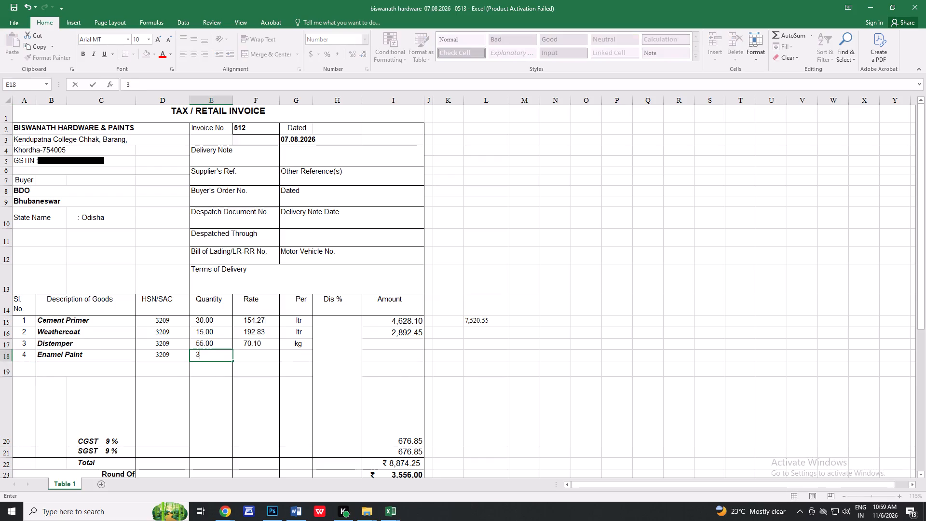
{"action": "left_click", "coordinate": [304, 355]}
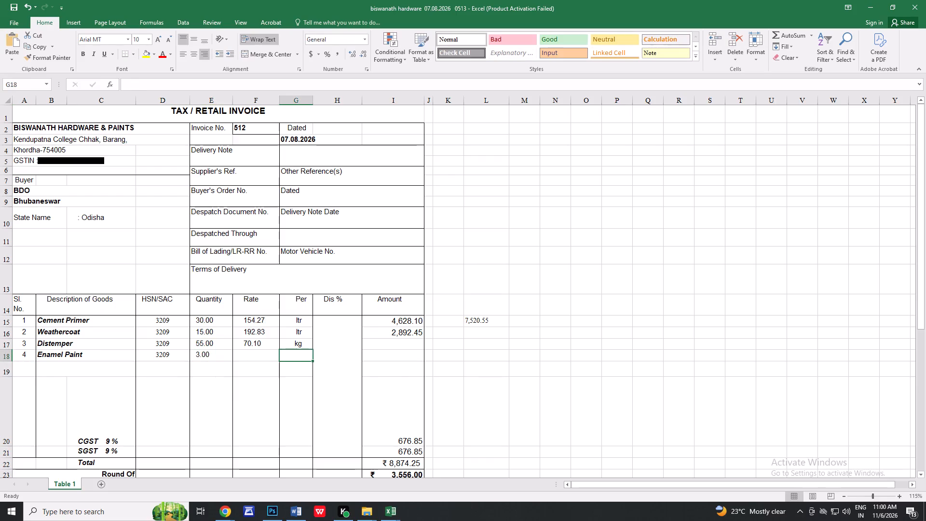
{"action": "type", "text": "ltr"}
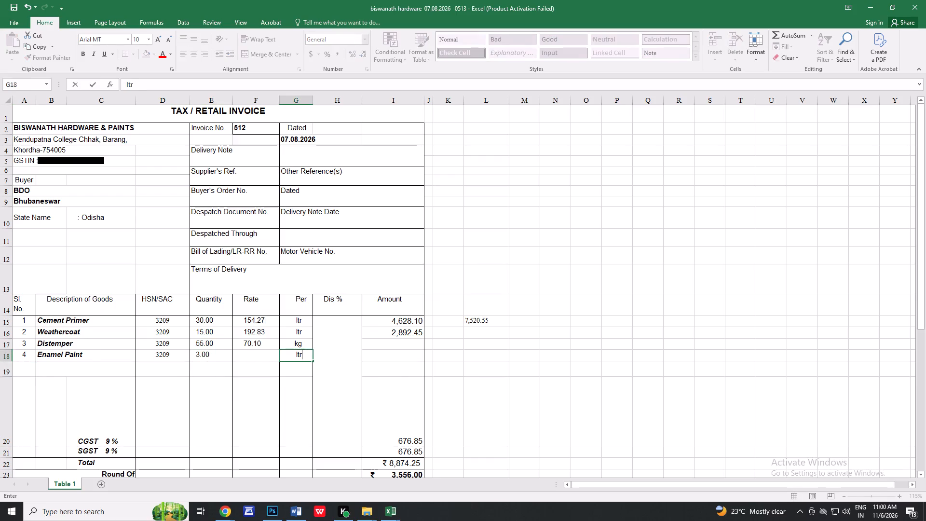
{"action": "key", "text": "Left"}
{"action": "type", "text": "2."}
{"action": "key", "text": "BackSpace"}
{"action": "type", "text": "05.34"}
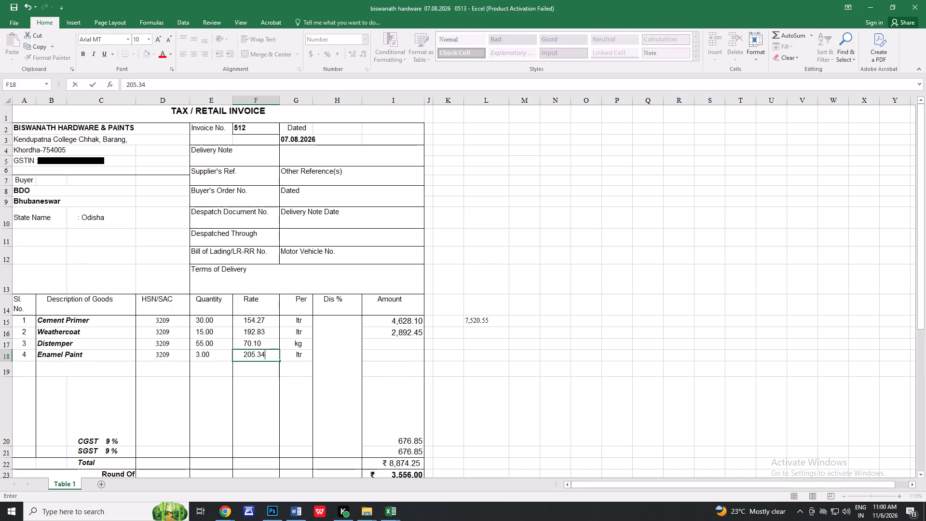
Add item 5, Red Oxide Primer, in the row below Enamel Paint.
{"action": "left_click", "coordinate": [21, 370]}
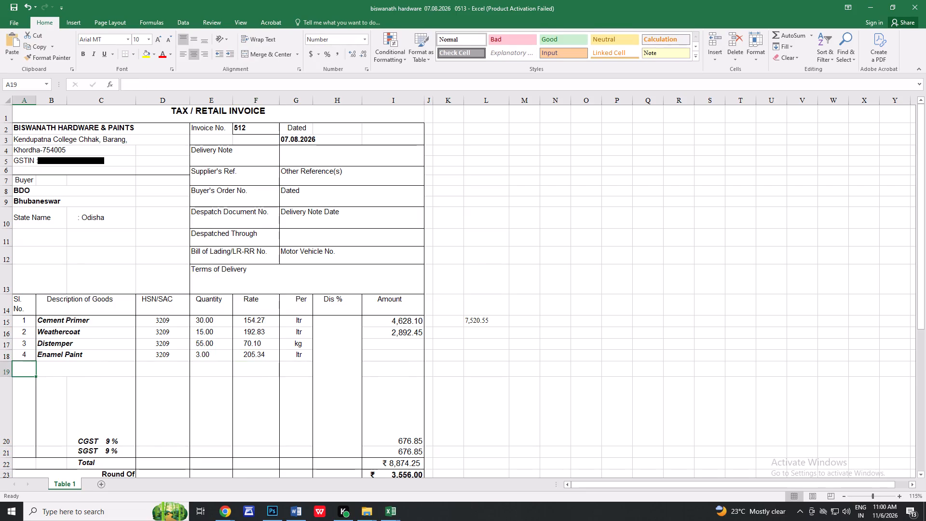
{"action": "key", "text": "4"}
{"action": "key", "text": "BackSpace"}
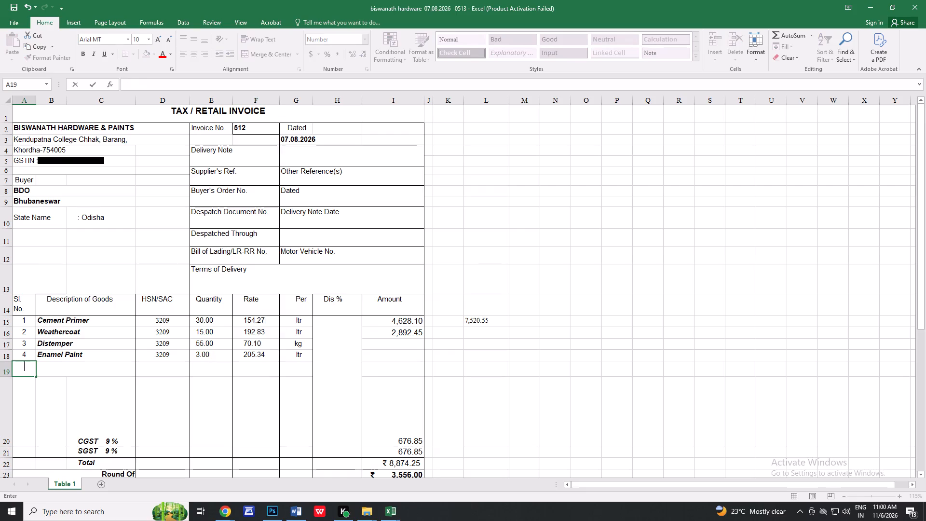
{"action": "key", "text": "5"}
{"action": "key", "text": "Right"}
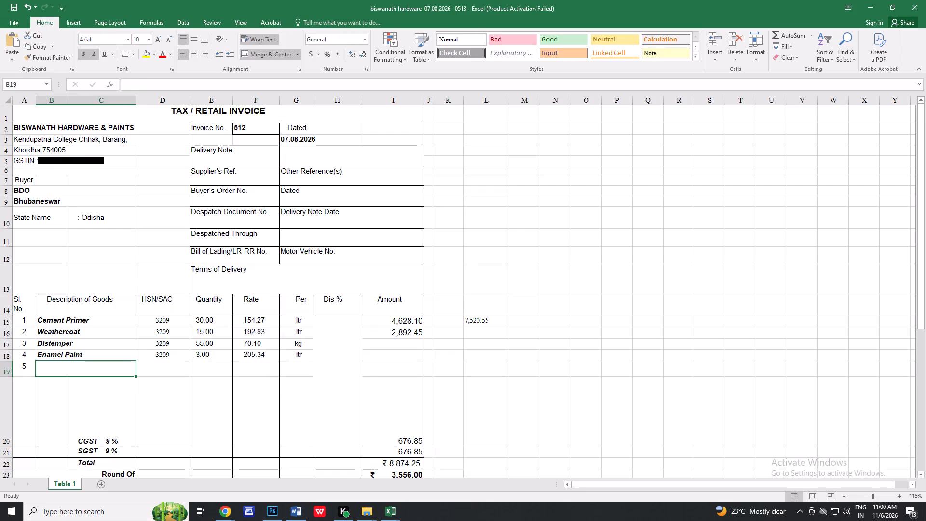
{"action": "key", "text": "r"}
{"action": "type", "text": "ed"}
{"action": "key", "text": "space"}
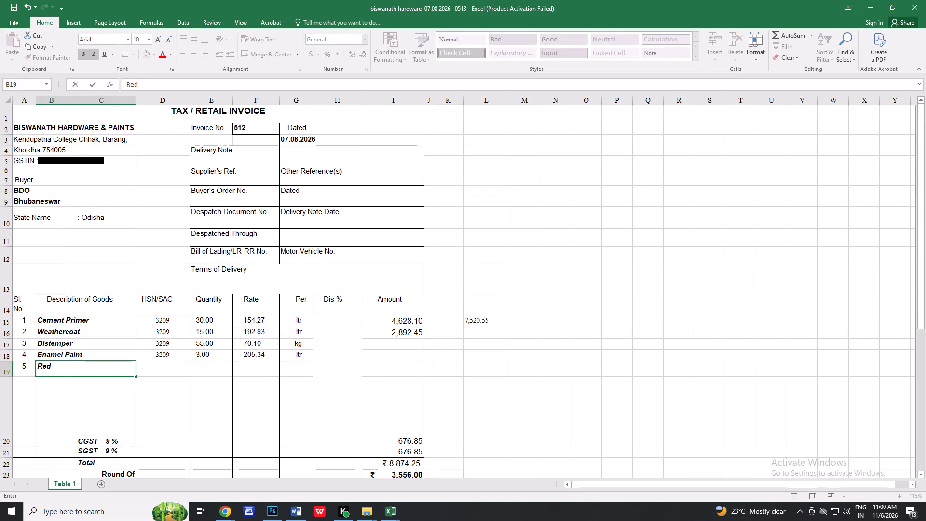
{"action": "key", "text": "o"}
{"action": "type", "text": "xide"}
{"action": "key", "text": "space"}
{"action": "key", "text": "p"}
{"action": "key", "text": "e"}
{"action": "key", "text": "BackSpace"}
{"action": "type", "text": "rimer"}
{"action": "key", "text": "Right"}
Enter quantity 1, unit ltr and rate 142.70 for Red Oxide Primer.
{"action": "key", "text": "Right"}
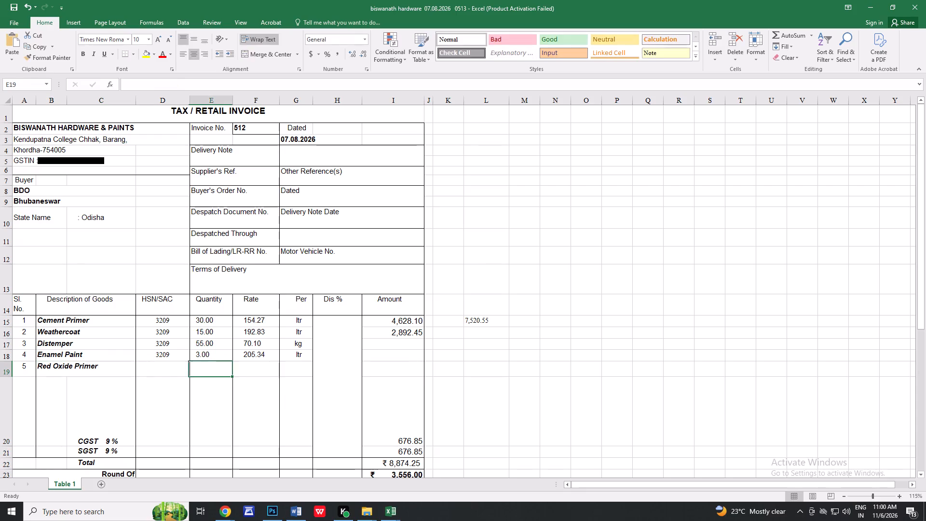
{"action": "key", "text": "1"}
{"action": "key", "text": "Right"}
{"action": "key", "text": "Right"}
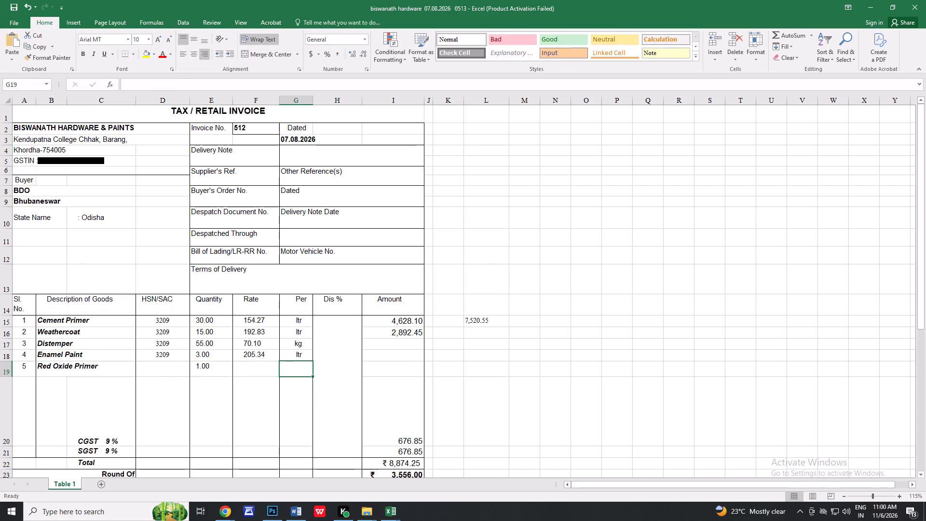
{"action": "type", "text": "ltr"}
{"action": "key", "text": "Left"}
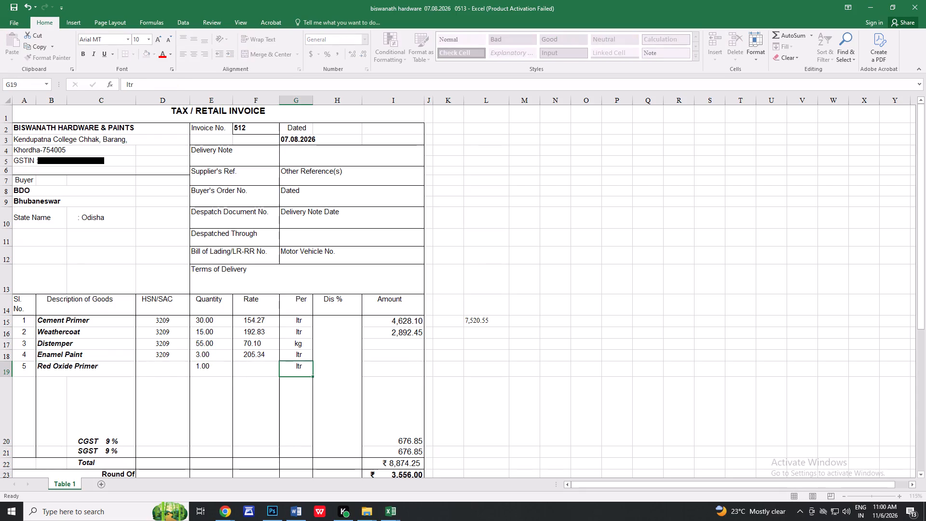
{"action": "type", "text": "142.70"}
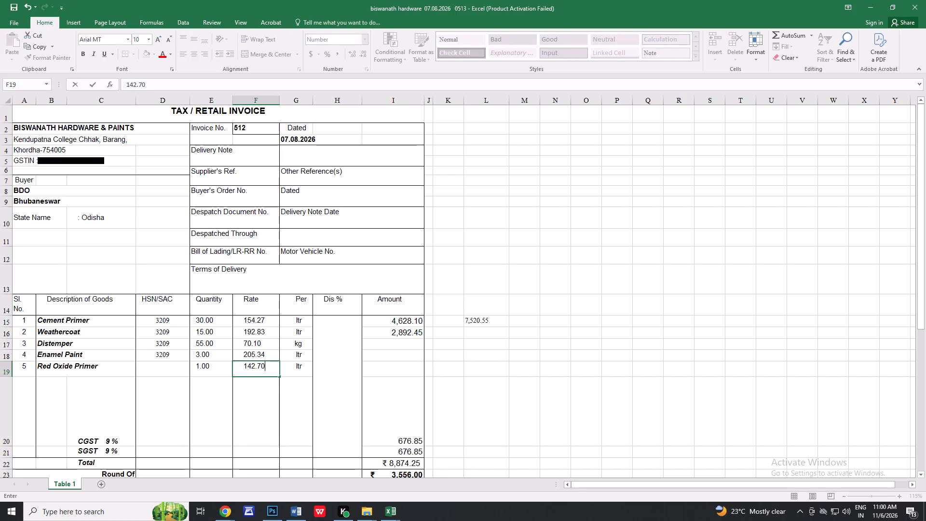
Fill the HSN/SAC code 3209 down from the Enamel Paint row to Red Oxide Primer.
{"action": "left_click", "coordinate": [150, 357]}
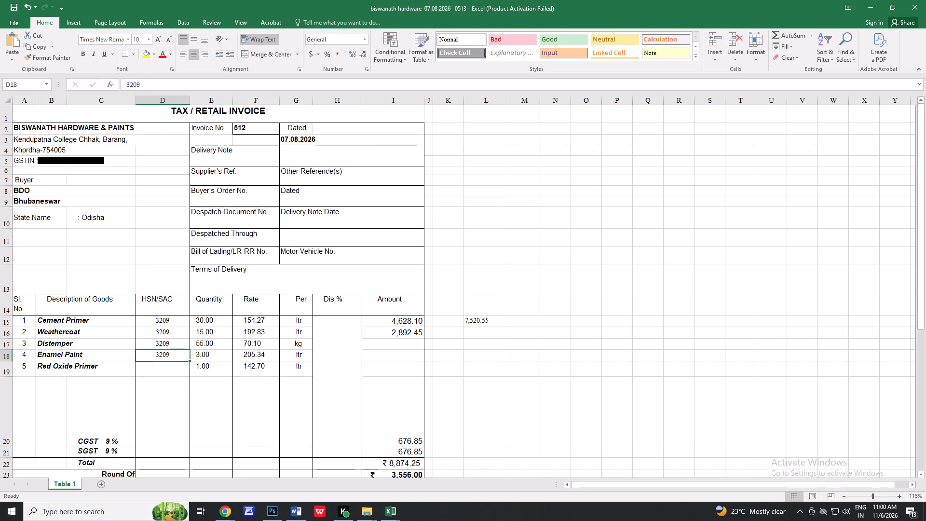
{"action": "left_click_drag", "start_coordinate": [190, 359], "coordinate": [189, 373]}
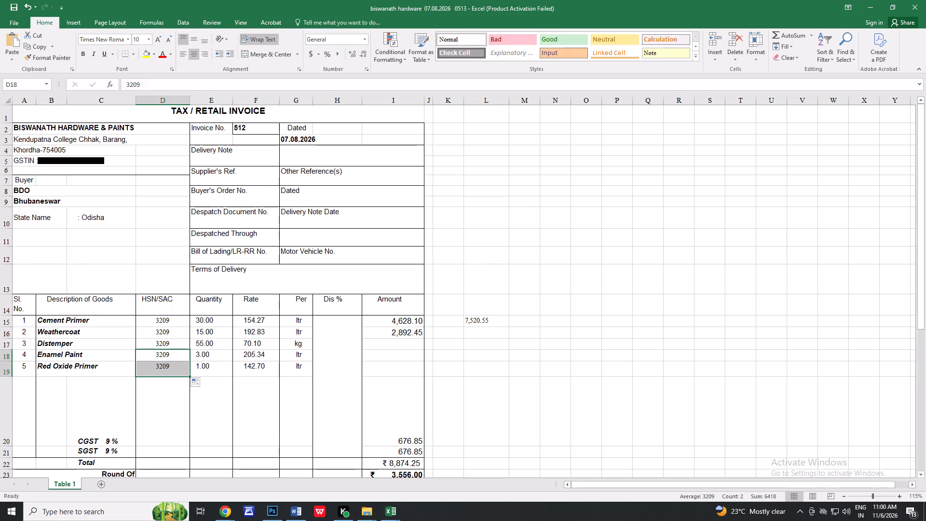
Fill the Weathercoat amount formula down through the Distemper, Enamel Paint and Red Oxide Primer rows.
{"action": "left_click", "coordinate": [393, 347]}
{"action": "left_click", "coordinate": [419, 334]}
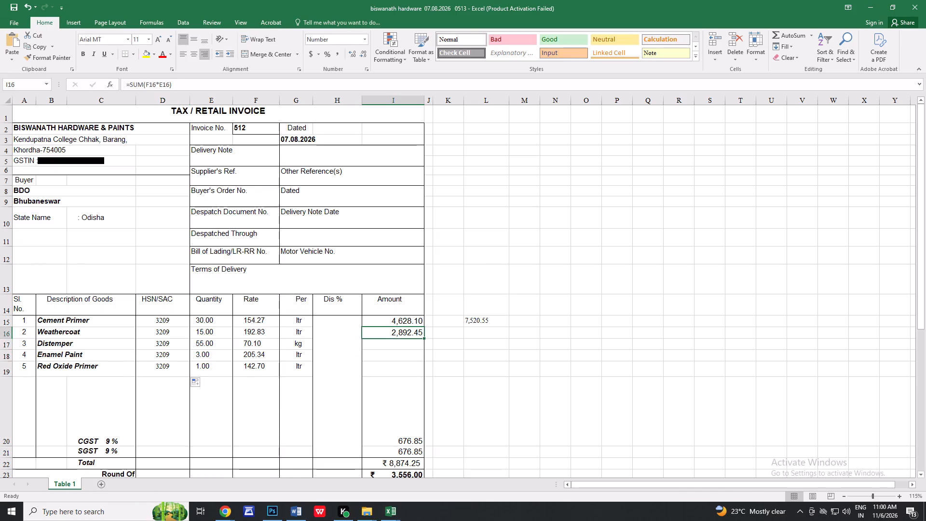
{"action": "left_click_drag", "start_coordinate": [425, 337], "coordinate": [417, 379]}
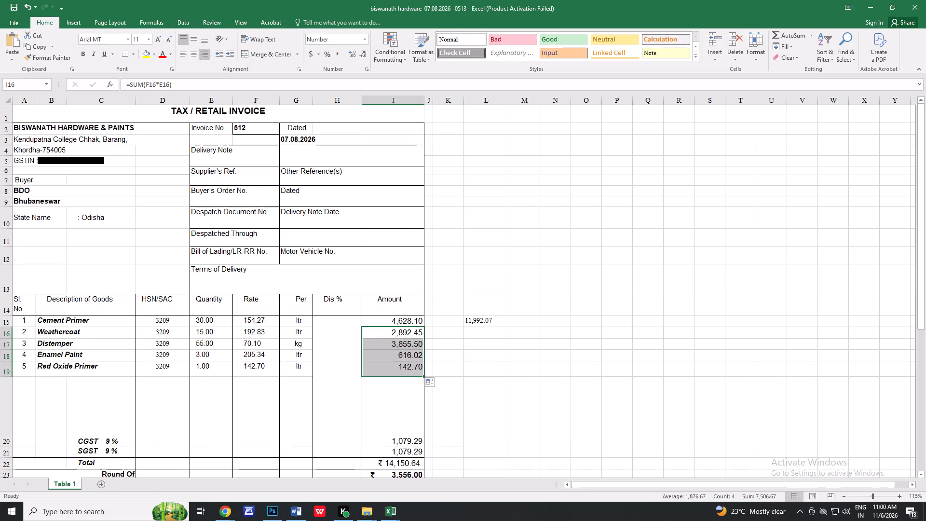
Set the invoice's Round Of amount to 14151.
{"action": "scroll", "coordinate": [457, 362], "scroll_direction": "down", "scroll_amount": 2}
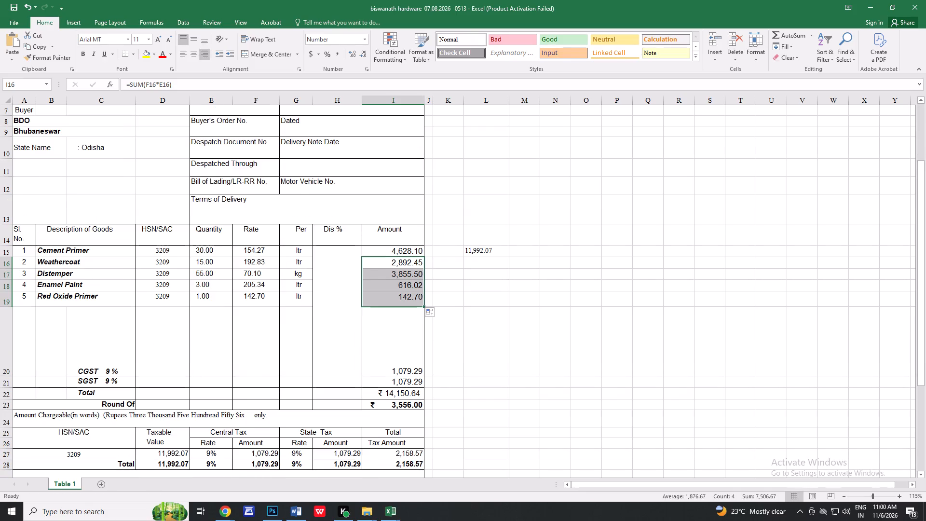
{"action": "left_click", "coordinate": [409, 406]}
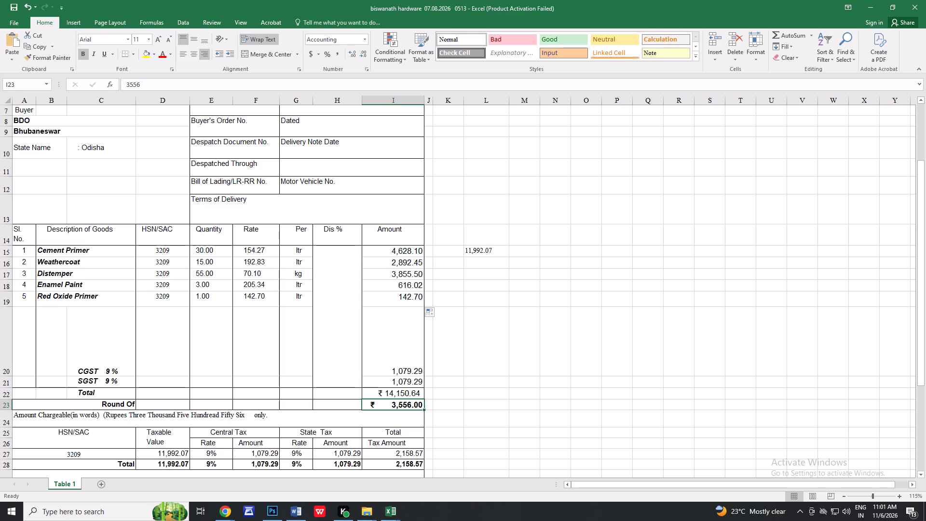
{"action": "type", "text": "14151"}
{"action": "left_click", "coordinate": [567, 305]}
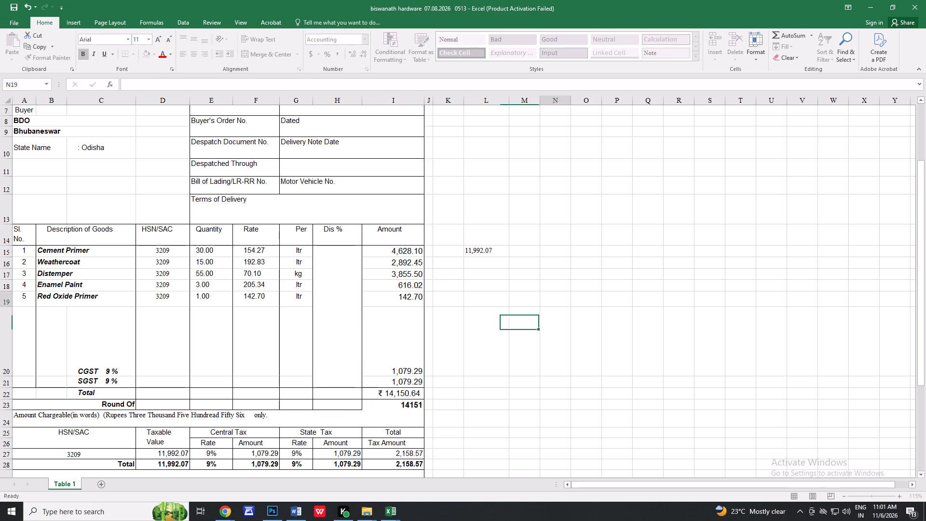
Replace "Three" with "Fourteen" before "Thousand" in the Amount Chargeable (in words) line.
{"action": "scroll", "coordinate": [524, 321], "scroll_direction": "down", "scroll_amount": 3}
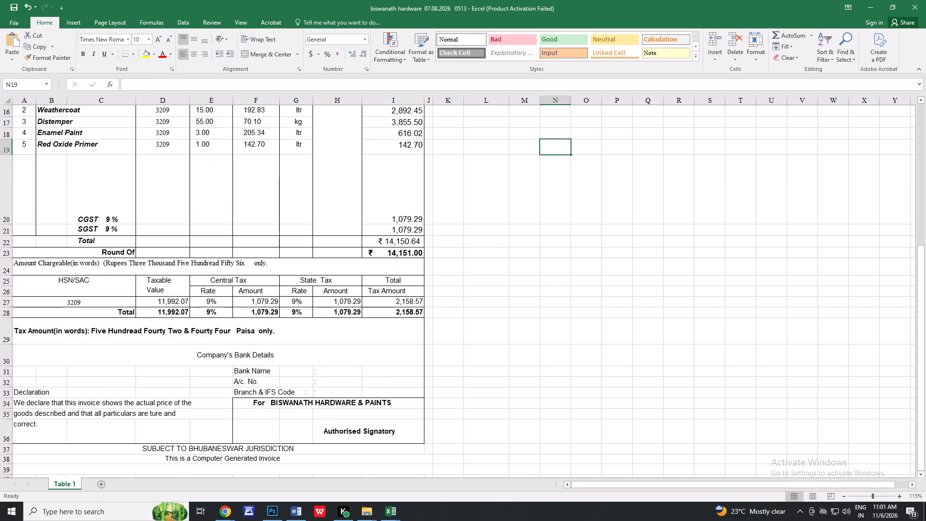
{"action": "right_click_drag", "start_coordinate": [527, 319], "coordinate": [522, 328]}
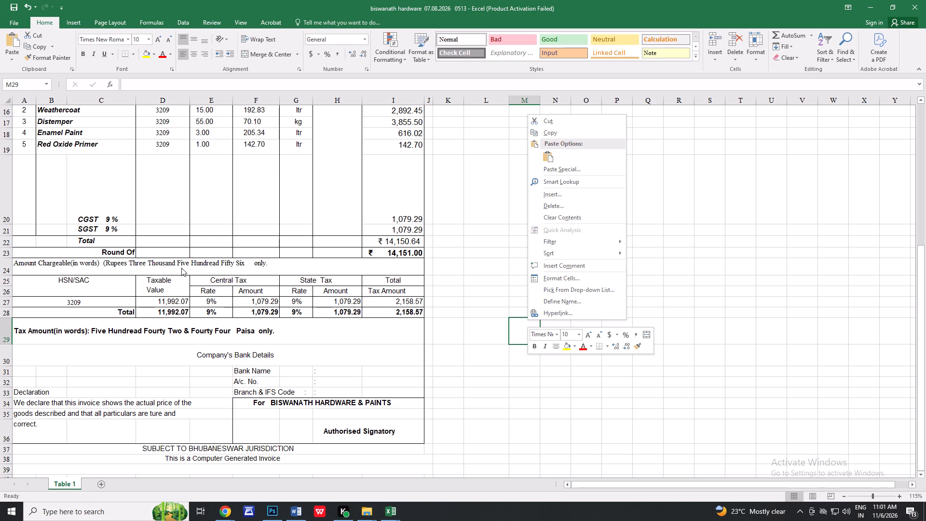
{"action": "left_click", "coordinate": [147, 260]}
{"action": "double_click", "coordinate": [147, 265]}
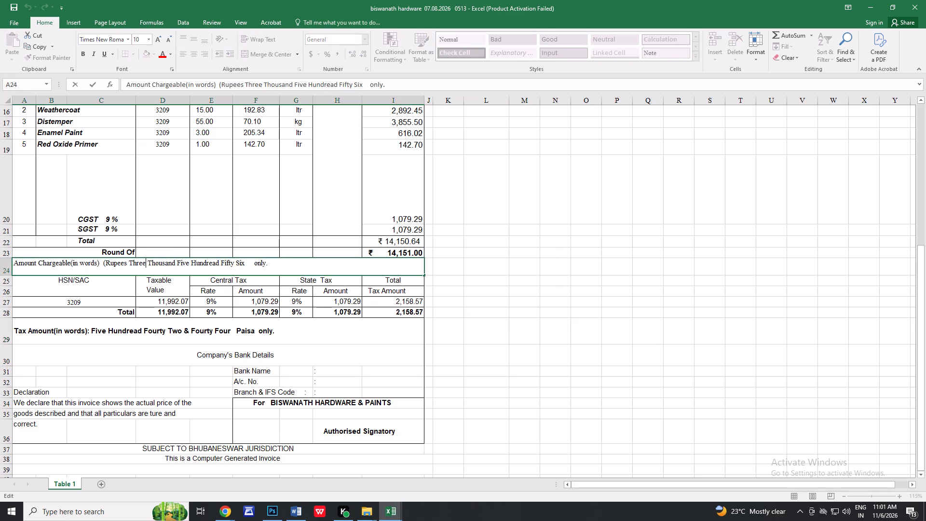
{"action": "key", "text": "BackSpace"}
{"action": "key", "text": "BackSpace"}
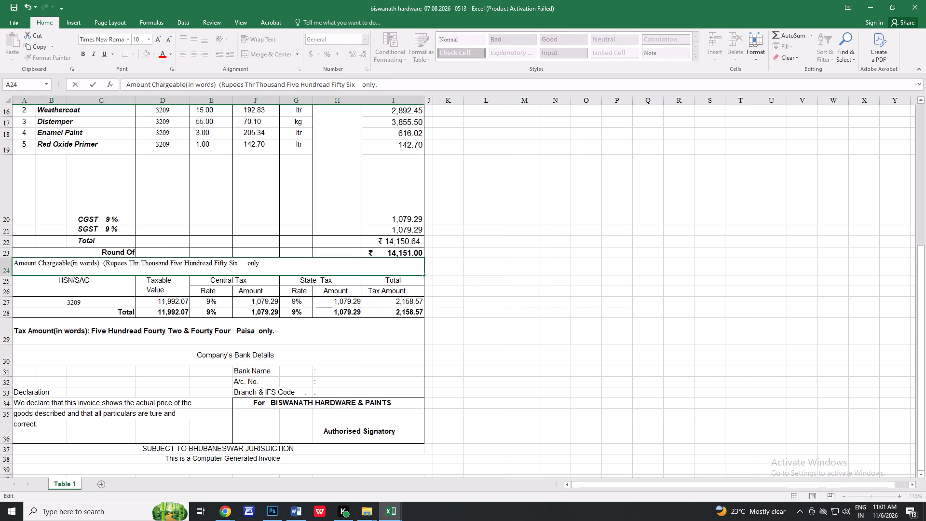
{"action": "key", "text": "BackSpace"}
{"action": "key", "text": "BackSpace"}
{"action": "key", "text": "BackSpace"}
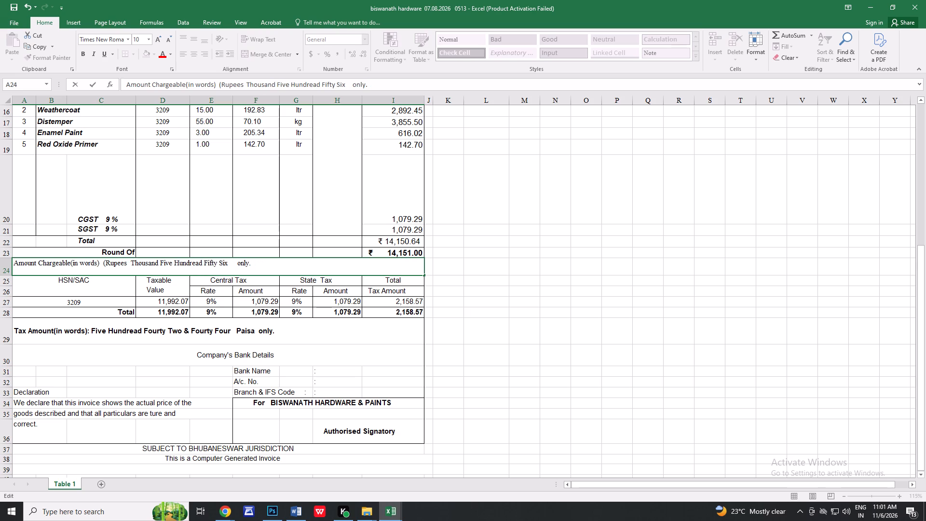
{"action": "type", "text": "ourteen"}
Replace "Five" with "One" before "Hundread" in the Amount Chargeable (in words) line.
{"action": "key", "text": "Right"}
{"action": "key", "text": "Right"}
{"action": "key", "text": "Right"}
{"action": "key", "text": "Right"}
{"action": "key", "text": "Right"}
{"action": "key", "text": "Right"}
{"action": "key", "text": "Right"}
{"action": "key", "text": "Right"}
{"action": "key", "text": "Right"}
{"action": "key", "text": "Right"}
{"action": "key", "text": "Right"}
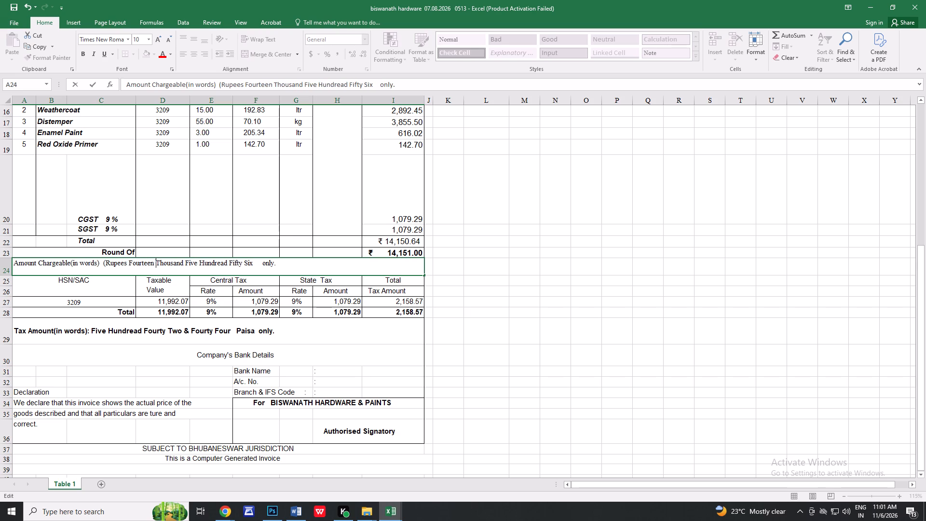
{"action": "key", "text": "Right"}
{"action": "key", "text": "Right"}
{"action": "key", "text": "Right"}
{"action": "key", "text": "BackSpace"}
{"action": "key", "text": "BackSpace"}
{"action": "key", "text": "BackSpace"}
{"action": "key", "text": "BackSpace"}
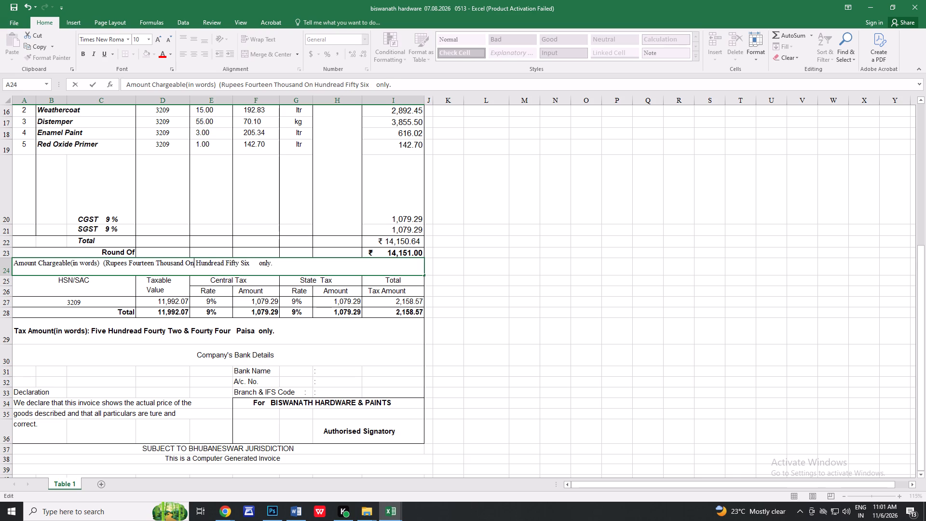
Replace "Six" with "One" after "Fifty" in the Amount Chargeable (in words) line.
{"action": "key", "text": "Right"}
{"action": "key", "text": "Right"}
{"action": "key", "text": "Right"}
{"action": "key", "text": "Right"}
{"action": "key", "text": "Right"}
{"action": "key", "text": "Right"}
{"action": "key", "text": "Right"}
{"action": "key", "text": "Right"}
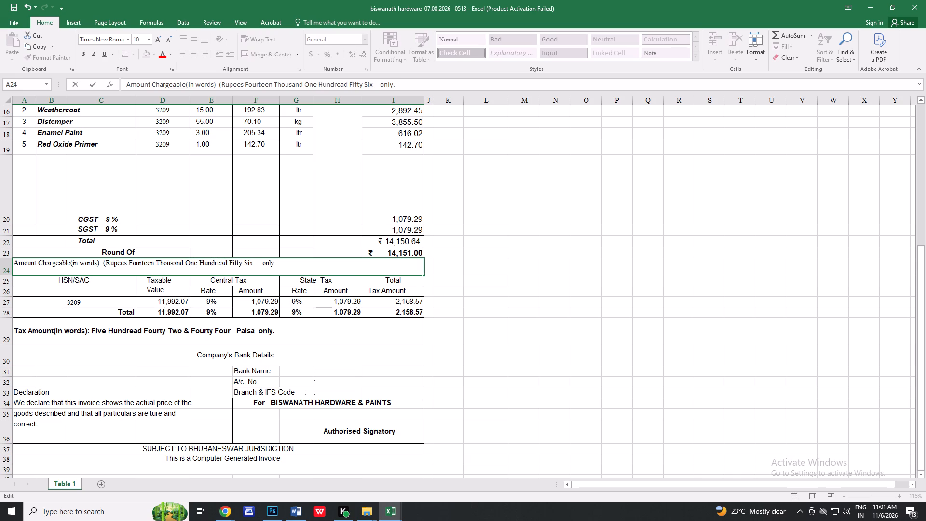
{"action": "key", "text": "Right"}
{"action": "key", "text": "Right"}
{"action": "key", "text": "Right"}
{"action": "key", "text": "Right"}
{"action": "key", "text": "Right"}
{"action": "key", "text": "Right"}
{"action": "key", "text": "Right"}
{"action": "key", "text": "Right"}
{"action": "key", "text": "Right"}
{"action": "key", "text": "Right"}
{"action": "key", "text": "Right"}
{"action": "key", "text": "BackSpace"}
{"action": "key", "text": "BackSpace"}
{"action": "key", "text": "BackSpace"}
{"action": "key", "text": "BackSpace"}
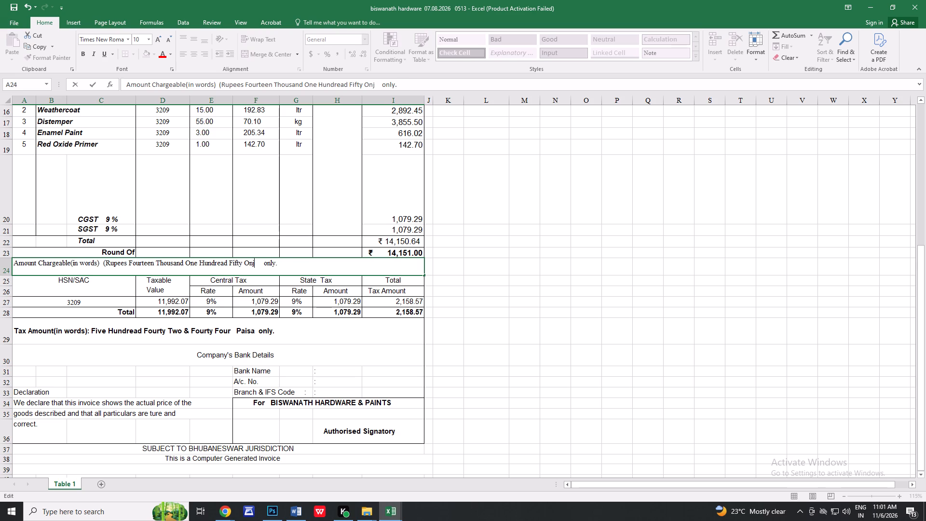
{"action": "key", "text": "BackSpace"}
{"action": "key", "text": "e"}
{"action": "left_click", "coordinate": [489, 347]}
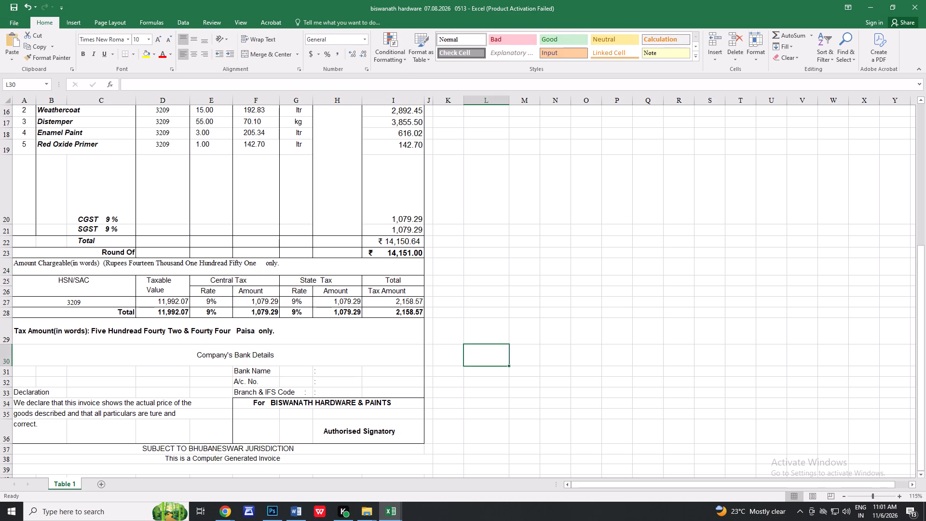
Correct the spelling of "Hundread" to "Hundred" in the Amount Chargeable (in words) line.
{"action": "double_click", "coordinate": [223, 265]}
{"action": "key", "text": "BackSpace"}
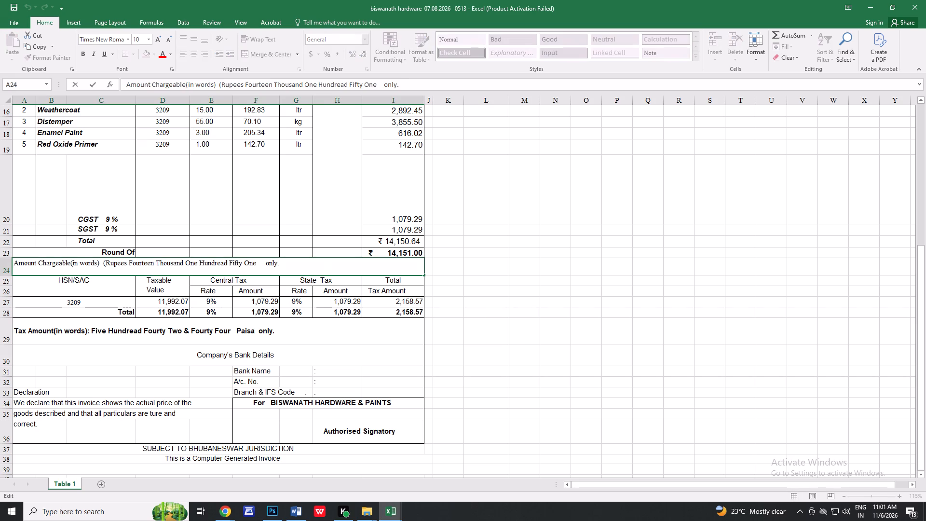
{"action": "left_click", "coordinate": [625, 344]}
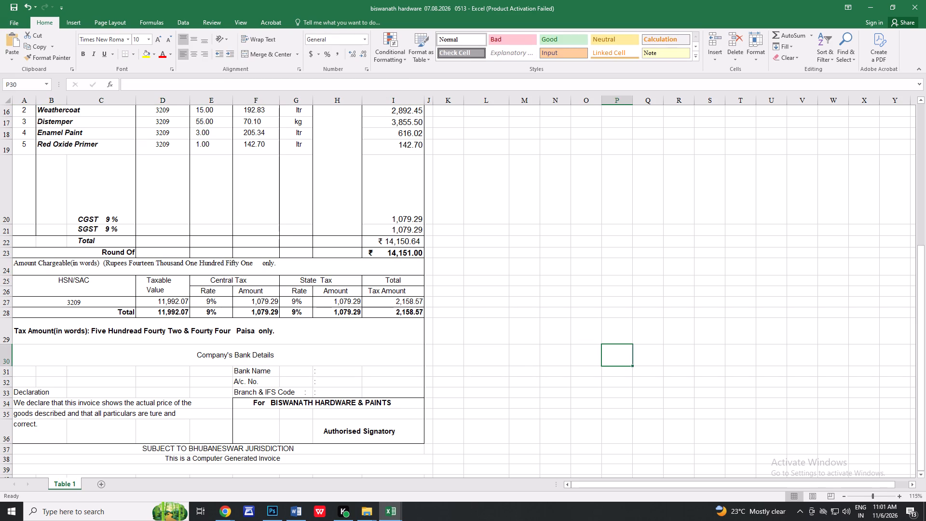
Replace "Five" with "Two" at the start of the Tax Amount (in words) text.
{"action": "double_click", "coordinate": [107, 332]}
{"action": "key", "text": "BackSpace"}
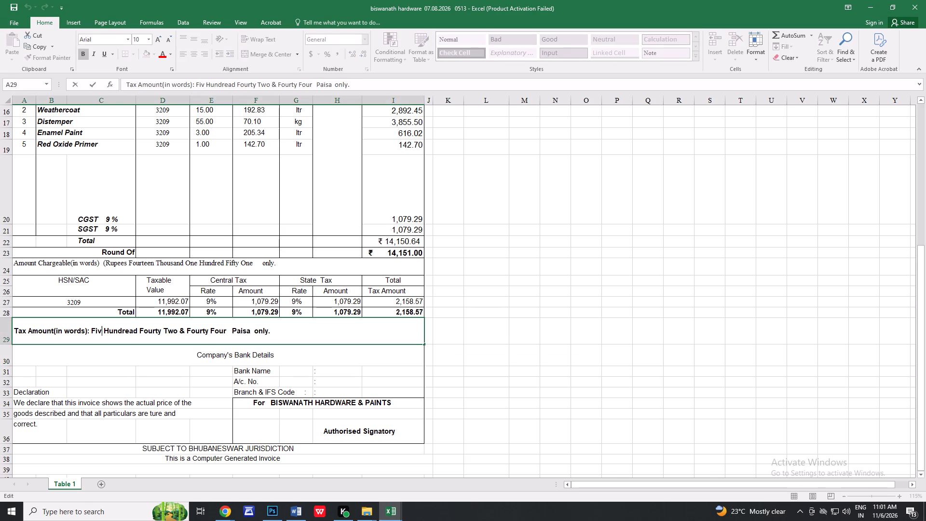
{"action": "key", "text": "BackSpace"}
{"action": "key", "text": "BackSpace"}
{"action": "key", "text": "BackSpace"}
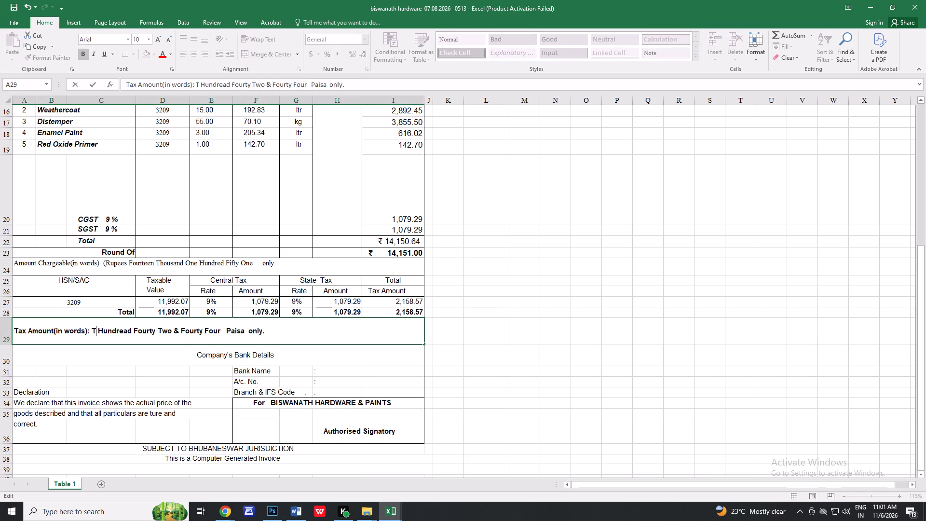
Correct the spelling of "Hundread" to "Hundred" in the Tax Amount (in words) line.
{"action": "key", "text": "Right"}
{"action": "key", "text": "Right"}
{"action": "key", "text": "Right"}
{"action": "key", "text": "Right"}
{"action": "key", "text": "Right"}
{"action": "key", "text": "Right"}
{"action": "key", "text": "Right"}
{"action": "key", "text": "Right"}
{"action": "key", "text": "Right"}
{"action": "key", "text": "Right"}
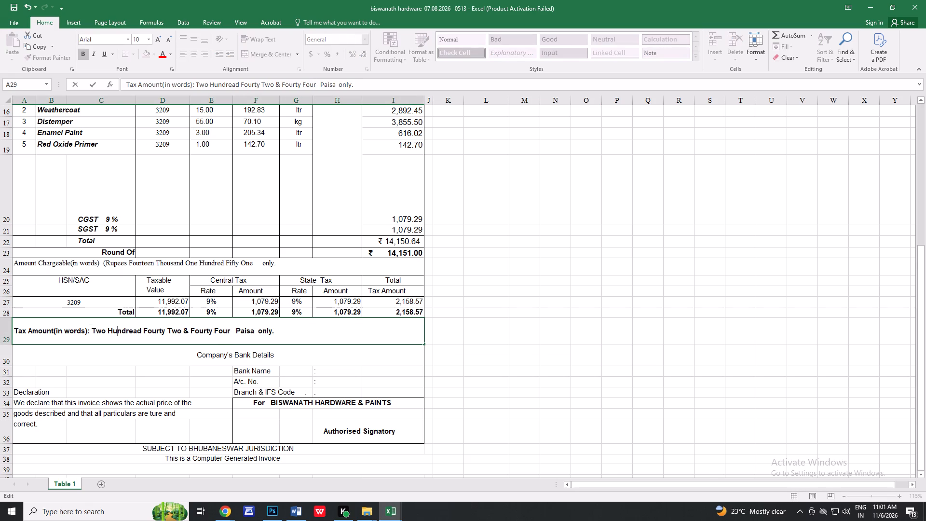
{"action": "key", "text": "Left"}
{"action": "key", "text": "Left"}
{"action": "key", "text": "BackSpace"}
{"action": "key", "text": "Right"}
{"action": "key", "text": "Right"}
{"action": "key", "text": "Right"}
{"action": "key", "text": "Right"}
{"action": "key", "text": "Right"}
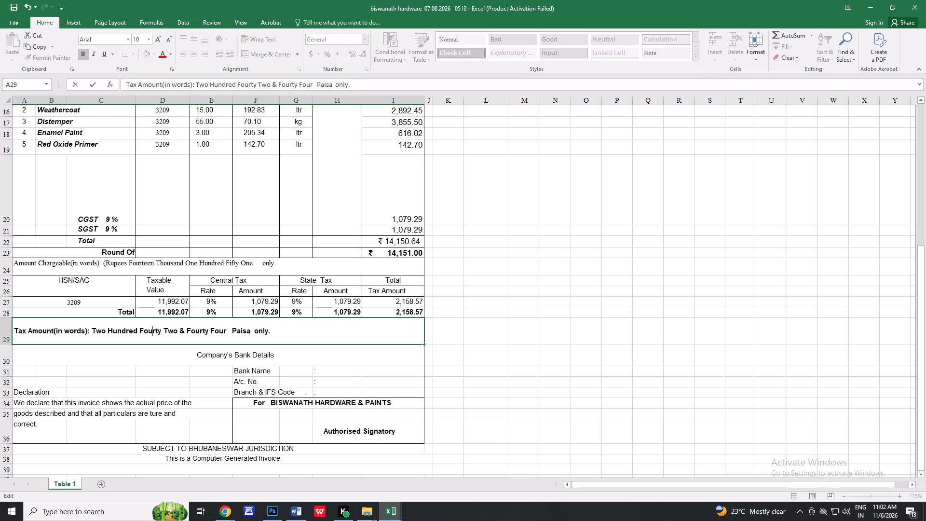
Insert "Thousand One" between "Two" and "Hundred" in the Tax Amount (in words) line.
{"action": "key", "text": "Left"}
{"action": "key", "text": "Left"}
{"action": "key", "text": "Left"}
{"action": "key", "text": "Left"}
{"action": "key", "text": "Left"}
{"action": "key", "text": "Left"}
{"action": "key", "text": "Left"}
{"action": "key", "text": "Left"}
{"action": "key", "text": "Left"}
{"action": "key", "text": "Left"}
{"action": "key", "text": "Left"}
{"action": "key", "text": "Left"}
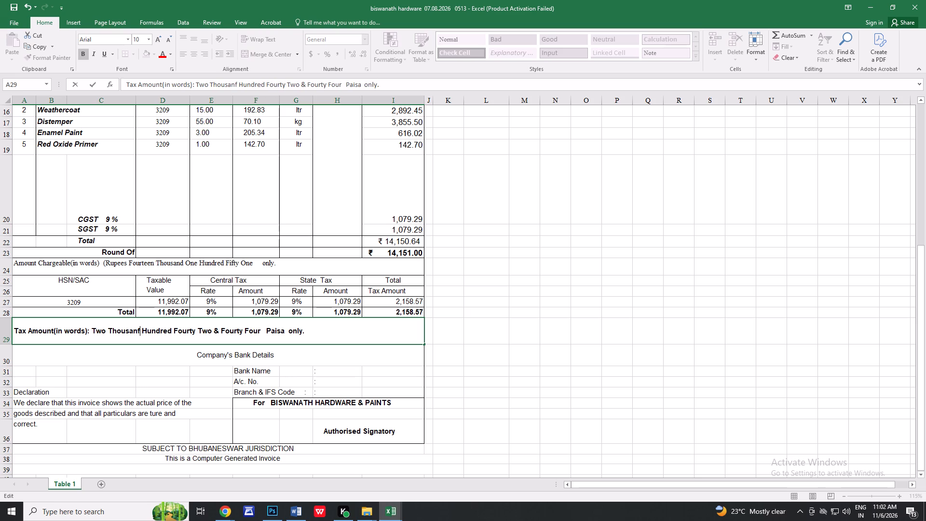
{"action": "key", "text": "BackSpace"}
{"action": "key", "text": "d"}
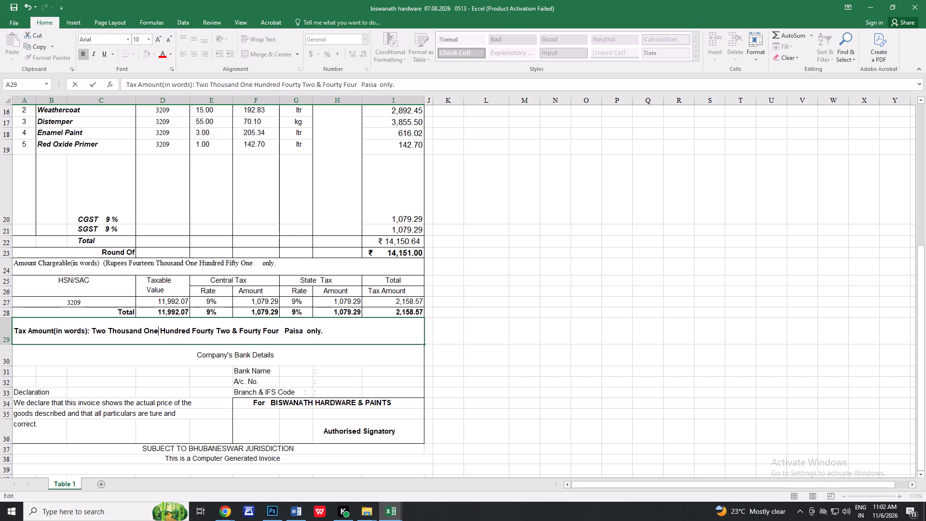
Replace "Fourty Two" with "Fifty Eight" after "Hundred" in the Tax Amount (in words) line.
{"action": "key", "text": "Right"}
{"action": "key", "text": "Right"}
{"action": "key", "text": "Right"}
{"action": "key", "text": "Right"}
{"action": "key", "text": "Right"}
{"action": "key", "text": "Right"}
{"action": "key", "text": "Right"}
{"action": "key", "text": "Right"}
{"action": "key", "text": "Right"}
{"action": "key", "text": "Right"}
{"action": "key", "text": "Right"}
{"action": "key", "text": "Right"}
{"action": "key", "text": "Right"}
{"action": "key", "text": "Right"}
{"action": "key", "text": "Right"}
{"action": "key", "text": "Right"}
{"action": "key", "text": "Right"}
{"action": "key", "text": "Right"}
{"action": "key", "text": "Right"}
{"action": "key", "text": "BackSpace"}
{"action": "key", "text": "BackSpace"}
{"action": "key", "text": "BackSpace"}
{"action": "key", "text": "BackSpace"}
{"action": "key", "text": "BackSpace"}
{"action": "key", "text": "BackSpace"}
{"action": "key", "text": "BackSpace"}
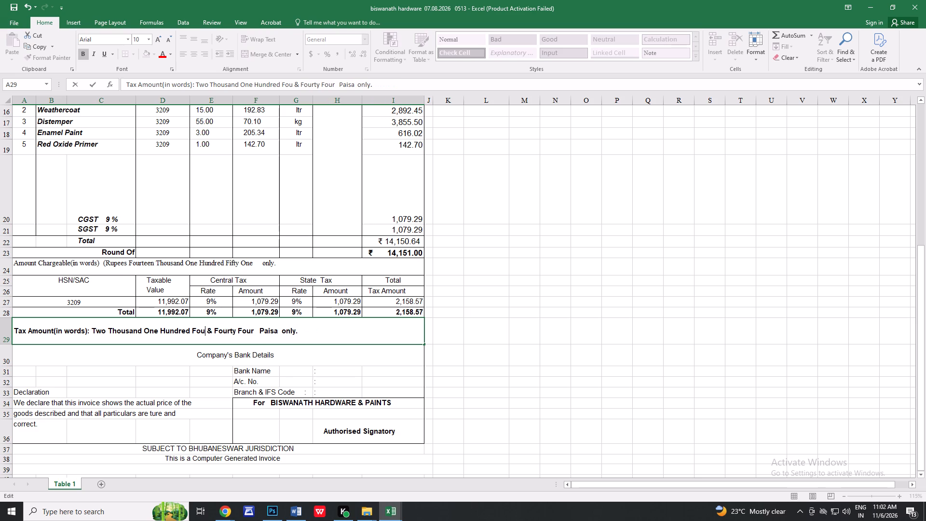
{"action": "key", "text": "BackSpace"}
{"action": "key", "text": "BackSpace"}
{"action": "type", "text": "ifty"}
{"action": "key", "text": "space"}
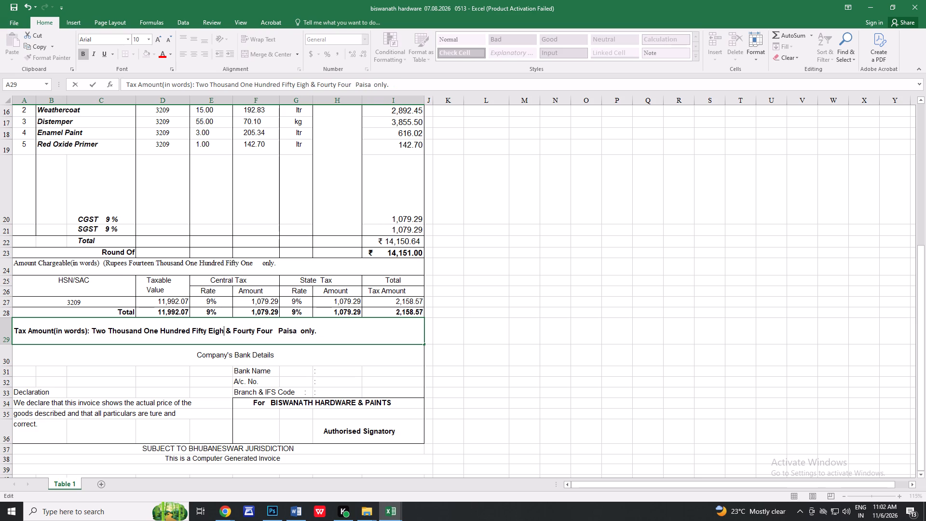
Replace "Fourty Four" with "fifty seven" before "Paisa" in the Tax Amount (in words) line.
{"action": "key", "text": "Right"}
{"action": "key", "text": "Right"}
{"action": "key", "text": "Right"}
{"action": "key", "text": "Right"}
{"action": "key", "text": "Right"}
{"action": "key", "text": "Right"}
{"action": "key", "text": "Right"}
{"action": "key", "text": "Right"}
{"action": "key", "text": "Right"}
{"action": "key", "text": "Right"}
{"action": "key", "text": "Right"}
{"action": "key", "text": "Right"}
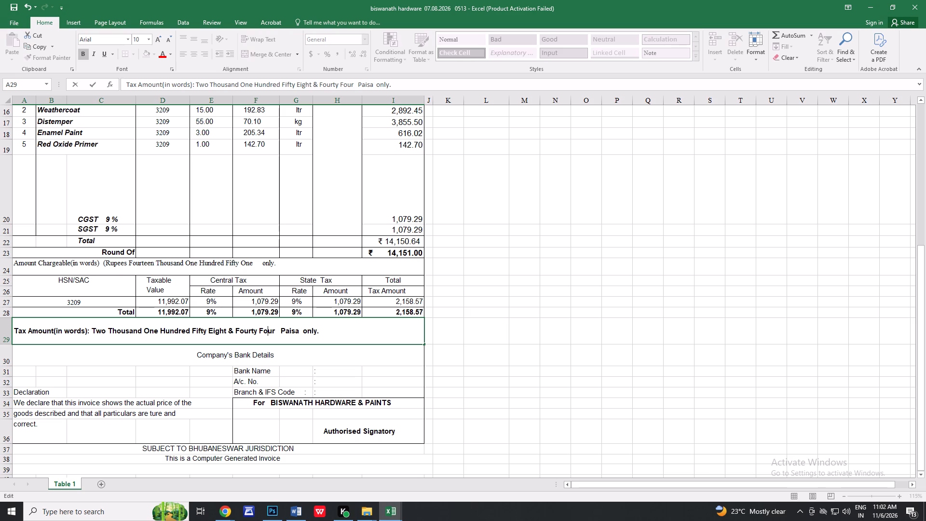
{"action": "key", "text": "Right"}
{"action": "key", "text": "Right"}
{"action": "key", "text": "BackSpace"}
{"action": "key", "text": "BackSpace"}
{"action": "key", "text": "BackSpace"}
{"action": "key", "text": "BackSpace"}
{"action": "key", "text": "BackSpace"}
{"action": "key", "text": "BackSpace"}
{"action": "key", "text": "BackSpace"}
{"action": "key", "text": "BackSpace"}
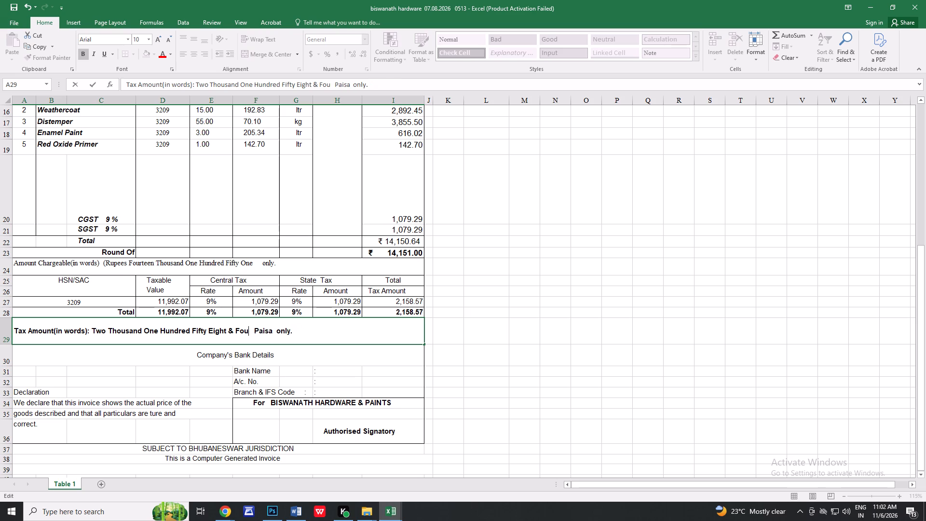
{"action": "key", "text": "BackSpace"}
{"action": "key", "text": "BackSpace"}
{"action": "key", "text": "BackSpace"}
{"action": "type", "text": "fifty seven"}
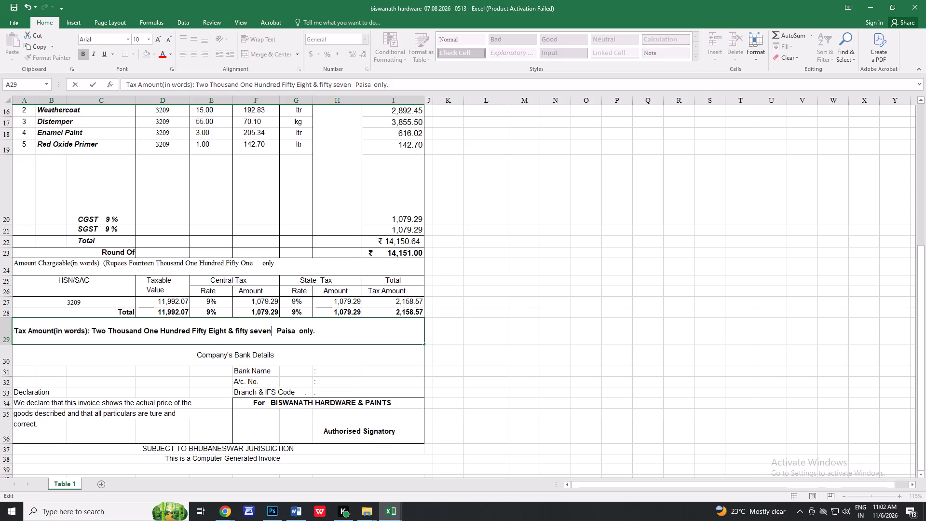
{"action": "left_click", "coordinate": [527, 341]}
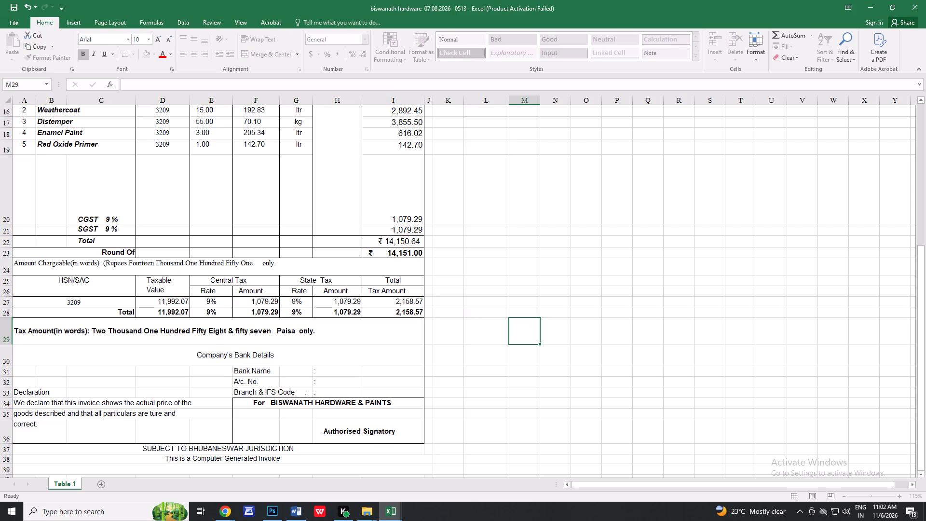
Replace the invoice's fit-to-one-page print scaling with a custom percentage two increments below 100% normal size.
{"action": "key", "text": "ctrl+p"}
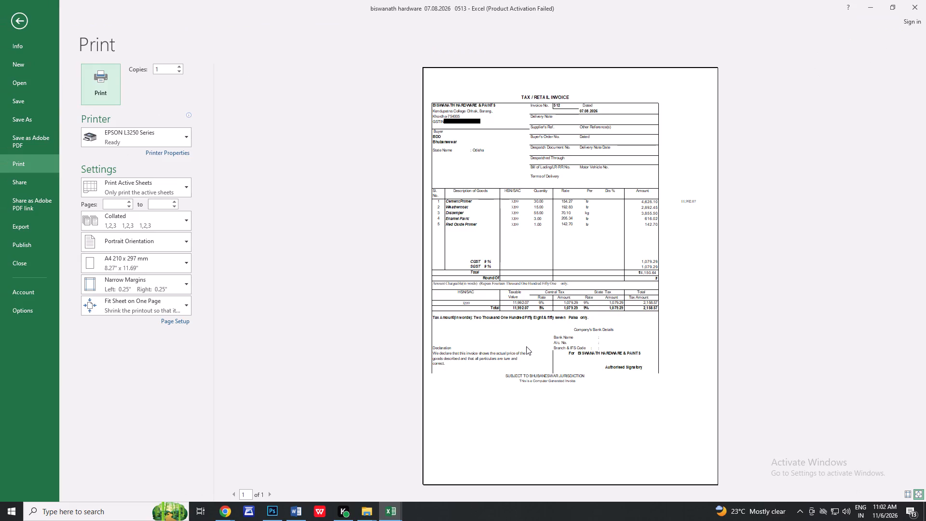
{"action": "left_click", "coordinate": [150, 302]}
{"action": "left_click", "coordinate": [137, 324]}
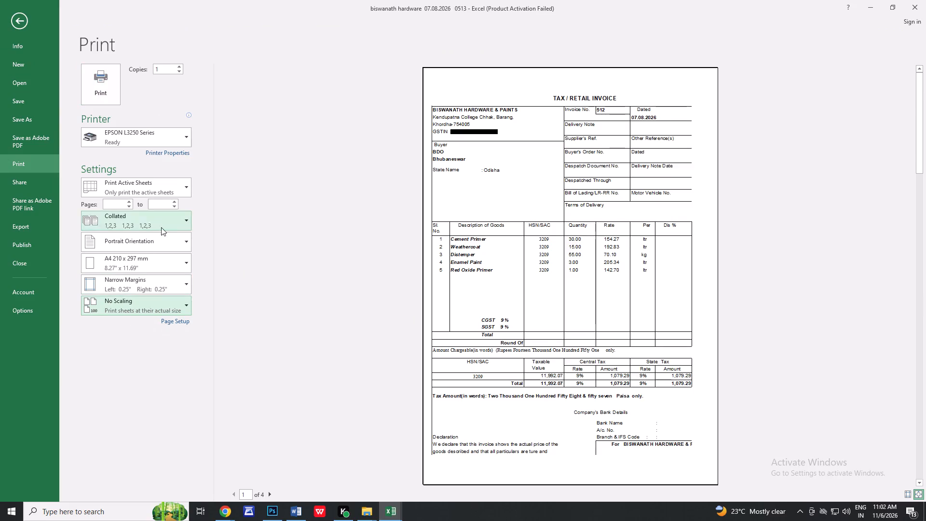
{"action": "left_click", "coordinate": [181, 324]}
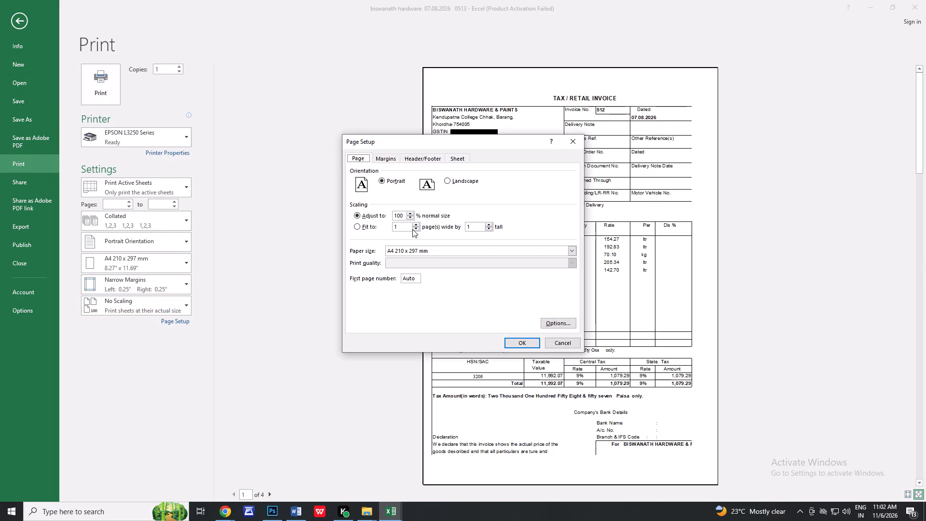
{"action": "double_click", "coordinate": [411, 218]}
{"action": "left_click", "coordinate": [528, 344]}
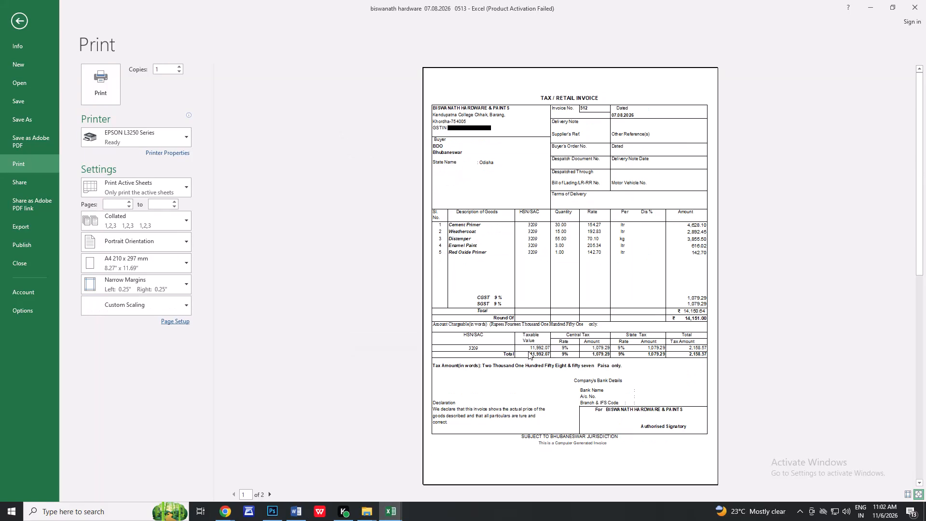
Print only page 1 of the invoice on the EPSON L3250 Series printer.
{"action": "left_click", "coordinate": [128, 202]}
{"action": "left_click", "coordinate": [177, 203]}
{"action": "left_click", "coordinate": [106, 89]}
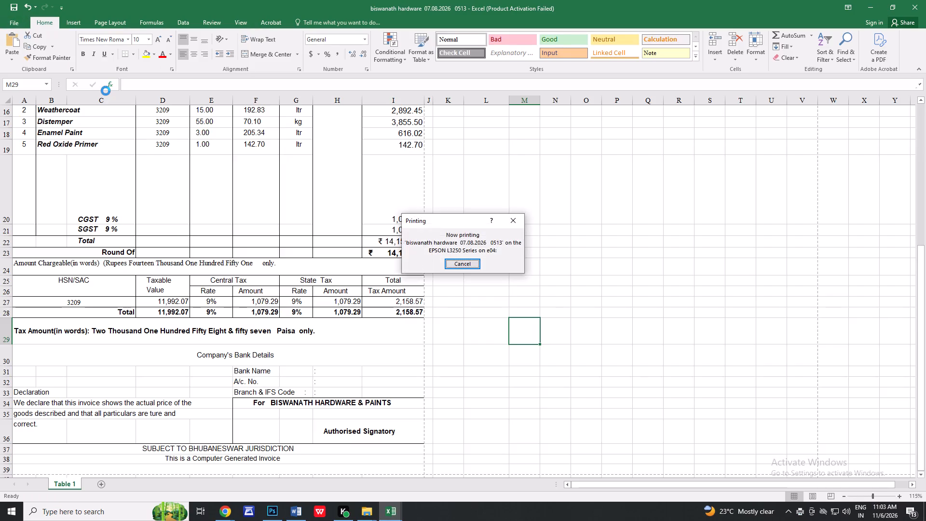